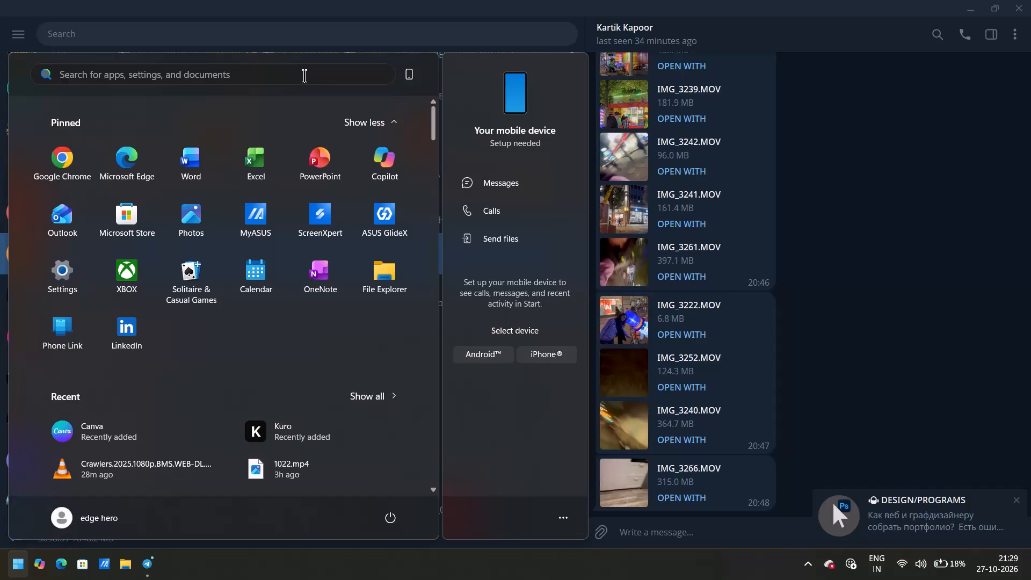
Launch Word and open Final_Project_Synopsis_Format.docx from the recent files.
{"action": "key", "text": "w"}
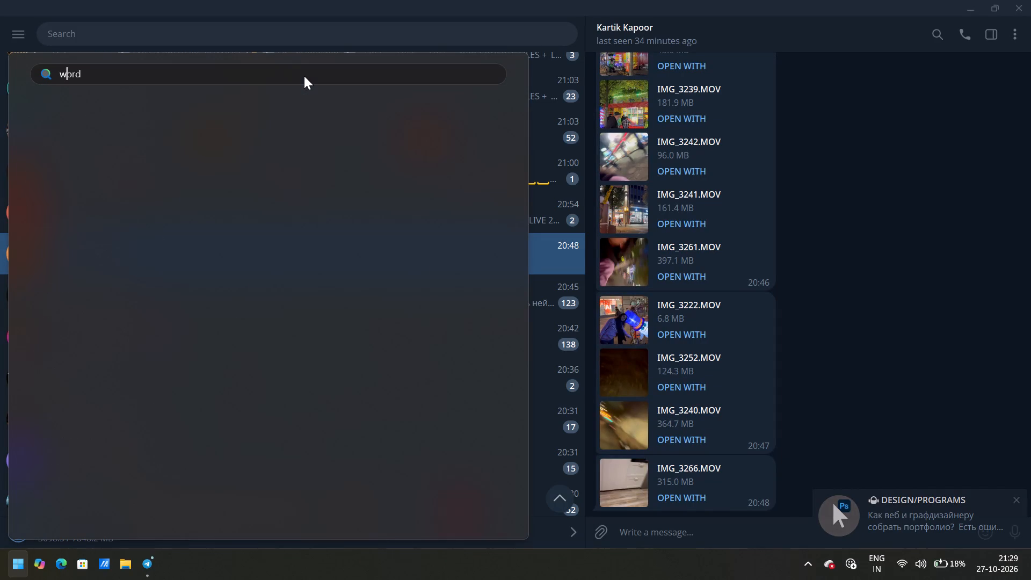
{"action": "double_click", "coordinate": [137, 181]}
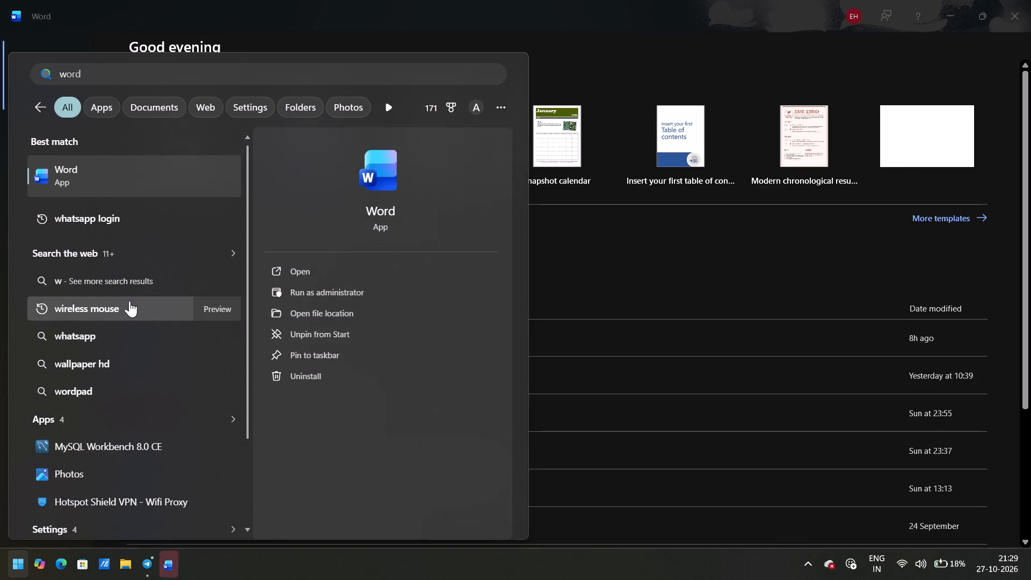
{"action": "left_click", "coordinate": [629, 270]}
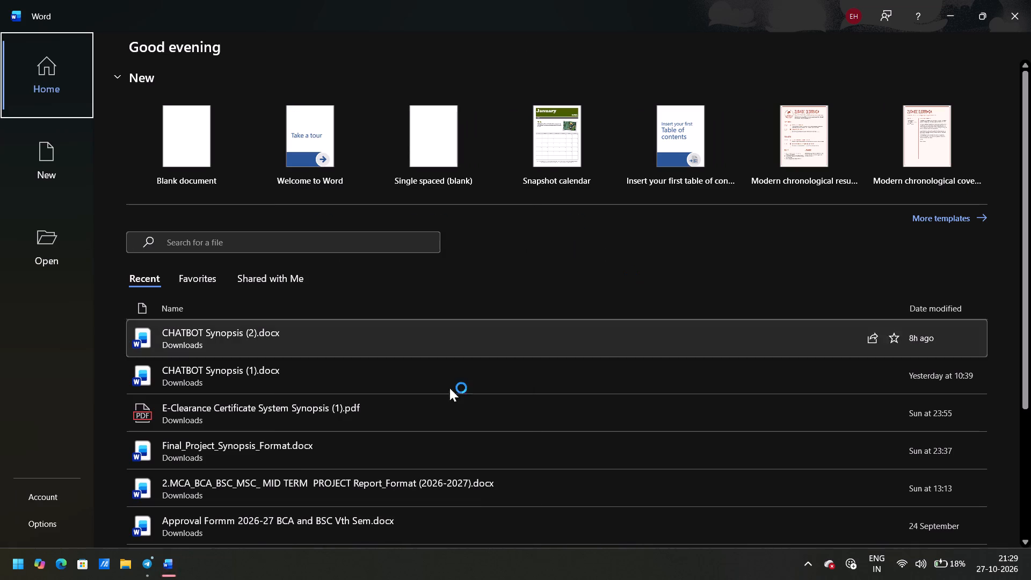
{"action": "scroll", "coordinate": [260, 484], "scroll_direction": "down", "scroll_amount": 2}
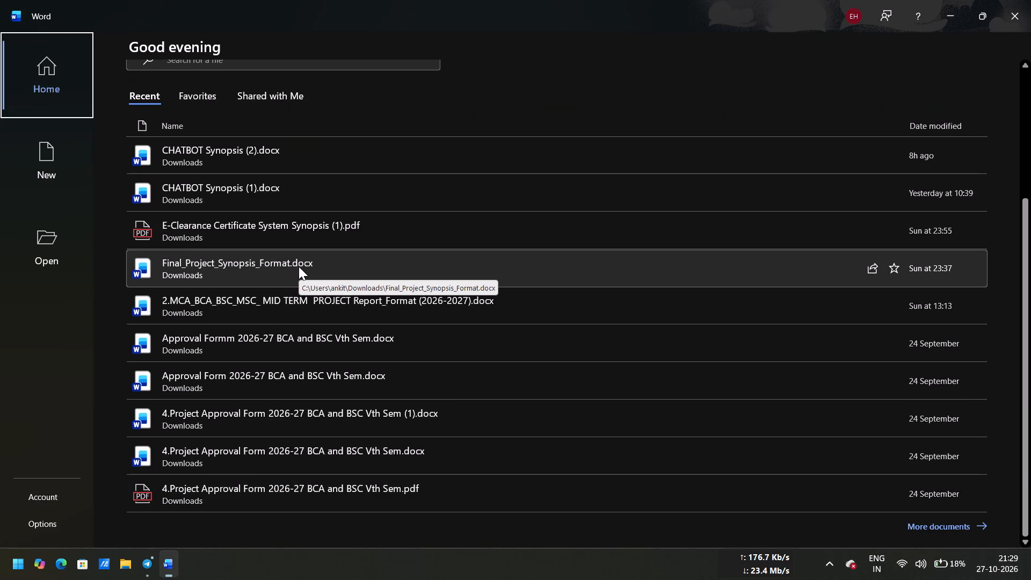
{"action": "double_click", "coordinate": [299, 266]}
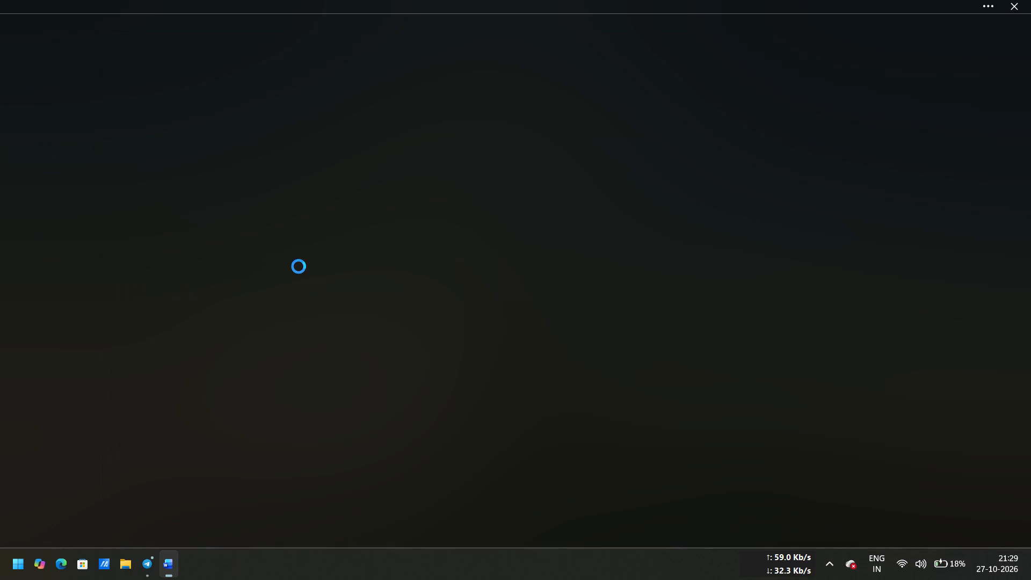
Look through the synopsis format document, examining the formatting guidelines, title page and certificate templates, and table of contents.
{"action": "scroll", "coordinate": [467, 402], "scroll_direction": "down", "scroll_amount": 4}
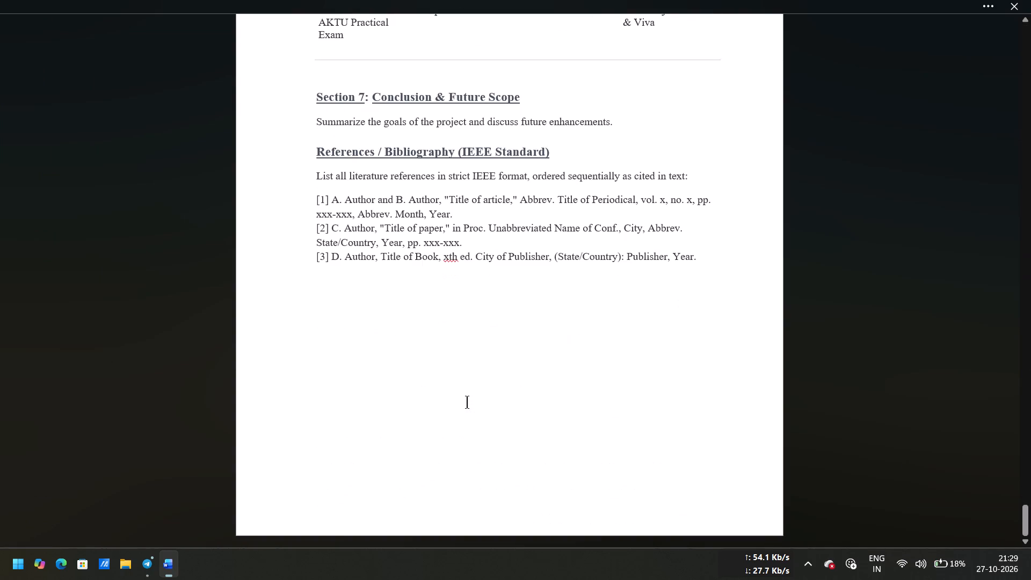
{"action": "scroll", "coordinate": [467, 402], "scroll_direction": "up", "scroll_amount": 3}
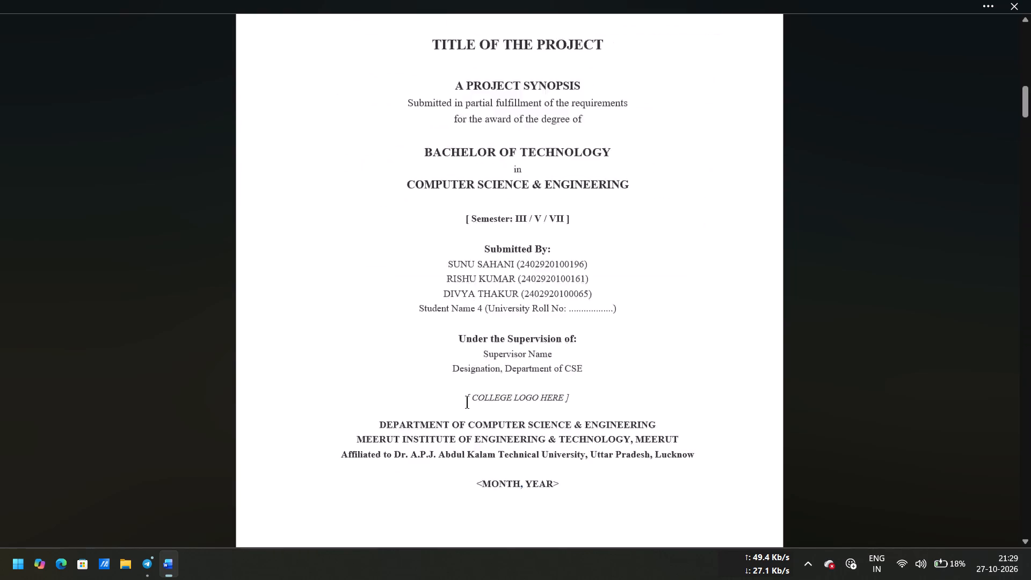
{"action": "scroll", "coordinate": [467, 402], "scroll_direction": "up", "scroll_amount": 1}
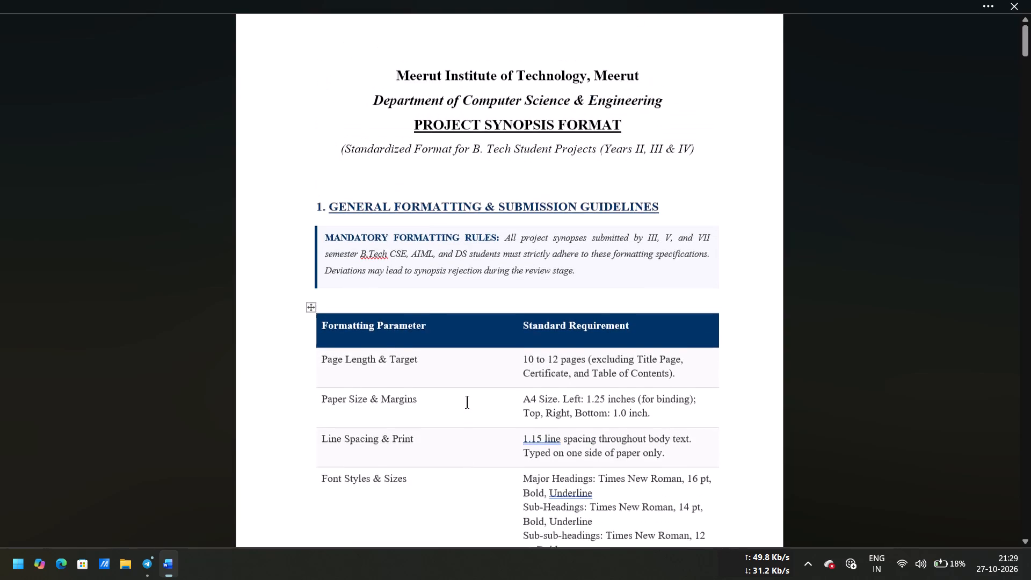
{"action": "scroll", "coordinate": [467, 402], "scroll_direction": "up", "scroll_amount": 1}
{"action": "scroll", "coordinate": [467, 402], "scroll_direction": "down", "scroll_amount": 1}
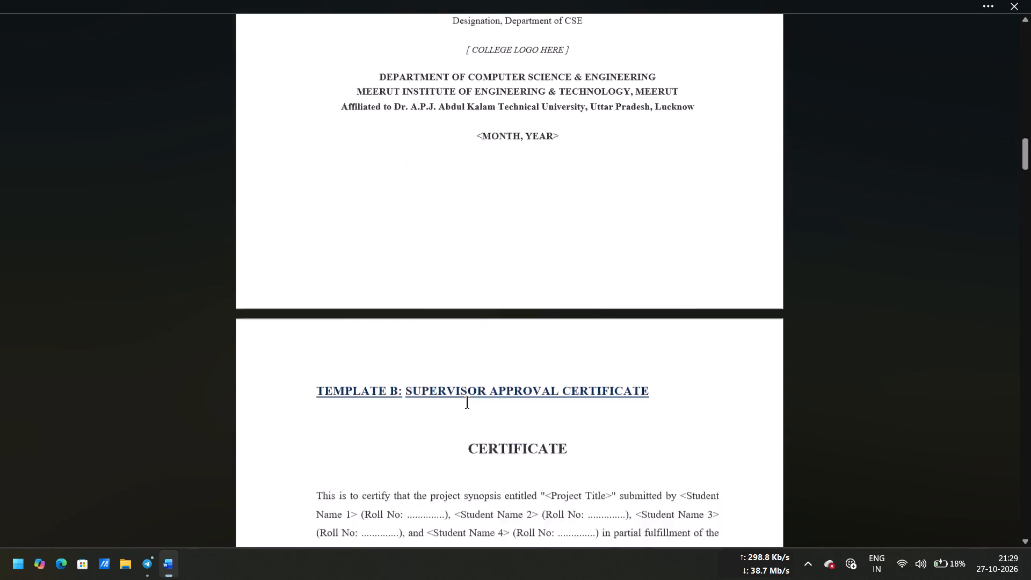
{"action": "scroll", "coordinate": [467, 402], "scroll_direction": "down", "scroll_amount": 1}
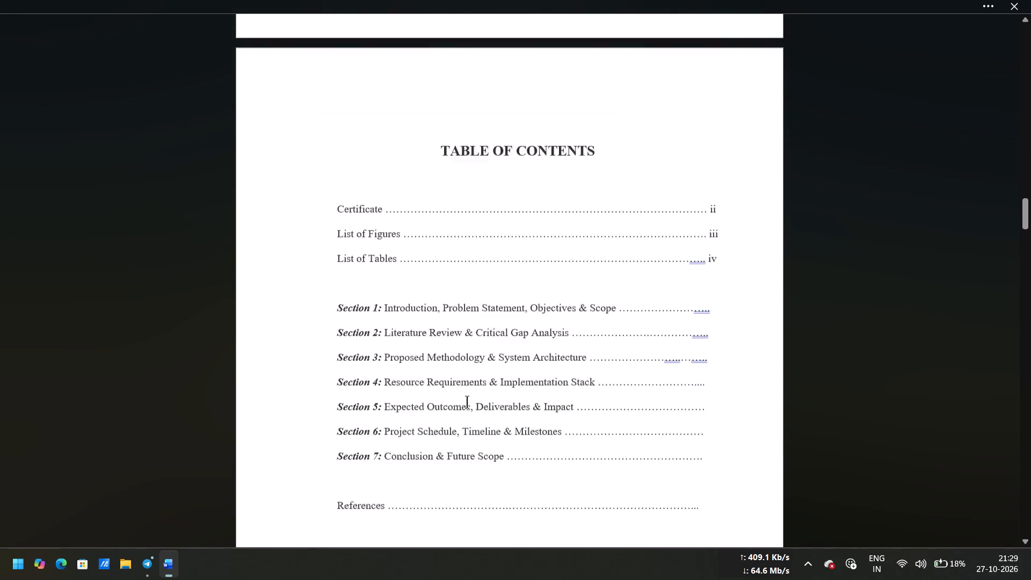
{"action": "scroll", "coordinate": [467, 402], "scroll_direction": "down", "scroll_amount": 3}
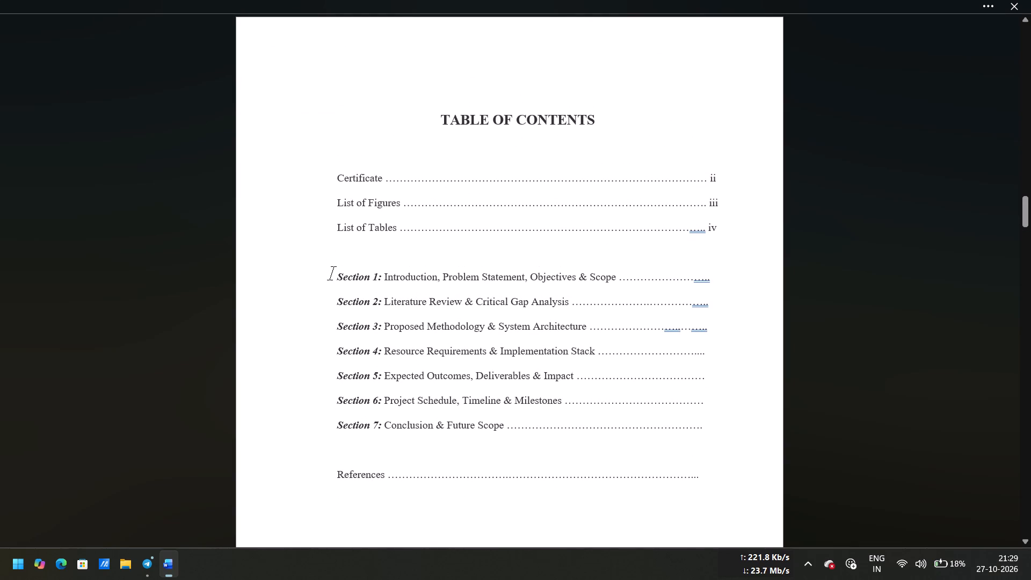
Copy the table of contents entries from Section 1 through References.
{"action": "left_click_drag", "start_coordinate": [331, 273], "coordinate": [534, 501]}
{"action": "scroll", "coordinate": [534, 501], "scroll_direction": "left", "scroll_amount": 1}
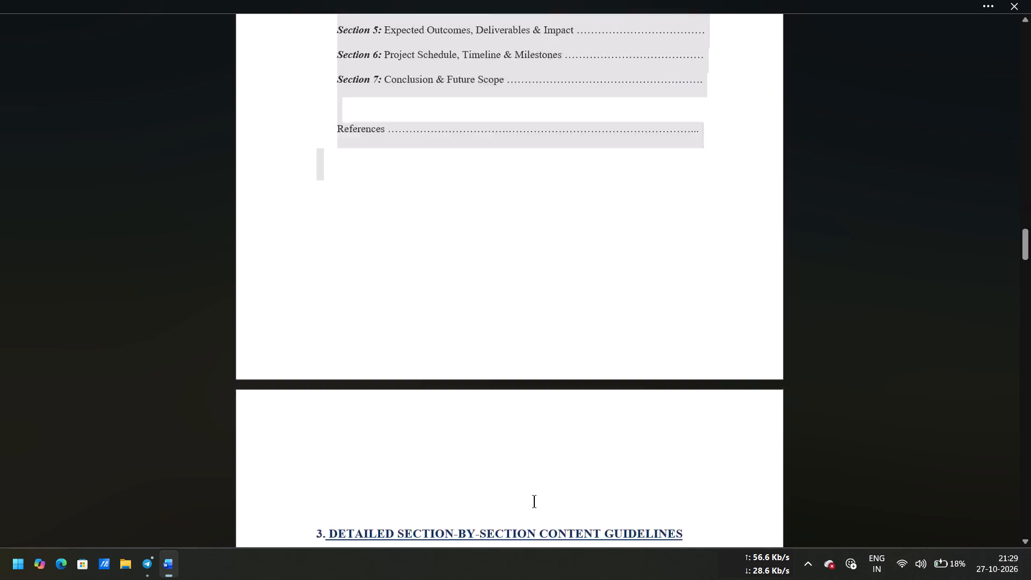
{"action": "scroll", "coordinate": [534, 501], "scroll_direction": "left", "scroll_amount": 3}
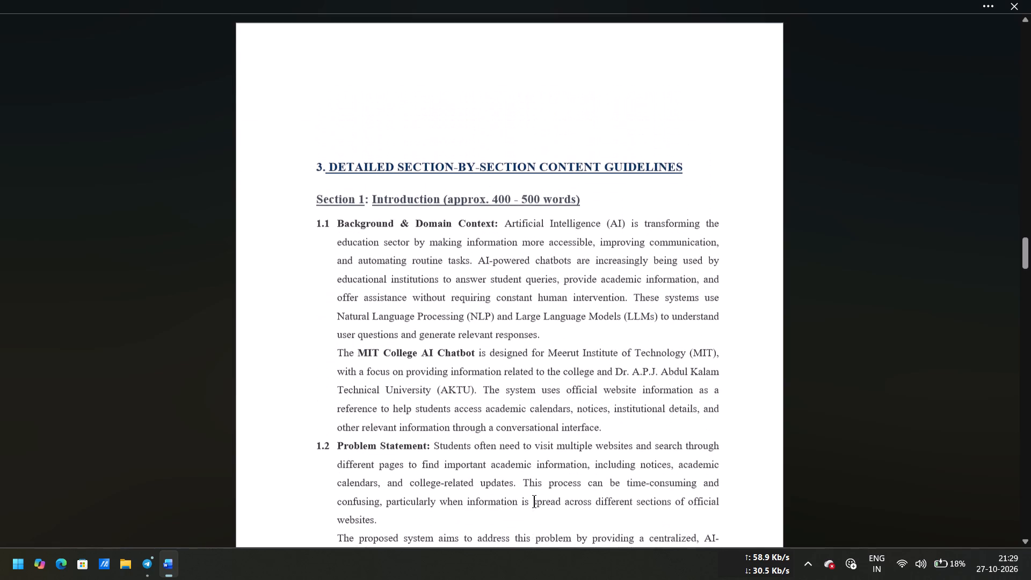
{"action": "scroll", "coordinate": [534, 501], "scroll_direction": "left", "scroll_amount": 1}
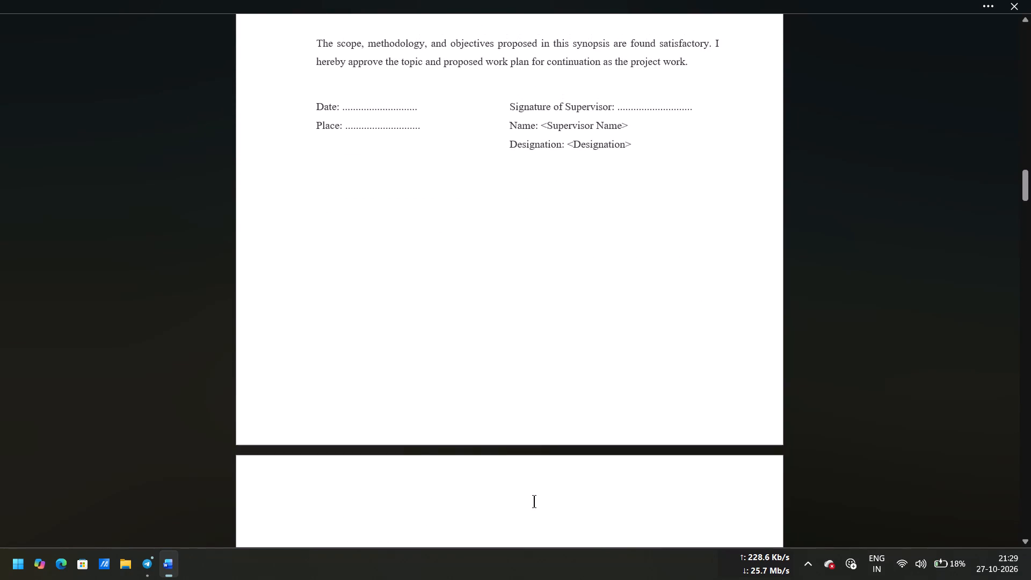
{"action": "scroll", "coordinate": [534, 501], "scroll_direction": "left", "scroll_amount": 1}
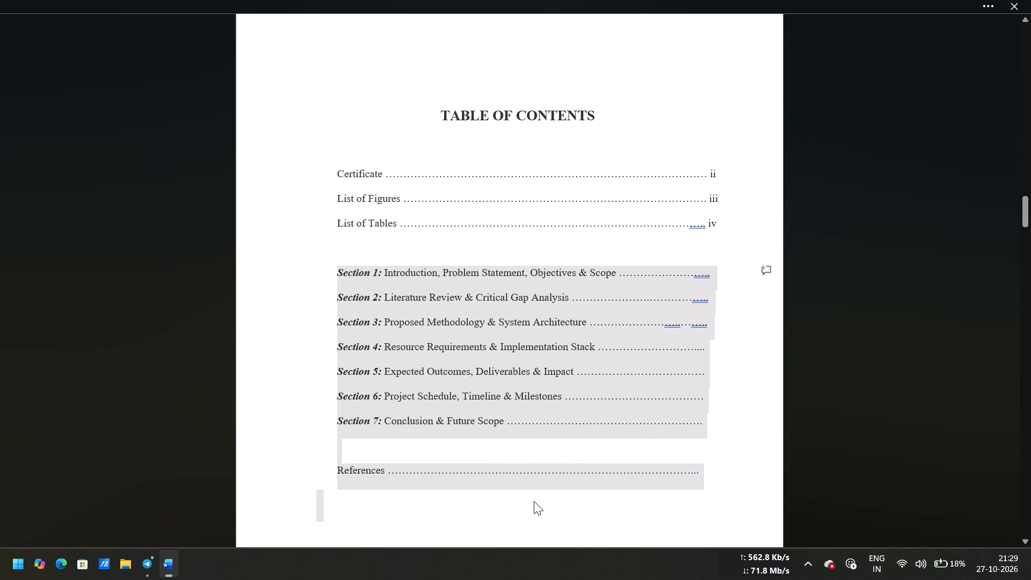
{"action": "key", "text": "ctrl+c"}
{"action": "scroll", "coordinate": [534, 501], "scroll_direction": "down", "scroll_amount": 2}
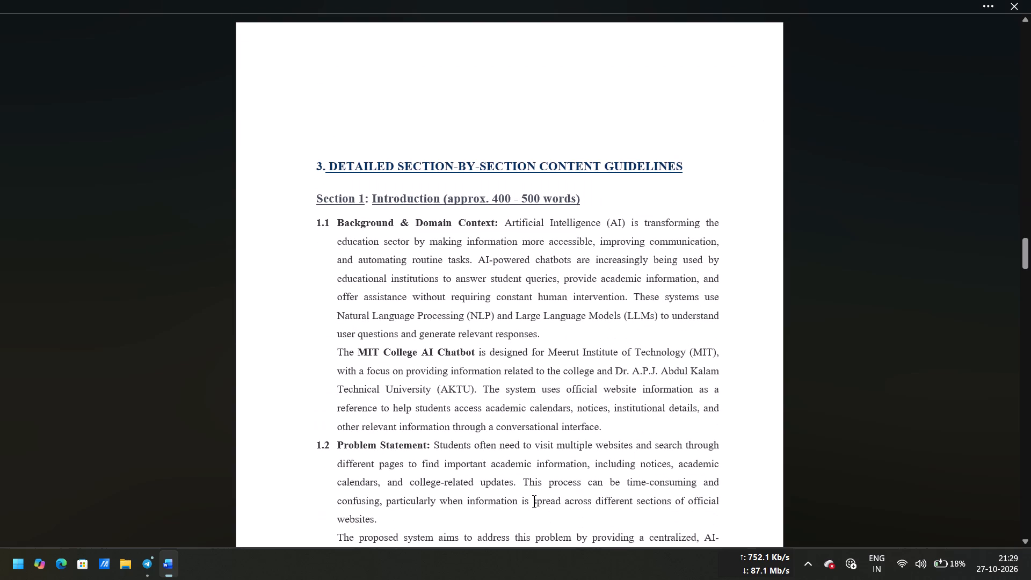
{"action": "scroll", "coordinate": [534, 501], "scroll_direction": "down", "scroll_amount": 1}
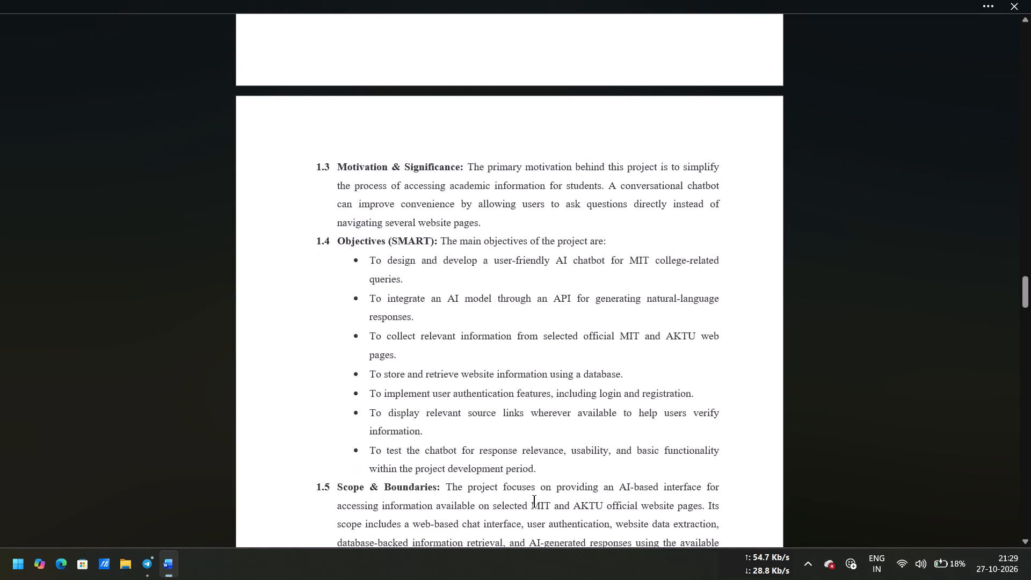
{"action": "scroll", "coordinate": [534, 501], "scroll_direction": "down", "scroll_amount": 1}
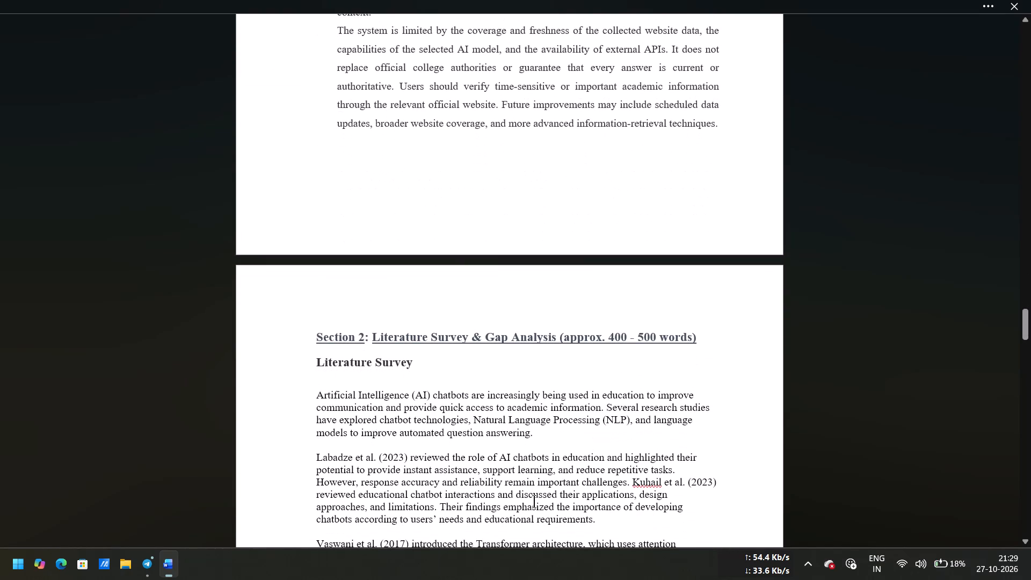
{"action": "scroll", "coordinate": [534, 501], "scroll_direction": "down", "scroll_amount": 1}
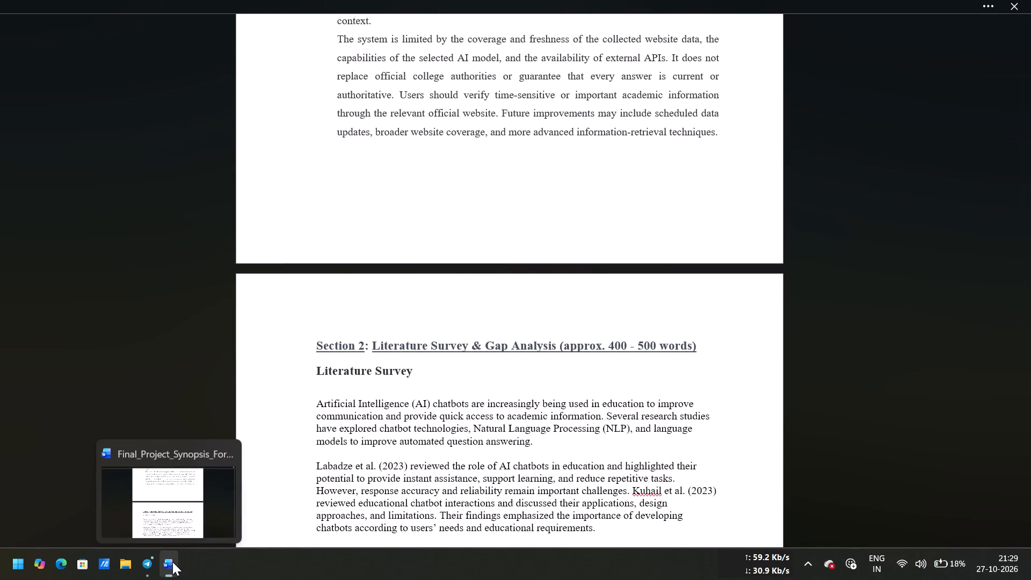
{"action": "left_click", "coordinate": [495, 0]}
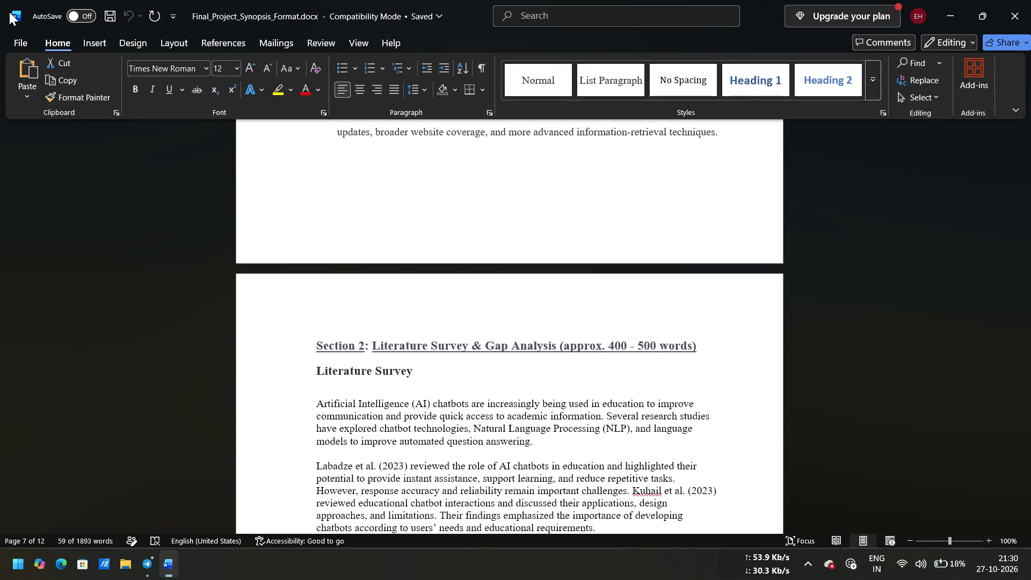
{"action": "left_click", "coordinate": [9, 12]}
{"action": "left_click", "coordinate": [21, 41]}
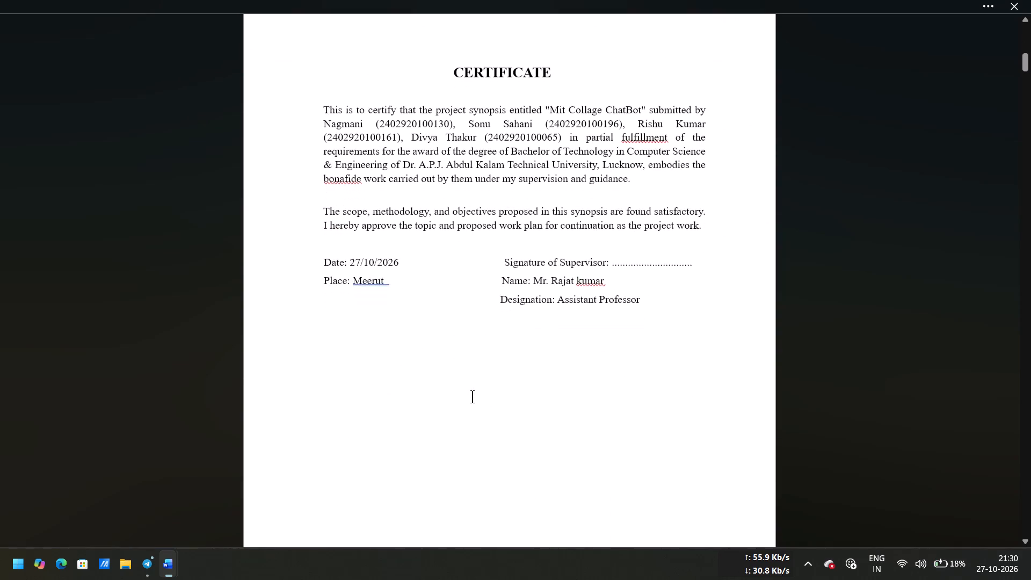
{"action": "scroll", "coordinate": [472, 396], "scroll_direction": "down", "scroll_amount": 1}
{"action": "left_click", "coordinate": [498, 264]}
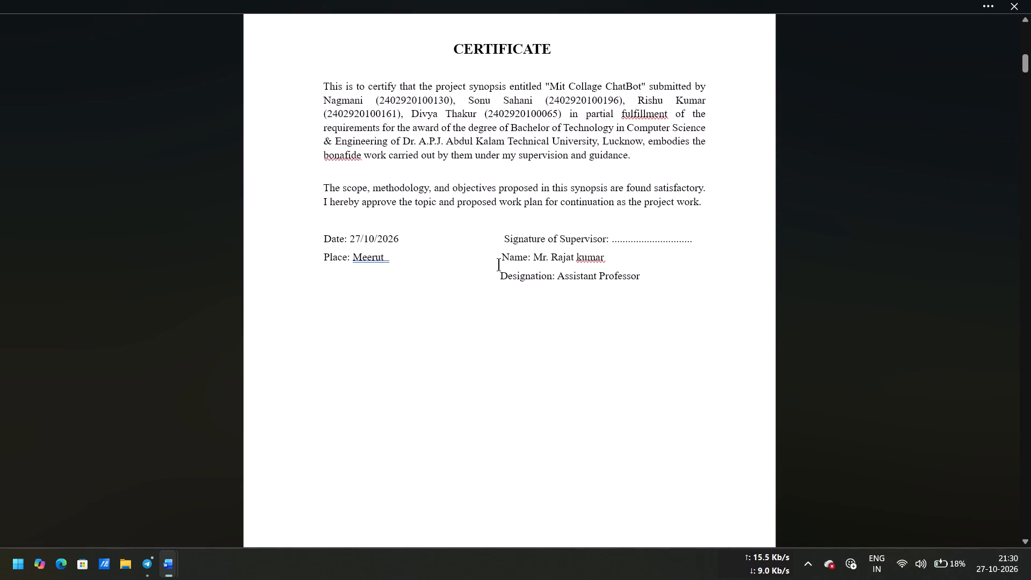
{"action": "key", "text": "space"}
{"action": "key", "text": "space"}
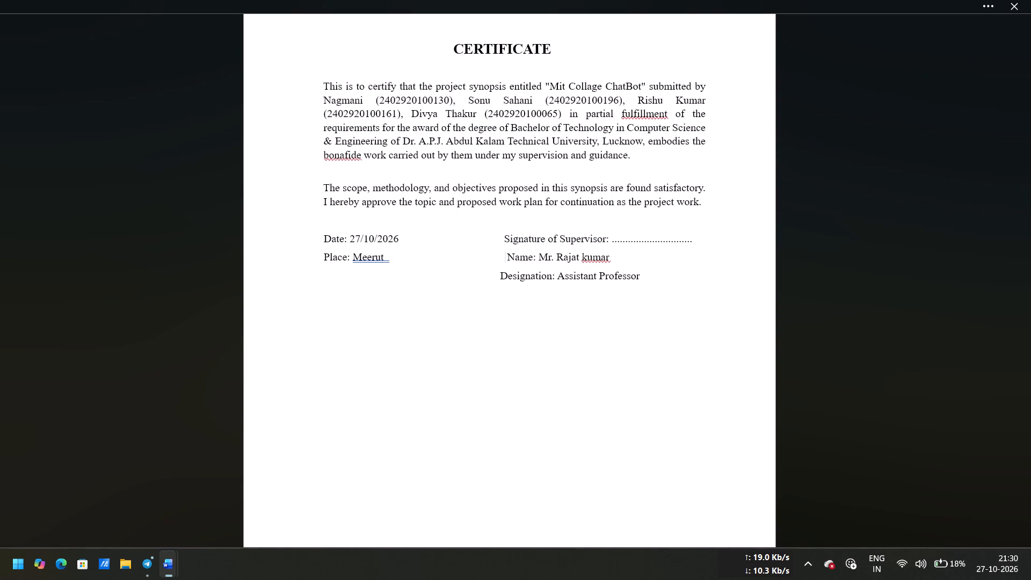
{"action": "key", "text": "BackSpace"}
{"action": "key", "text": "space"}
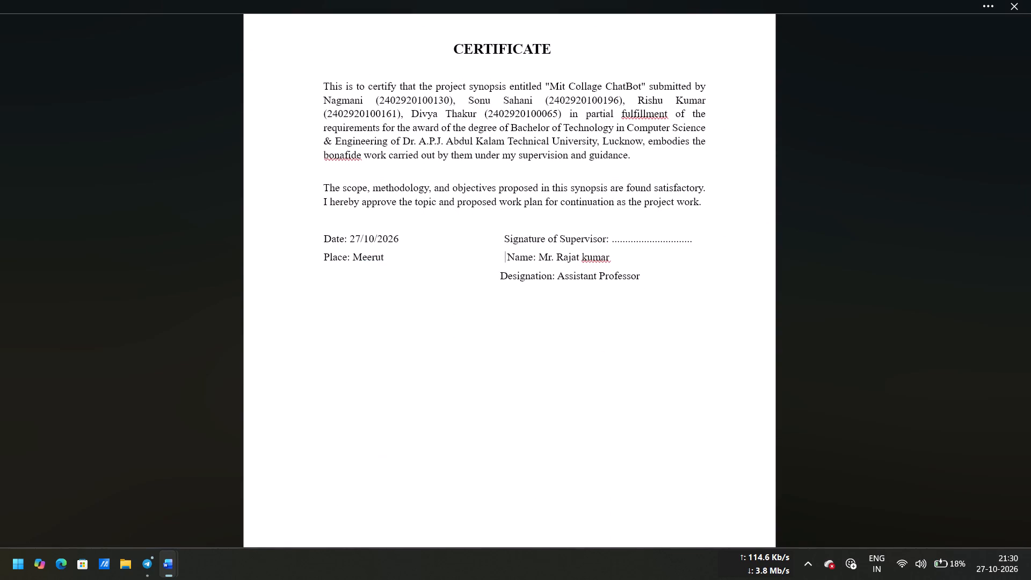
{"action": "key", "text": "BackSpace"}
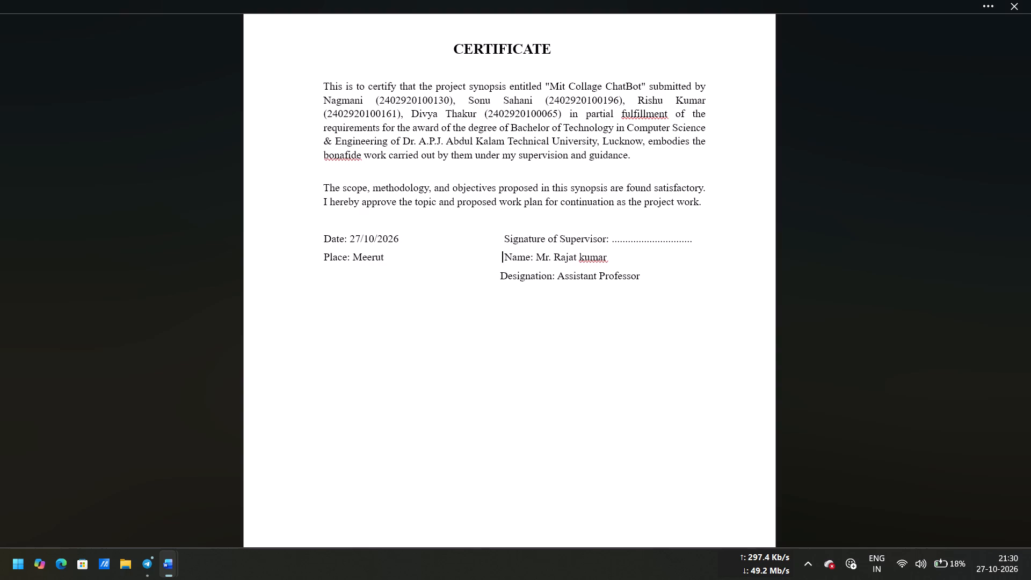
Indent the Designation line on the Certificate page with three spaces so it aligns with the Name line.
{"action": "left_click", "coordinate": [496, 277]}
{"action": "key", "text": "space"}
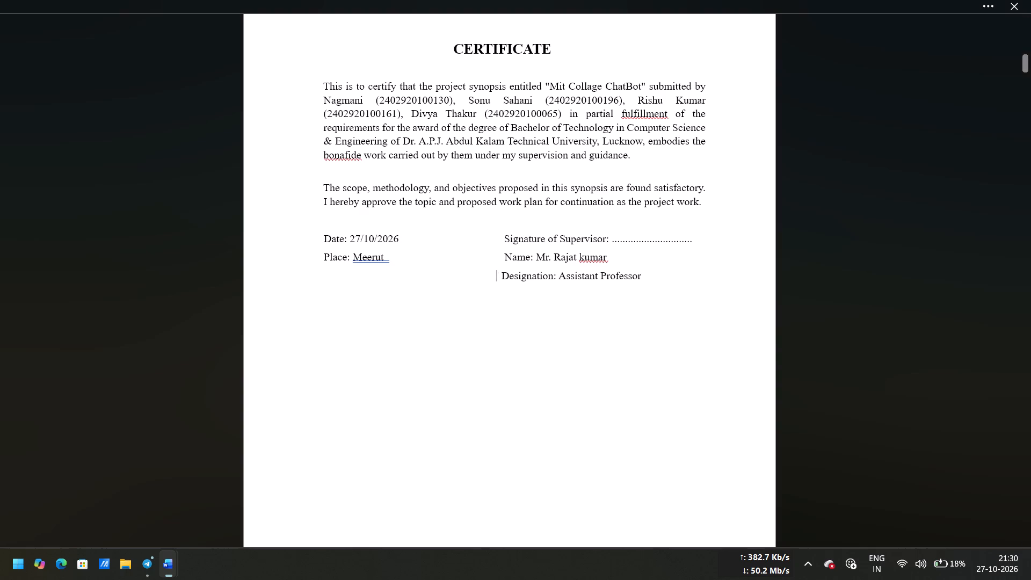
{"action": "key", "text": "space"}
{"action": "key", "text": "space"}
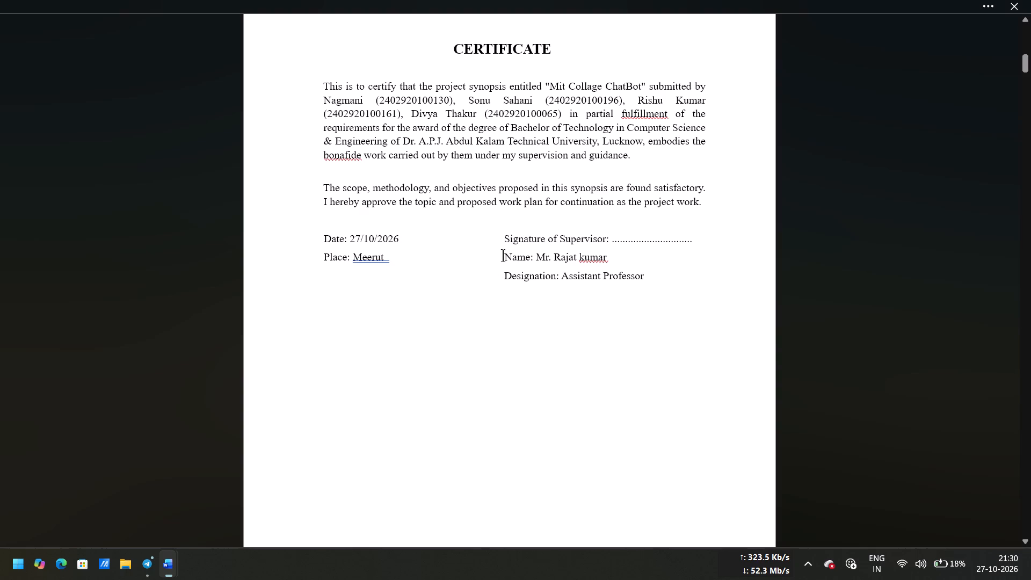
Replace the gap before Signature of Supervisor with spaces, aligning it with the Name and Designation lines below.
{"action": "left_click", "coordinate": [501, 237]}
{"action": "key", "text": "BackSpace"}
{"action": "key", "text": "space"}
{"action": "key", "text": "space"}
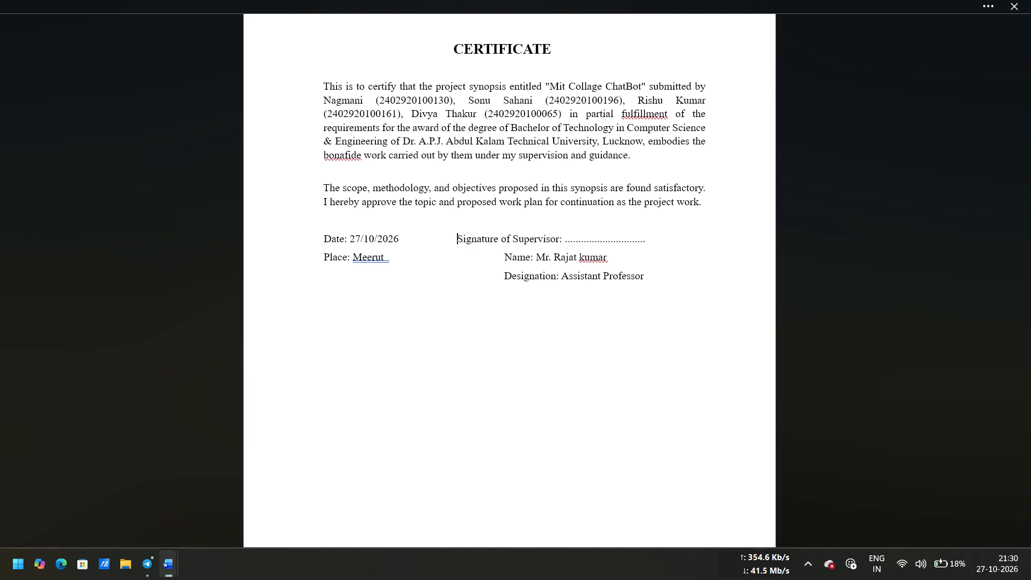
{"action": "key", "text": "space"}
{"action": "key", "text": "space"}
{"action": "key", "text": "space"}
{"action": "key", "text": "space"}
{"action": "key", "text": "space"}
{"action": "key", "text": "space"}
{"action": "key", "text": "space"}
{"action": "key", "text": "space"}
{"action": "key", "text": "space"}
{"action": "key", "text": "space"}
{"action": "key", "text": "space"}
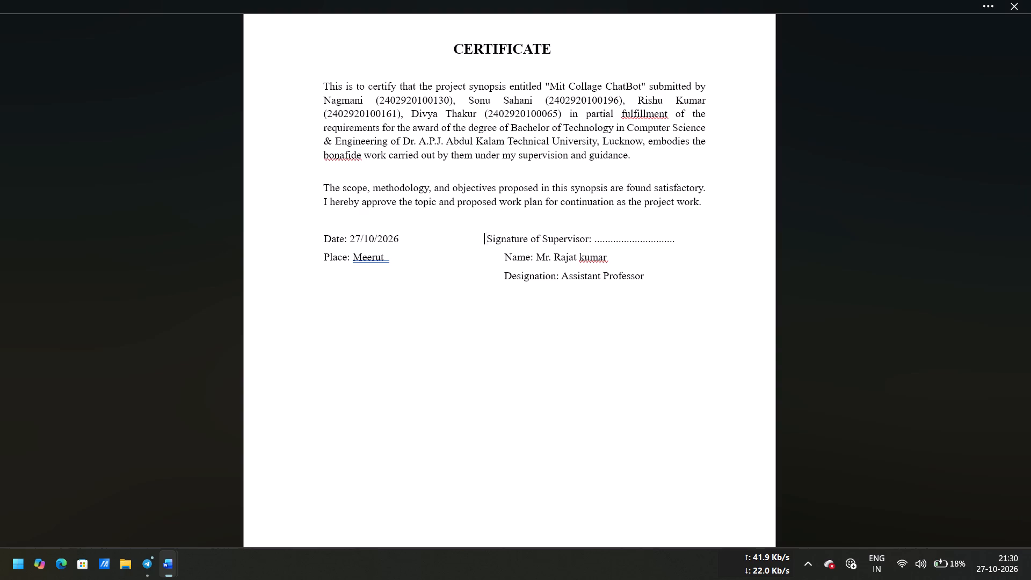
{"action": "key", "text": "space"}
{"action": "key", "text": "space"}
{"action": "key", "text": "space"}
{"action": "key", "text": "space"}
{"action": "key", "text": "space"}
{"action": "key", "text": "space"}
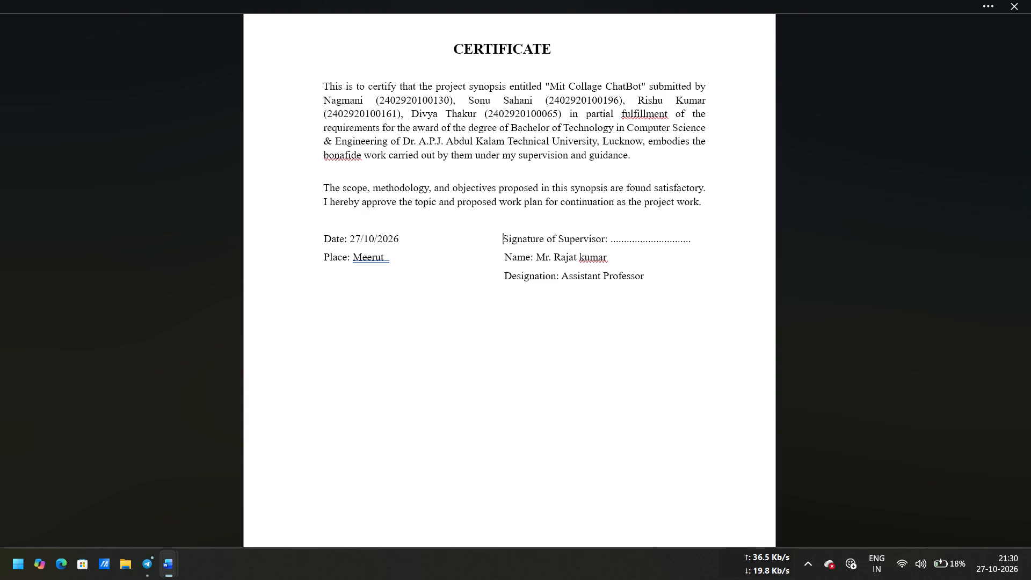
Replace the table under the TABLE OF CONTENTS heading with the copied dotted-leader list of Sections 1 to 7 and References.
{"action": "scroll", "coordinate": [462, 337], "scroll_direction": "down", "scroll_amount": 1}
{"action": "scroll", "coordinate": [462, 337], "scroll_direction": "up", "scroll_amount": 2}
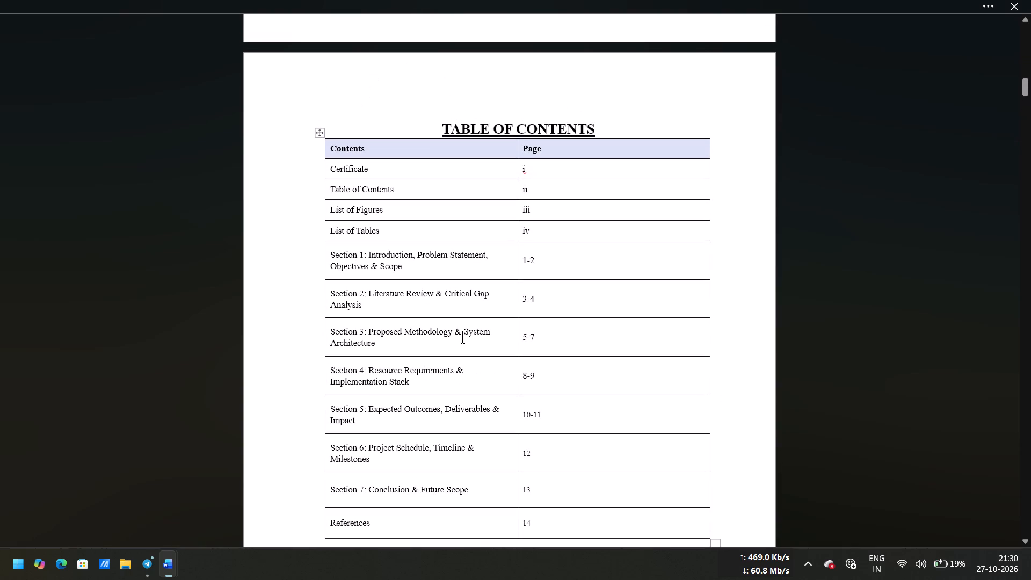
{"action": "left_click", "coordinate": [609, 124]}
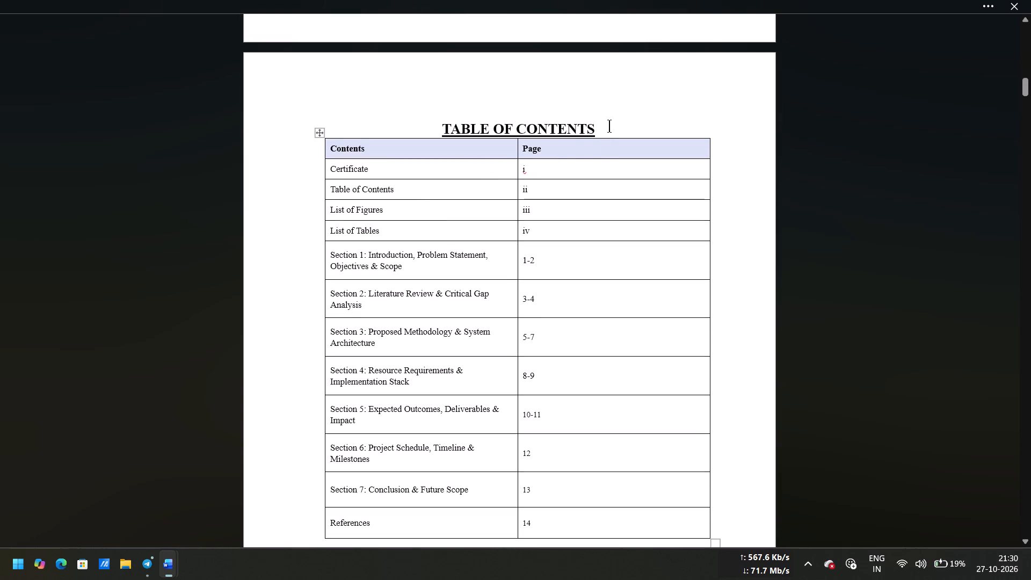
{"action": "key", "text": "Return"}
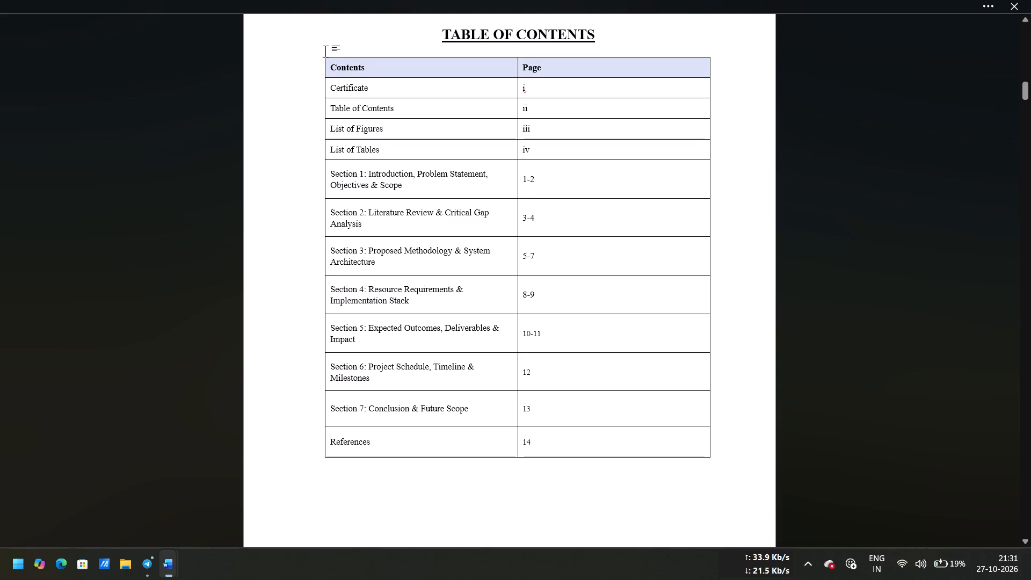
{"action": "left_click_drag", "start_coordinate": [316, 54], "coordinate": [683, 455]}
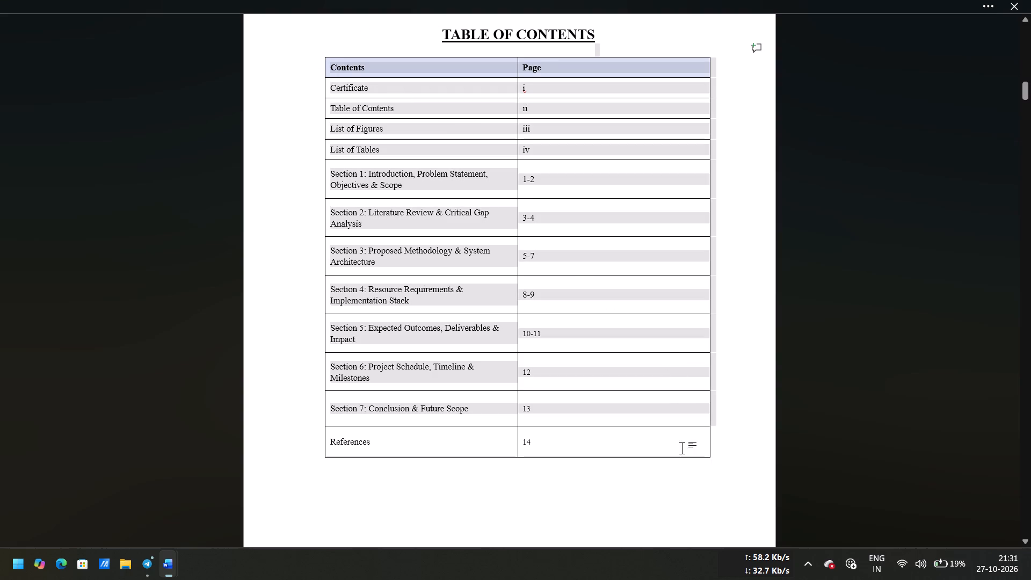
{"action": "left_click_drag", "start_coordinate": [683, 455], "coordinate": [710, 467]}
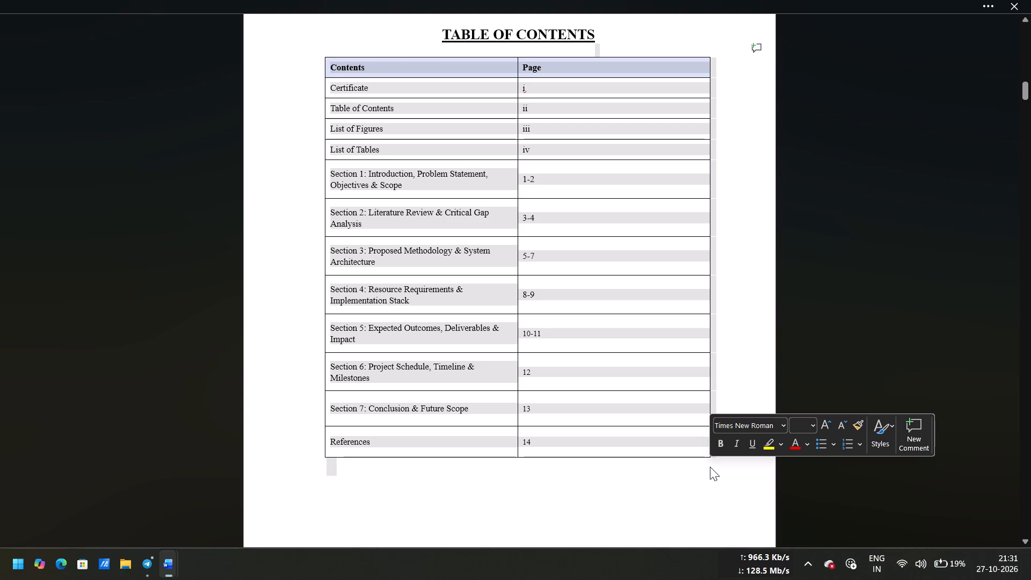
{"action": "key", "text": "BackSpace"}
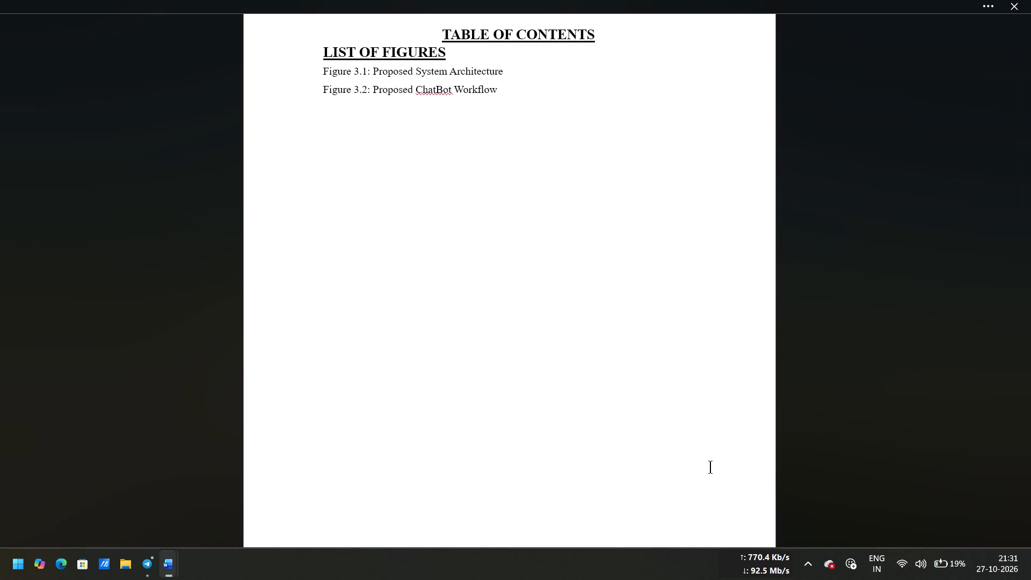
{"action": "key", "text": "ctrl+z"}
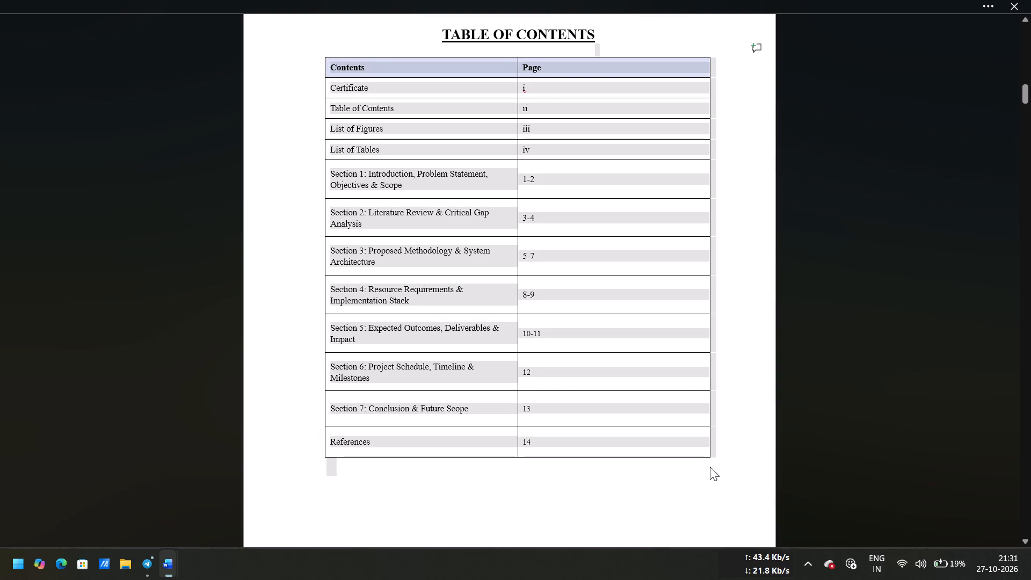
{"action": "key", "text": "ctrl+v"}
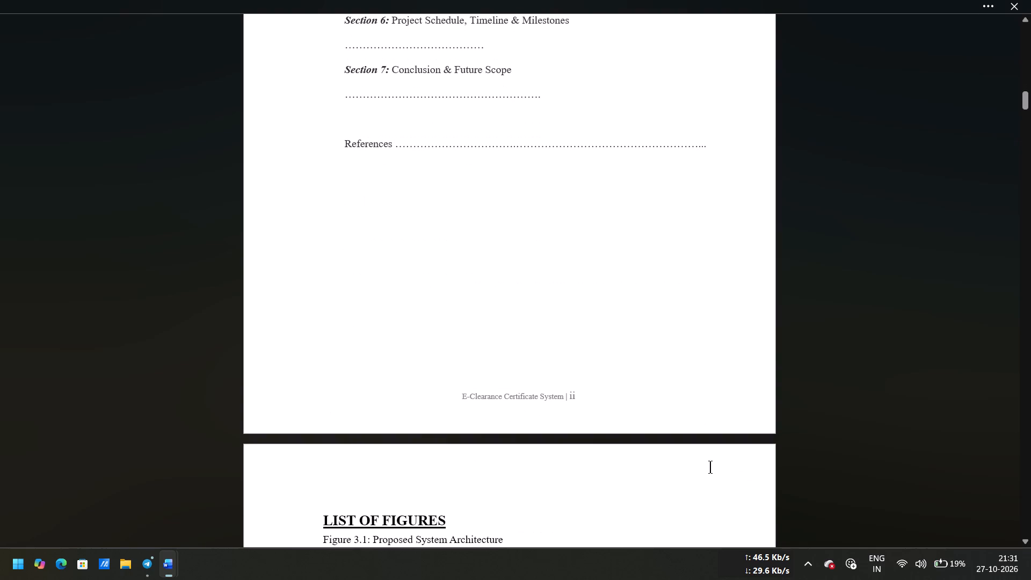
Add two blank lines between the TABLE OF CONTENTS heading and the Section 1 entry.
{"action": "scroll", "coordinate": [710, 467], "scroll_direction": "up", "scroll_amount": 2}
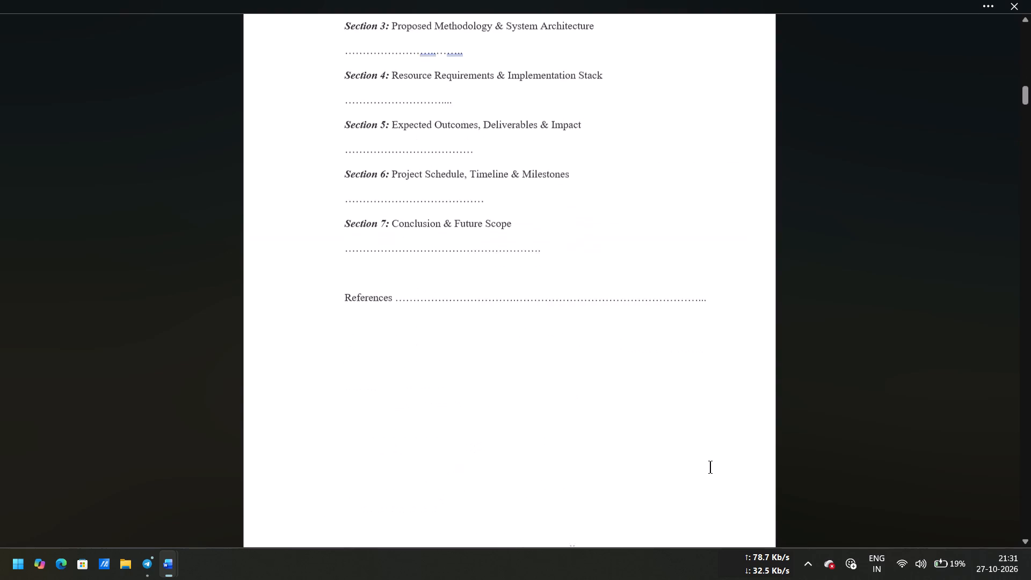
{"action": "scroll", "coordinate": [710, 467], "scroll_direction": "up", "scroll_amount": 1}
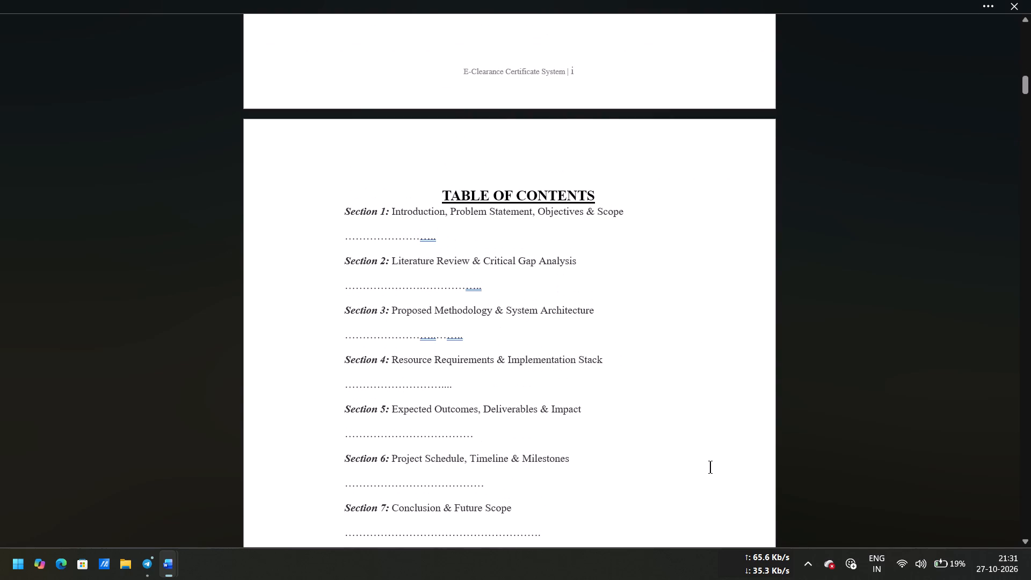
{"action": "left_click", "coordinate": [342, 211]}
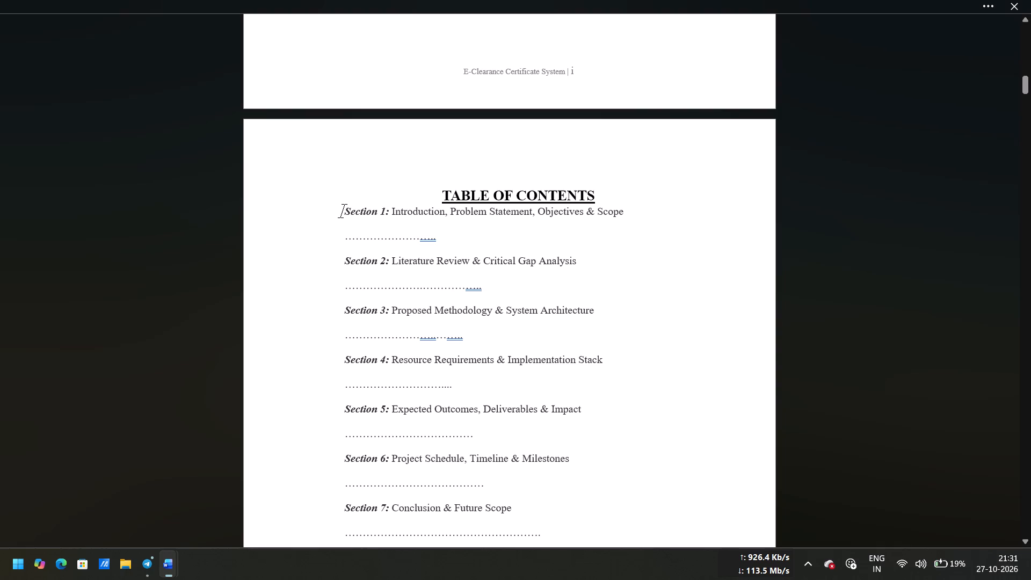
{"action": "key", "text": "Return"}
{"action": "key", "text": "Return"}
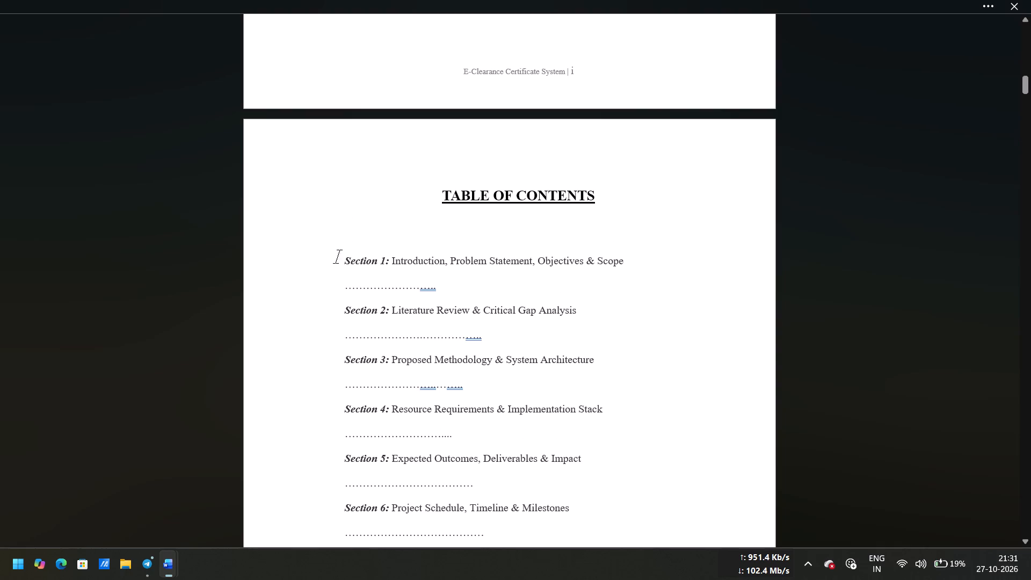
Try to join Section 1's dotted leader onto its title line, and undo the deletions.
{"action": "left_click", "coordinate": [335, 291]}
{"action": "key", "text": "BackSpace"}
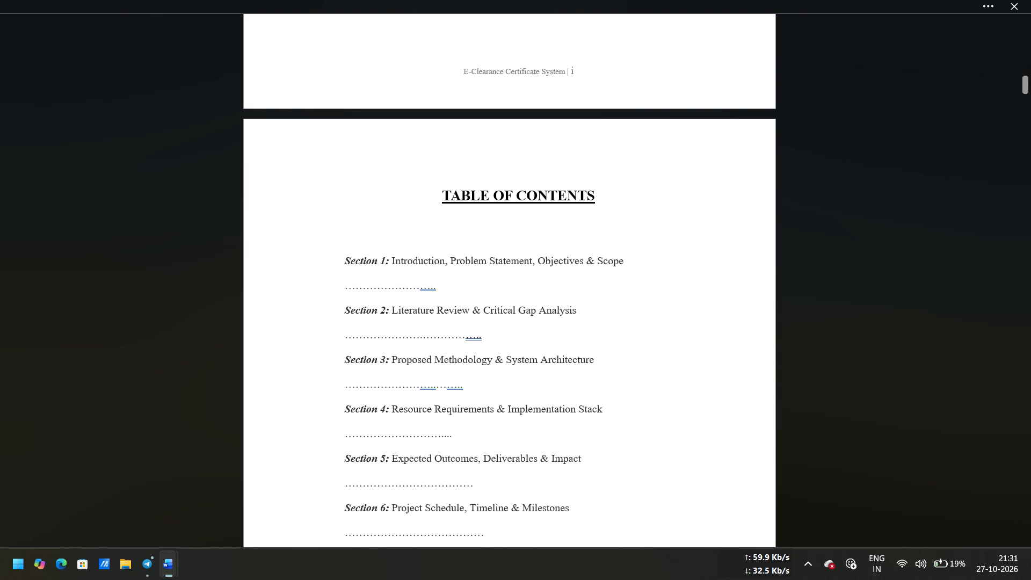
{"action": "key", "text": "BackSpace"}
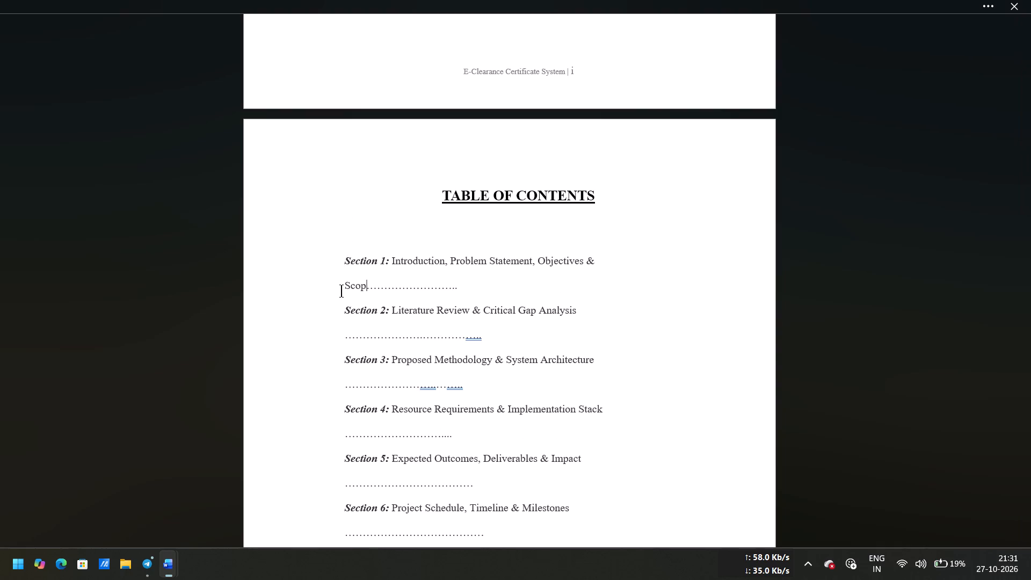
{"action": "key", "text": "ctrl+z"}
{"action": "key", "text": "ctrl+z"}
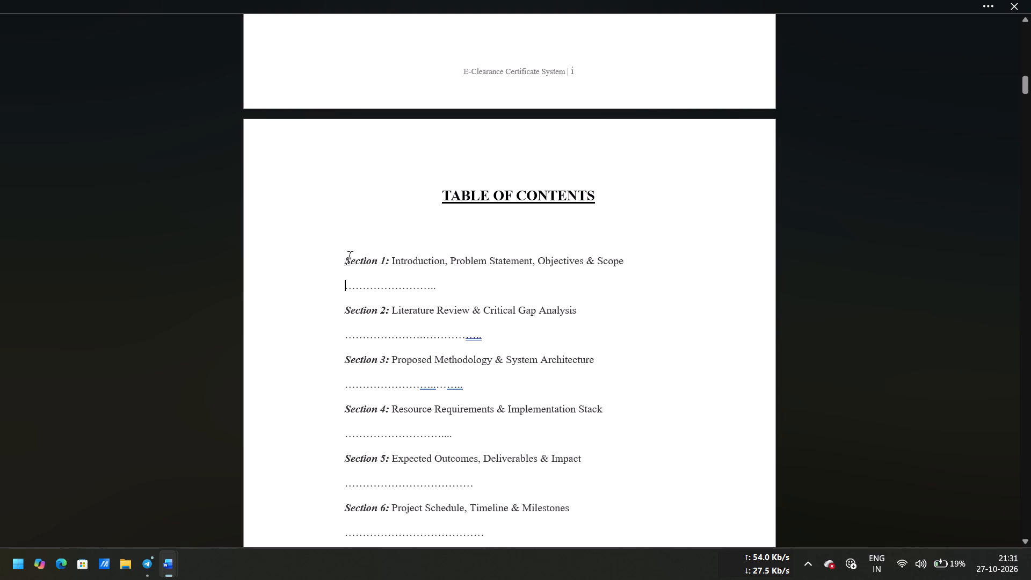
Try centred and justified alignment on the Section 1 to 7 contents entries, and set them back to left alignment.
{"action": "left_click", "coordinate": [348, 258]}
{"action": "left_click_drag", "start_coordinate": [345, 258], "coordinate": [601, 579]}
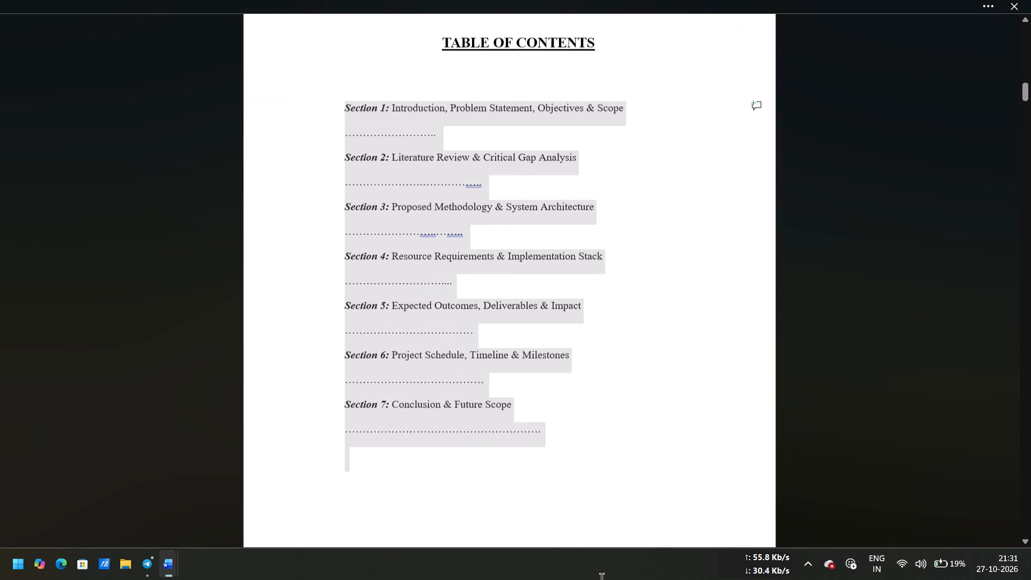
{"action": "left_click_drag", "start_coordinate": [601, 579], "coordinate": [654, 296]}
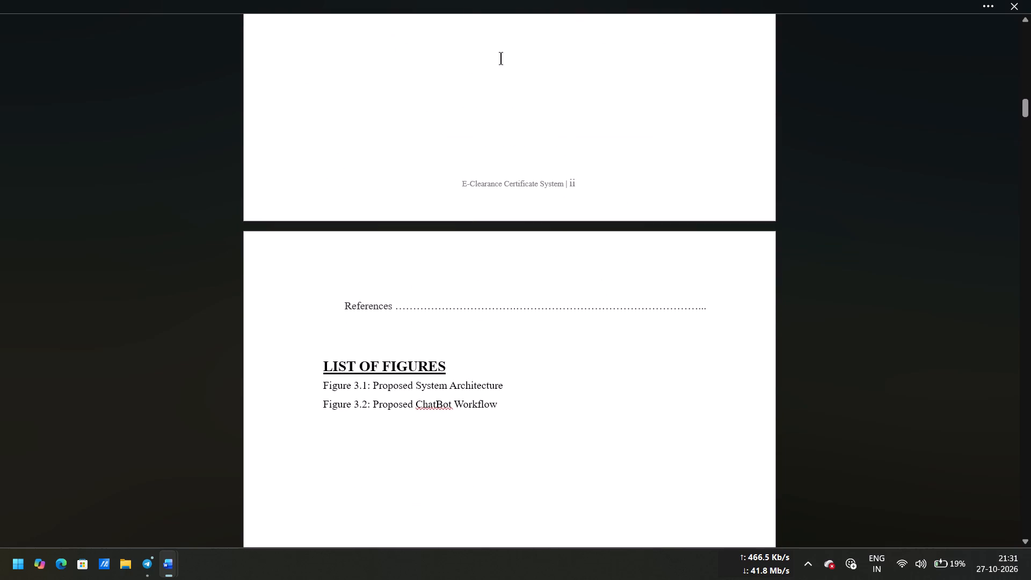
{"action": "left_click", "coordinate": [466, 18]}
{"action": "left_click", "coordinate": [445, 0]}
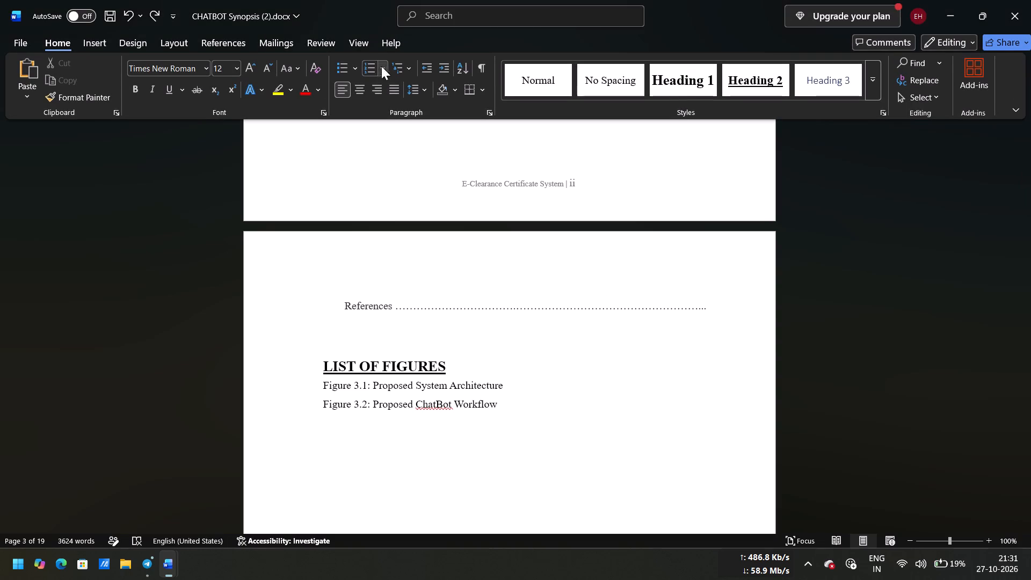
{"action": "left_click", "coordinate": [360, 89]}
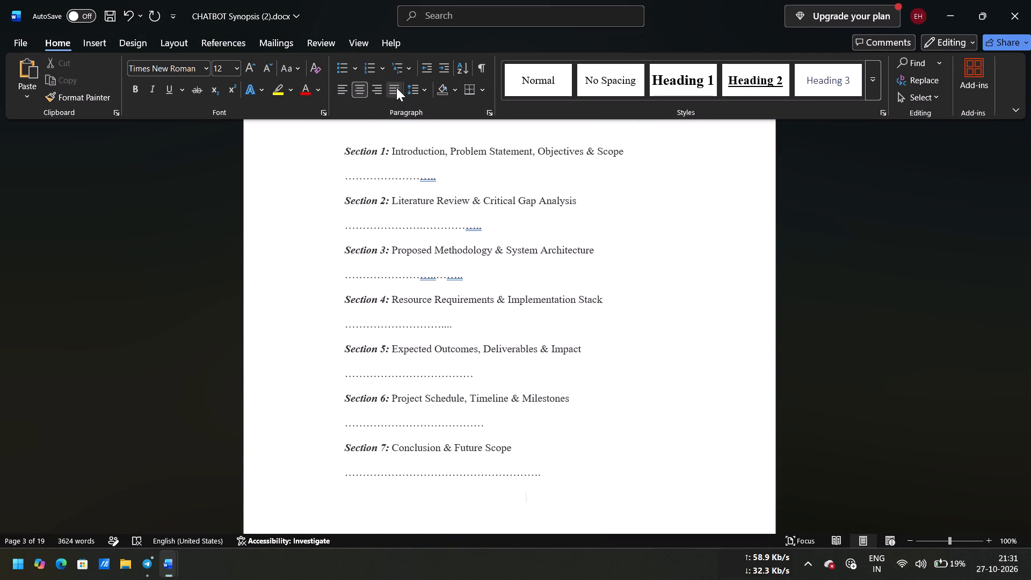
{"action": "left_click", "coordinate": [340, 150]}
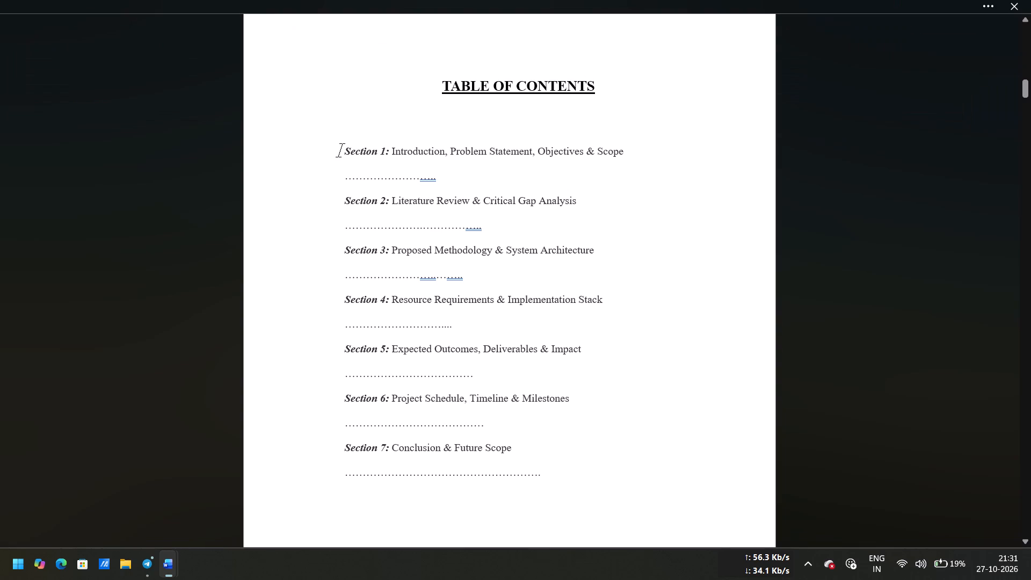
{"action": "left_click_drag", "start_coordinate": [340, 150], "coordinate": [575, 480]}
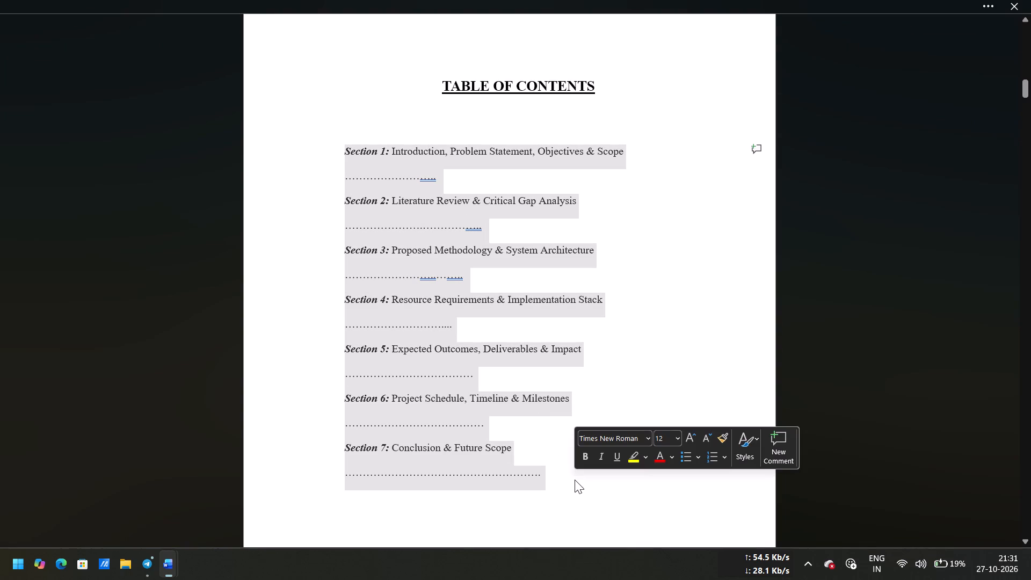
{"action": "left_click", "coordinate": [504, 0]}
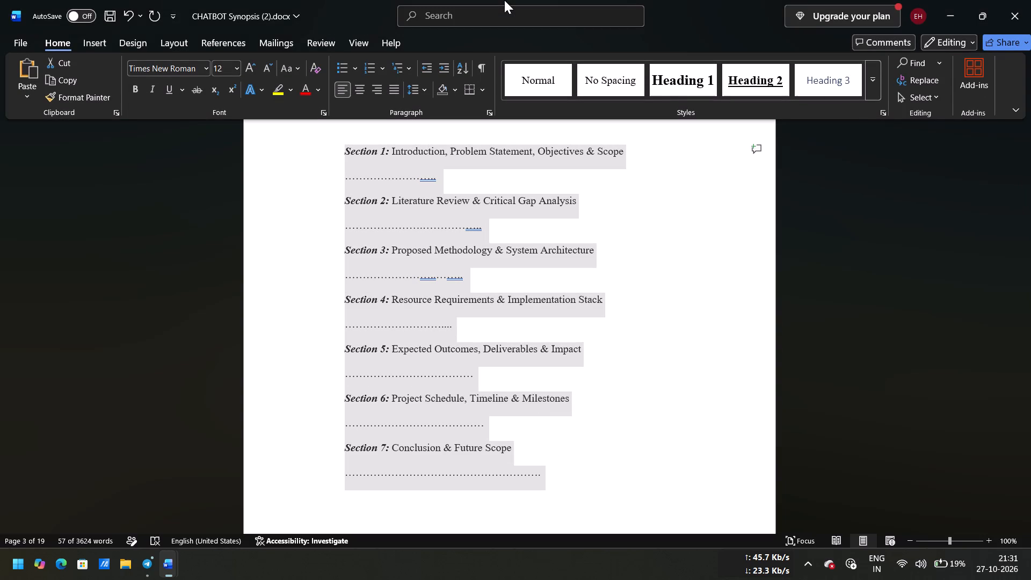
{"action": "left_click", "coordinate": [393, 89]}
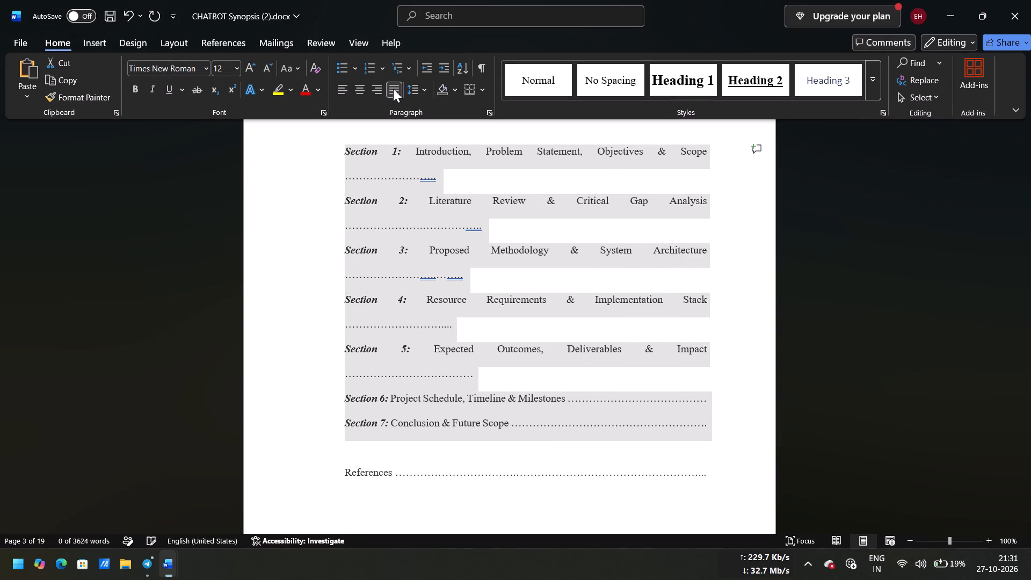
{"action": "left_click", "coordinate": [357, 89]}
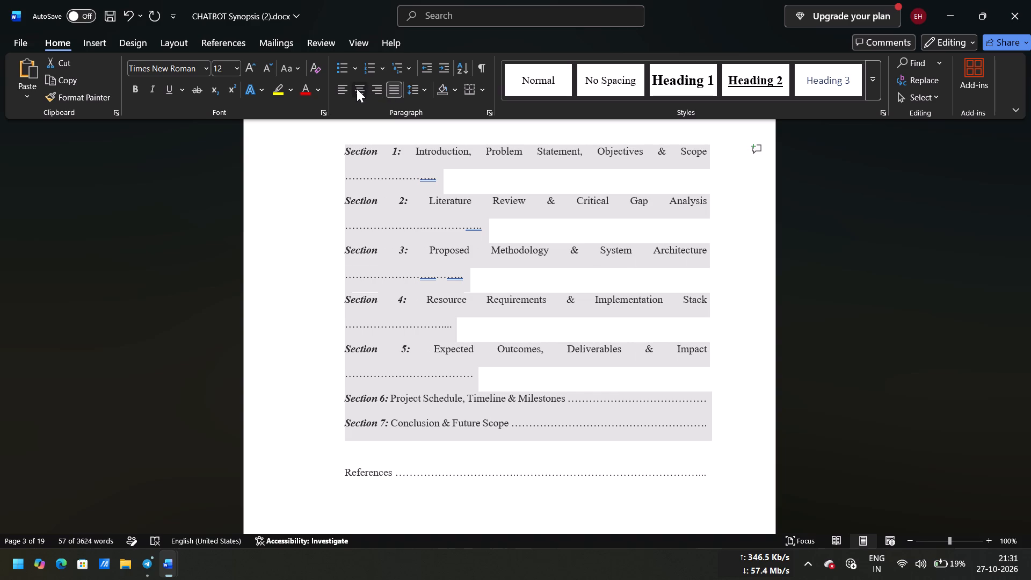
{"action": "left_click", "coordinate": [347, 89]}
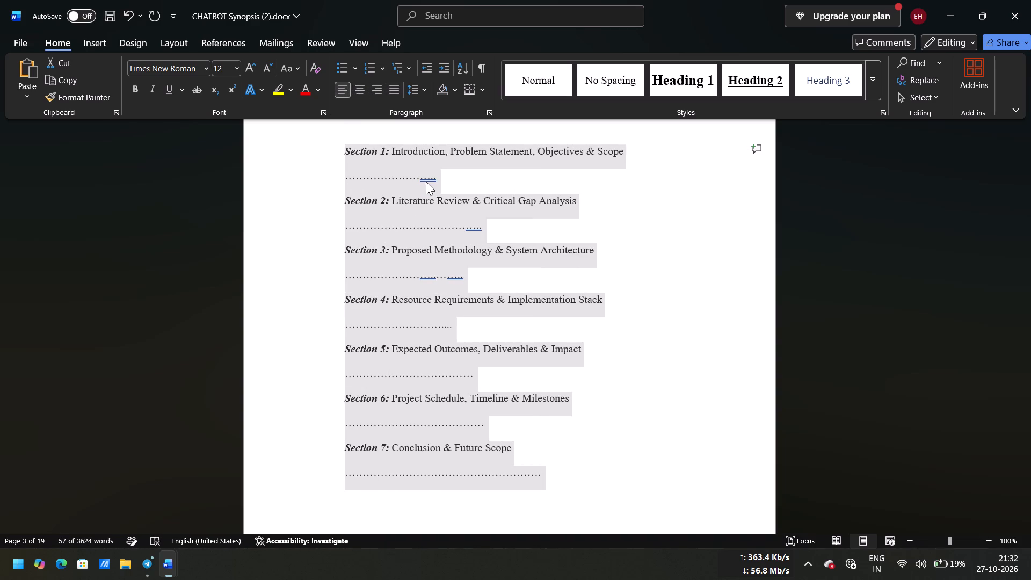
Delete the separate dotted-leader lines beneath the Section 1, Section 2 and Section 3 entries in the table of contents.
{"action": "left_click", "coordinate": [447, 182]}
{"action": "left_click", "coordinate": [447, 182]}
{"action": "left_click_drag", "start_coordinate": [447, 182], "coordinate": [431, 182]}
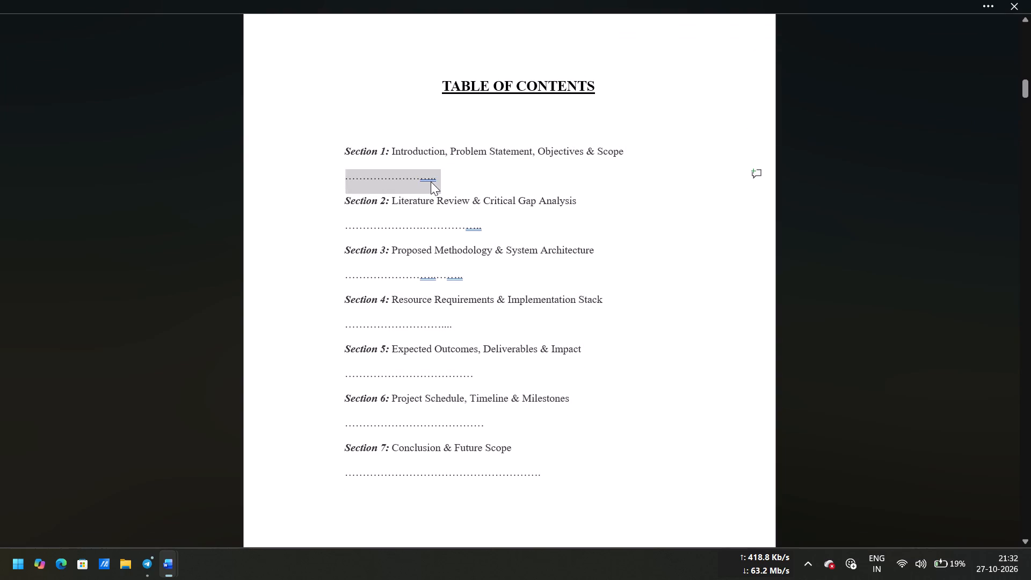
{"action": "left_click_drag", "start_coordinate": [431, 182], "coordinate": [435, 182]}
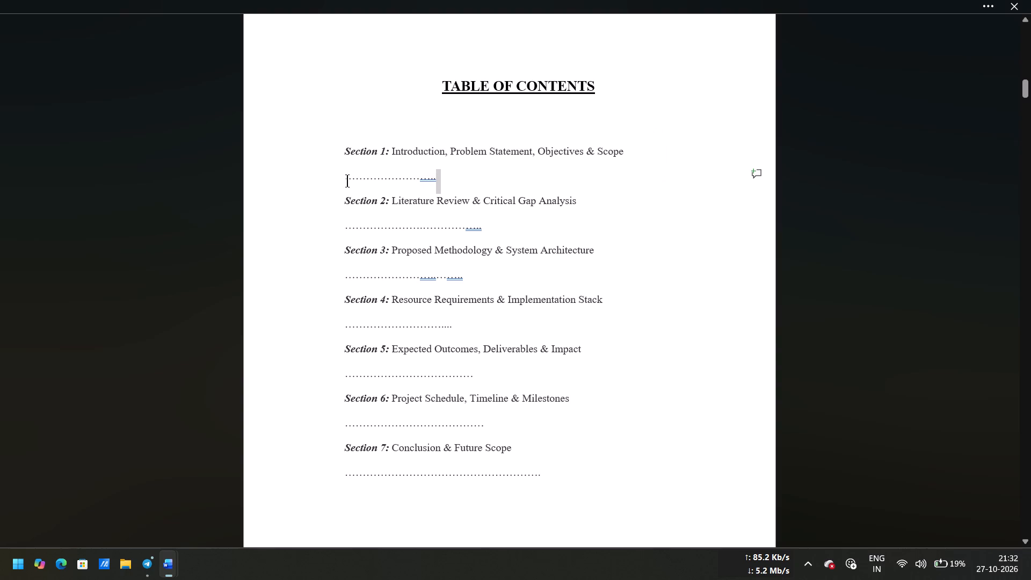
{"action": "left_click_drag", "start_coordinate": [336, 183], "coordinate": [435, 182]}
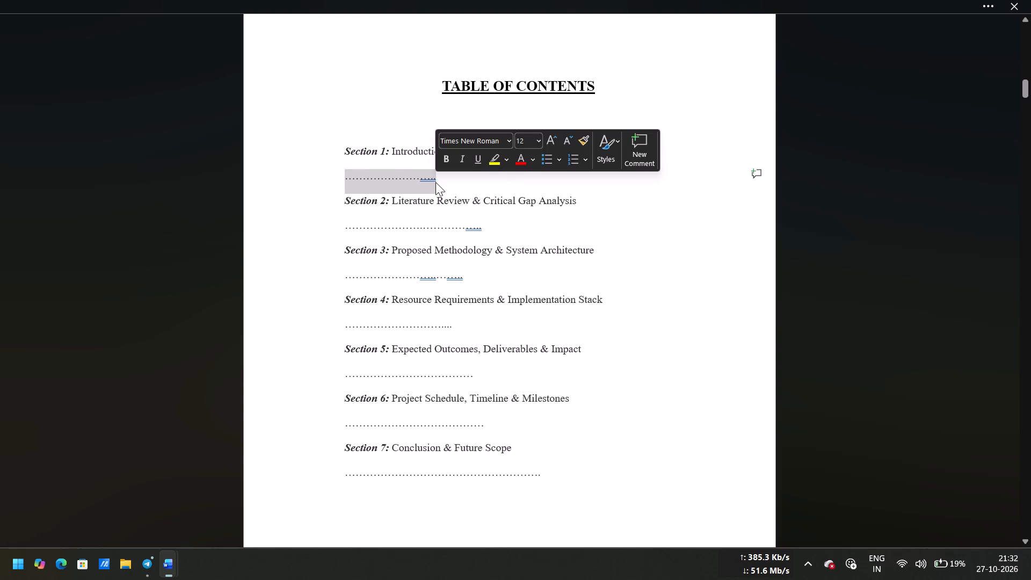
{"action": "key", "text": "BackSpace"}
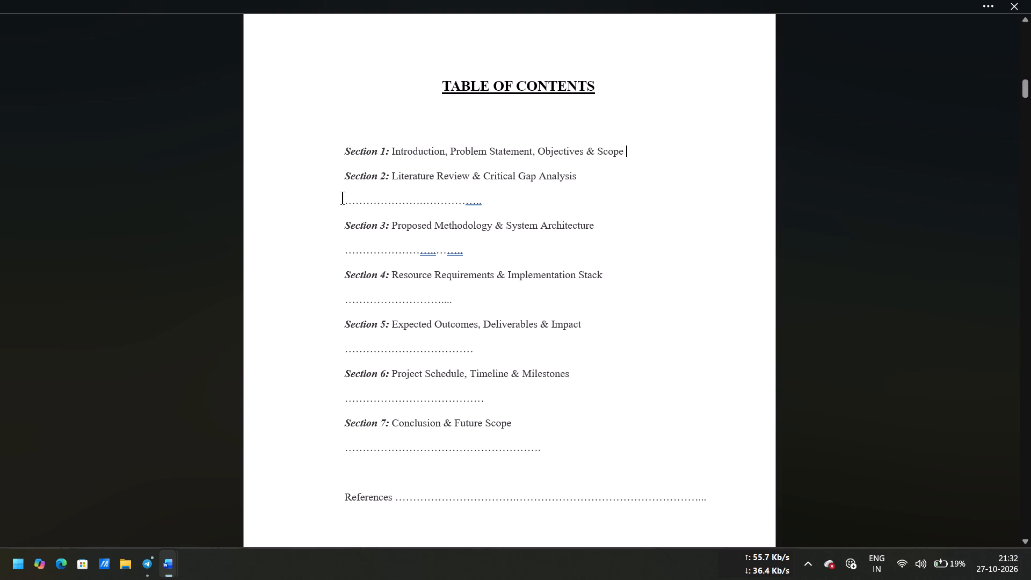
{"action": "left_click_drag", "start_coordinate": [342, 199], "coordinate": [489, 193]}
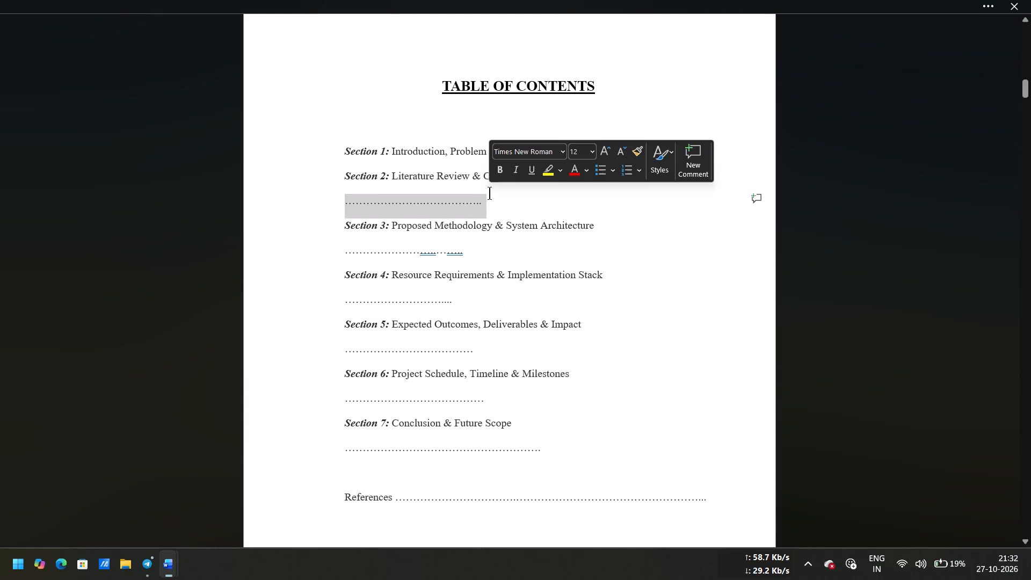
{"action": "key", "text": "BackSpace"}
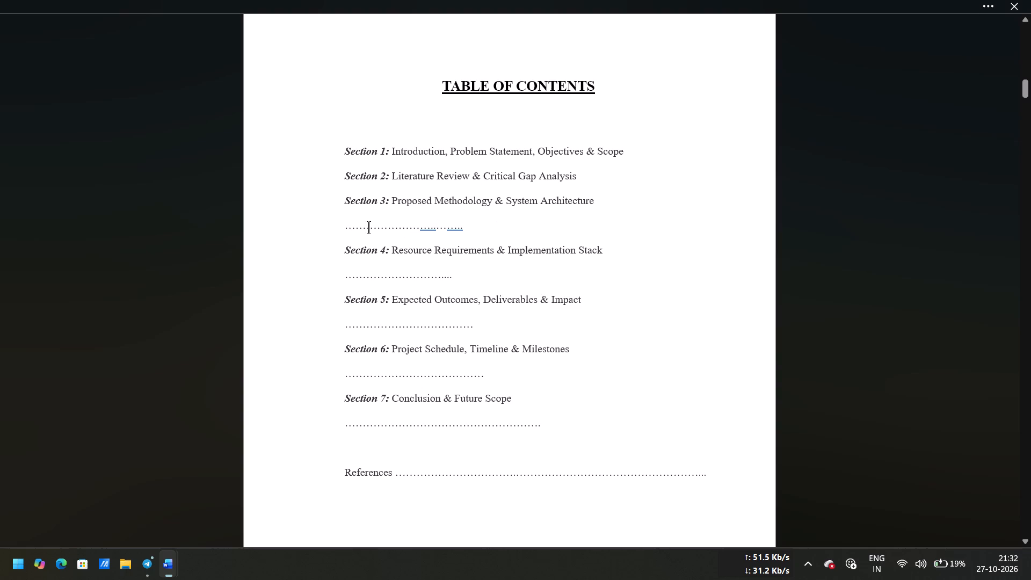
{"action": "left_click_drag", "start_coordinate": [342, 226], "coordinate": [478, 227]}
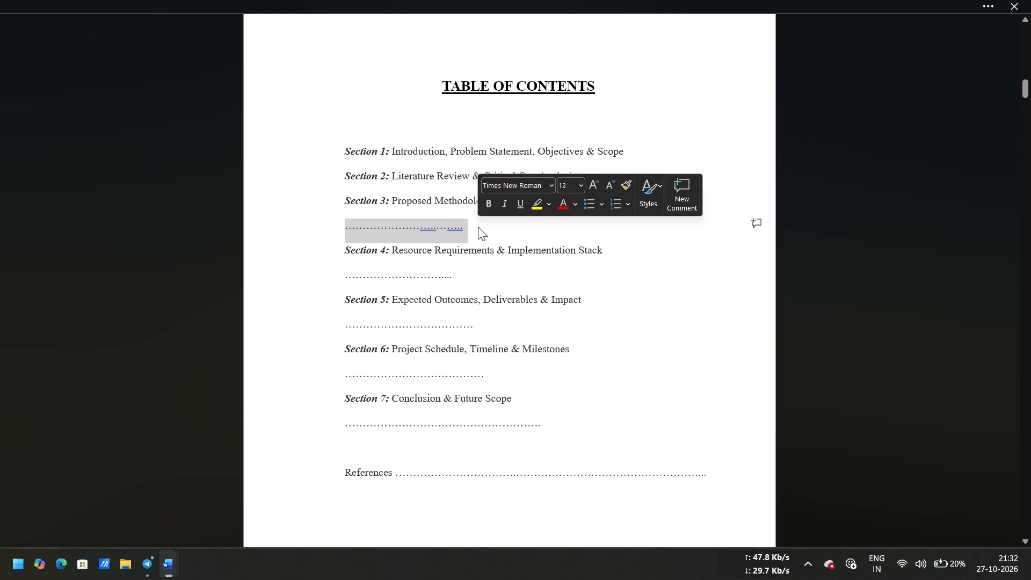
{"action": "key", "text": "BackSpace"}
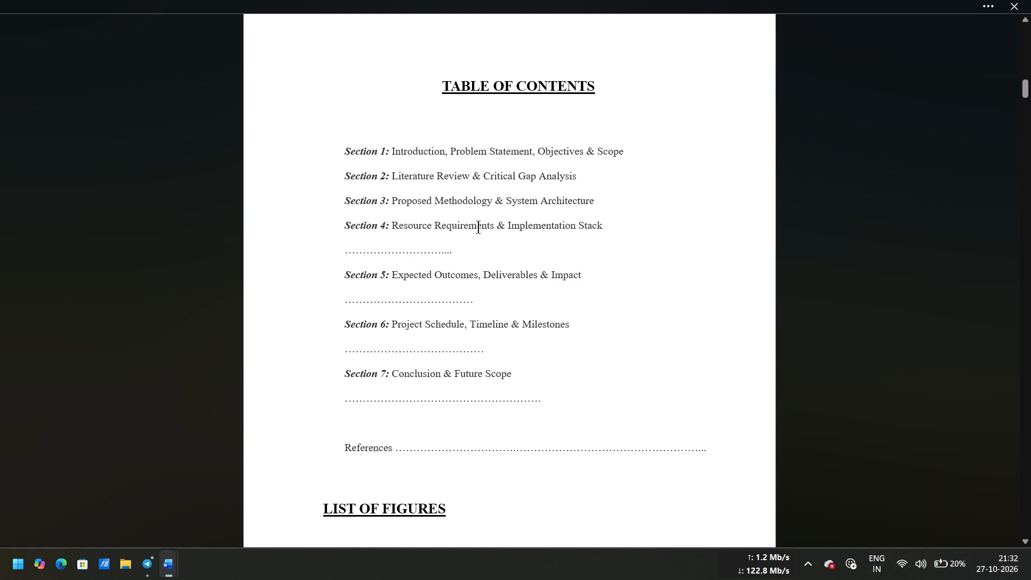
Delete the separate dotted-leader lines beneath the Section 4, 5, 6 and 7 entries in the table of contents.
{"action": "left_click_drag", "start_coordinate": [338, 252], "coordinate": [477, 244]}
{"action": "key", "text": "BackSpace"}
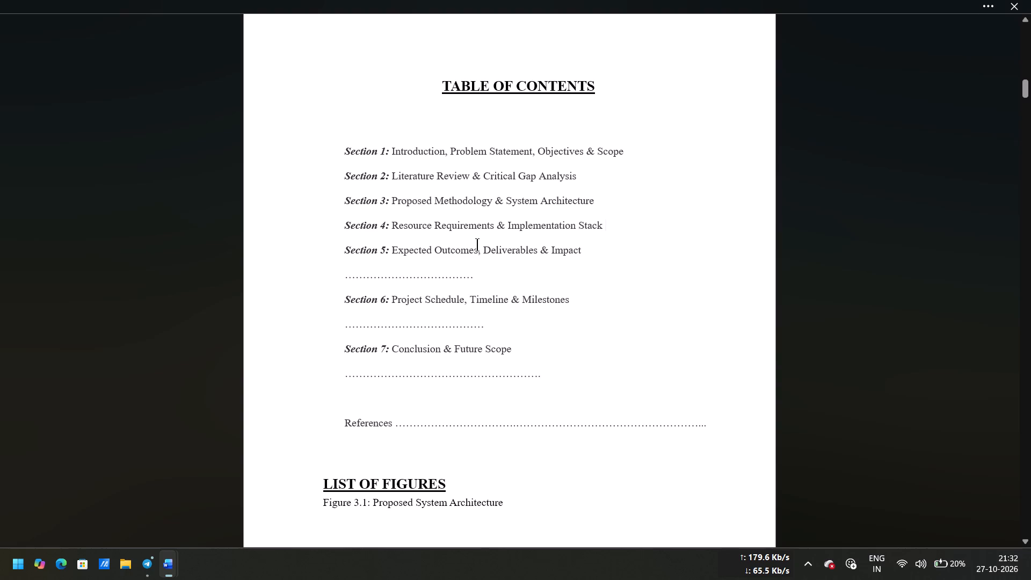
{"action": "left_click_drag", "start_coordinate": [342, 279], "coordinate": [414, 279]}
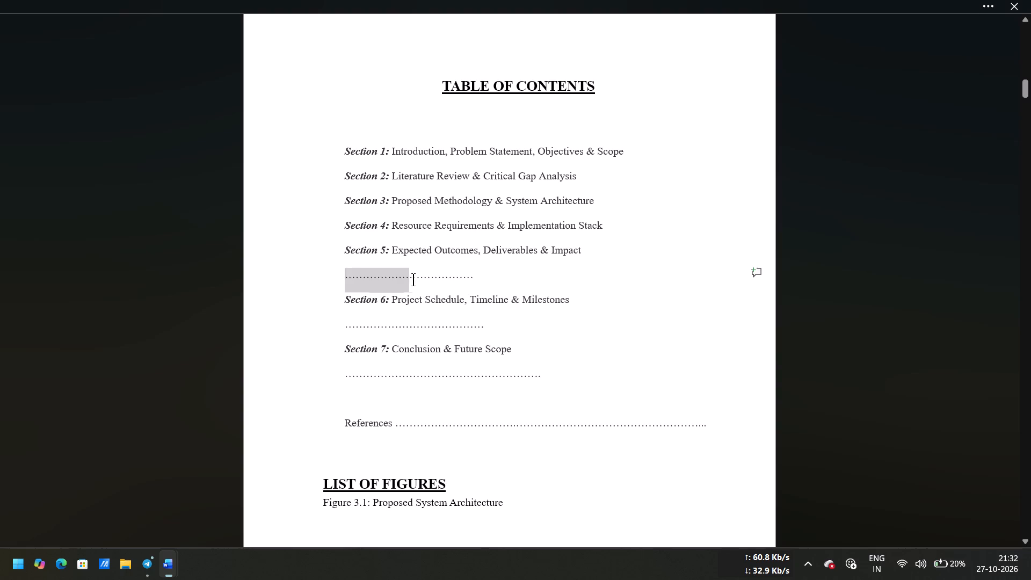
{"action": "left_click_drag", "start_coordinate": [414, 279], "coordinate": [502, 273]}
{"action": "key", "text": "BackSpace"}
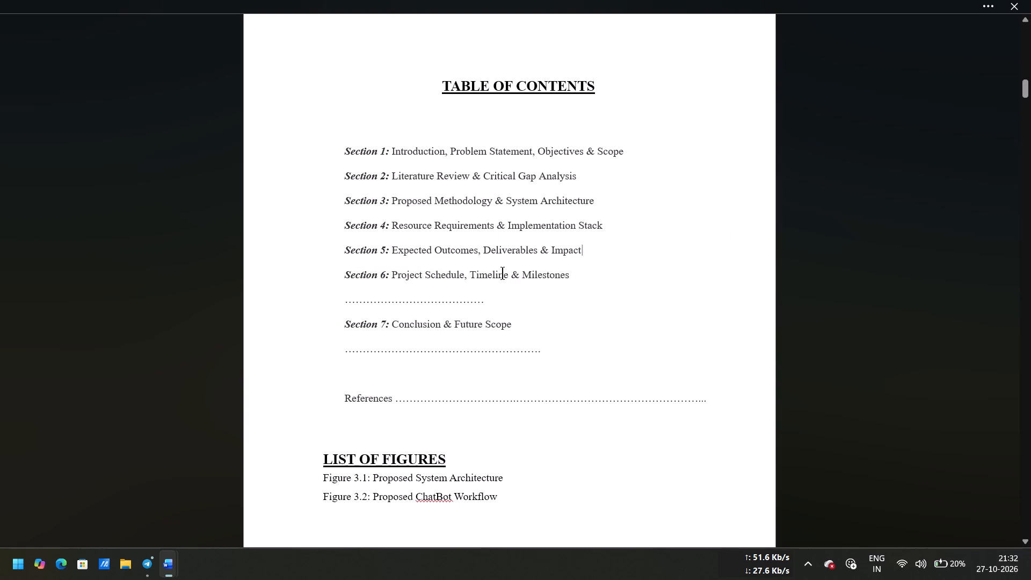
{"action": "left_click_drag", "start_coordinate": [340, 304], "coordinate": [448, 304]}
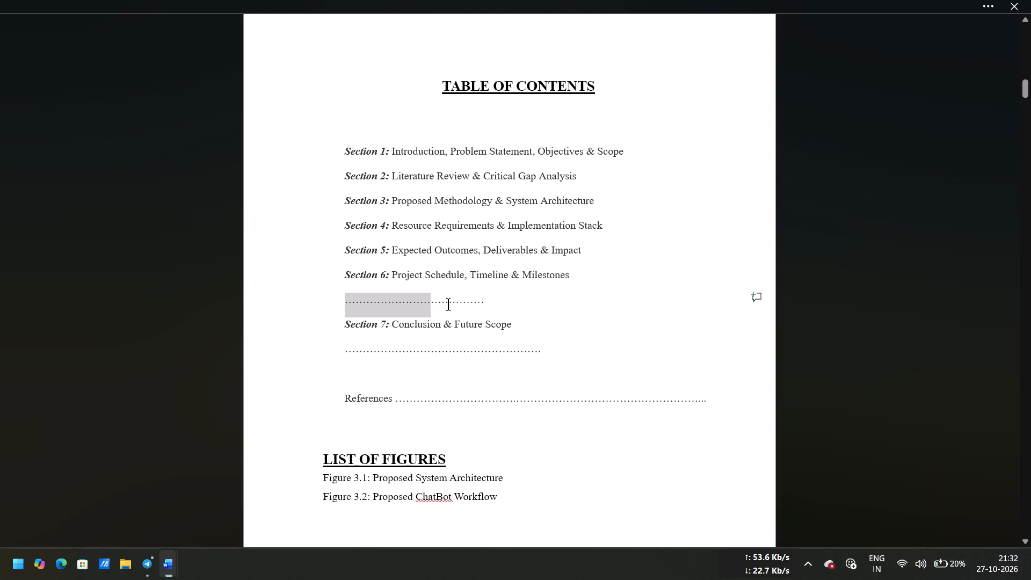
{"action": "left_click_drag", "start_coordinate": [448, 304], "coordinate": [490, 302]}
{"action": "key", "text": "BackSpace"}
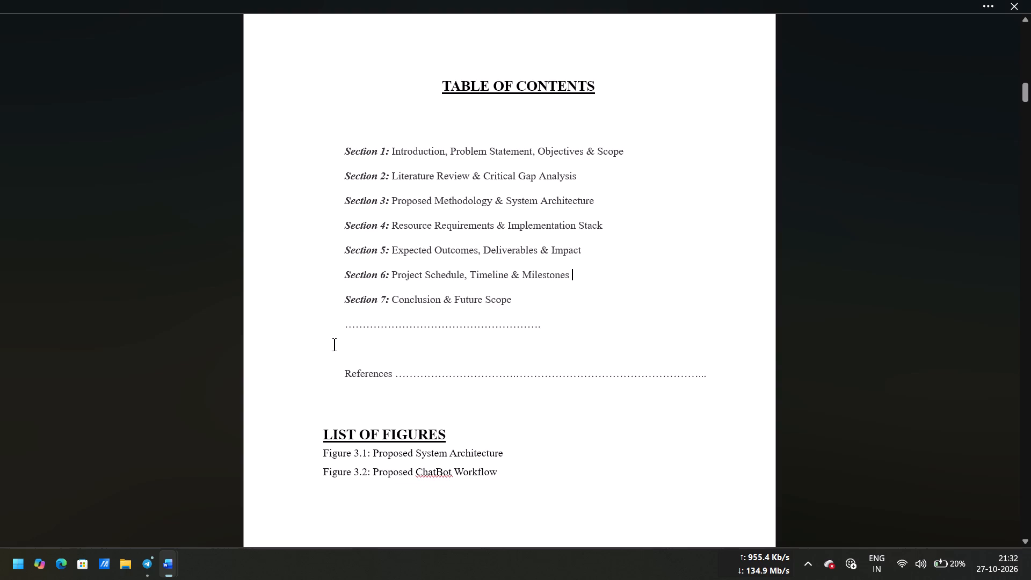
{"action": "left_click_drag", "start_coordinate": [342, 330], "coordinate": [583, 317]}
{"action": "left_click_drag", "start_coordinate": [558, 328], "coordinate": [386, 332]}
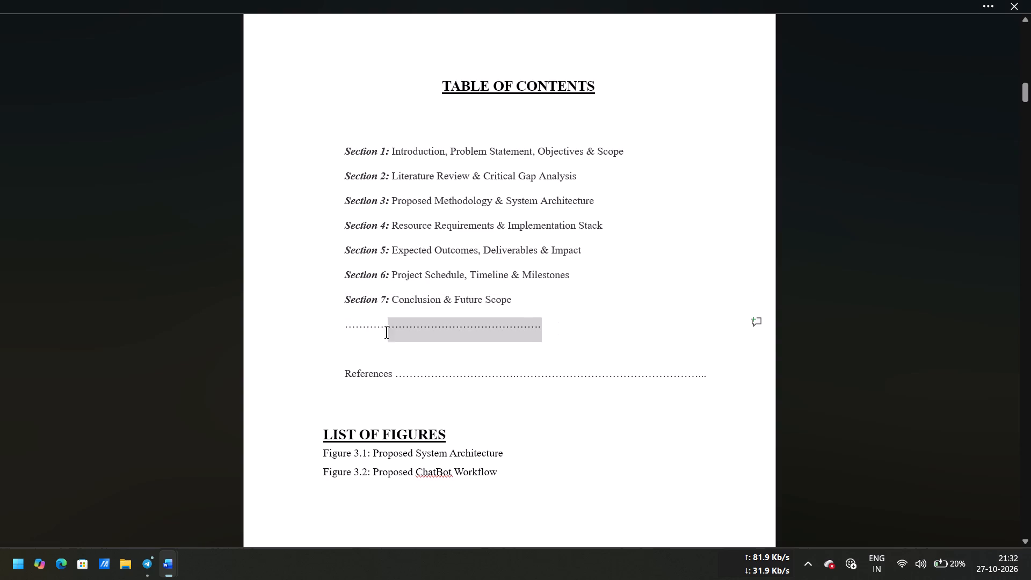
{"action": "left_click_drag", "start_coordinate": [386, 332], "coordinate": [343, 329]}
{"action": "key", "text": "BackSpace"}
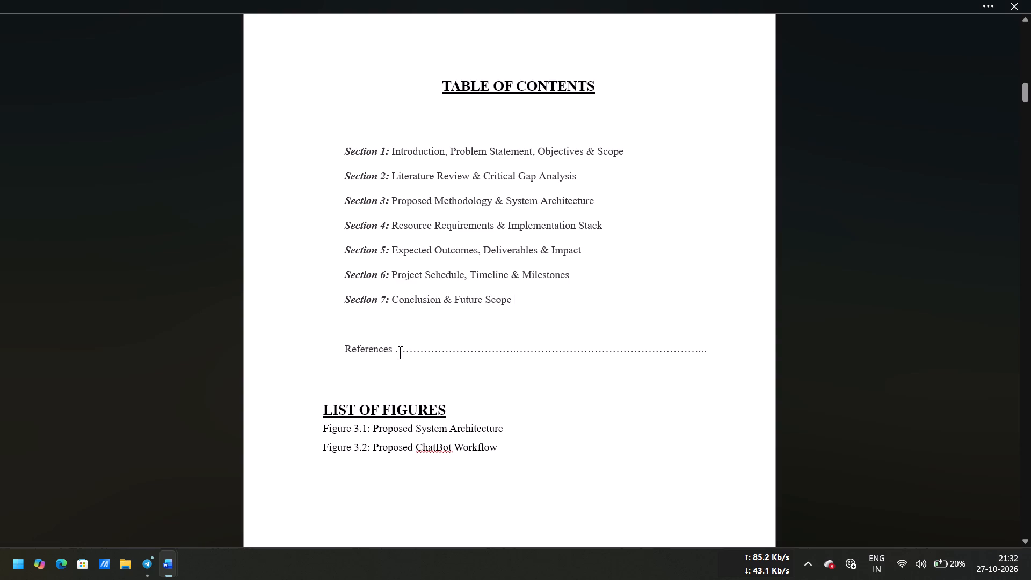
Move the LIST OF FIGURES heading and its entries onto a new page by adding seven blank lines before the heading.
{"action": "left_click", "coordinate": [320, 411]}
{"action": "key", "text": "Return"}
{"action": "key", "text": "Return"}
{"action": "key", "text": "Return"}
{"action": "key", "text": "Return"}
{"action": "key", "text": "Return"}
{"action": "key", "text": "Return"}
{"action": "key", "text": "Return"}
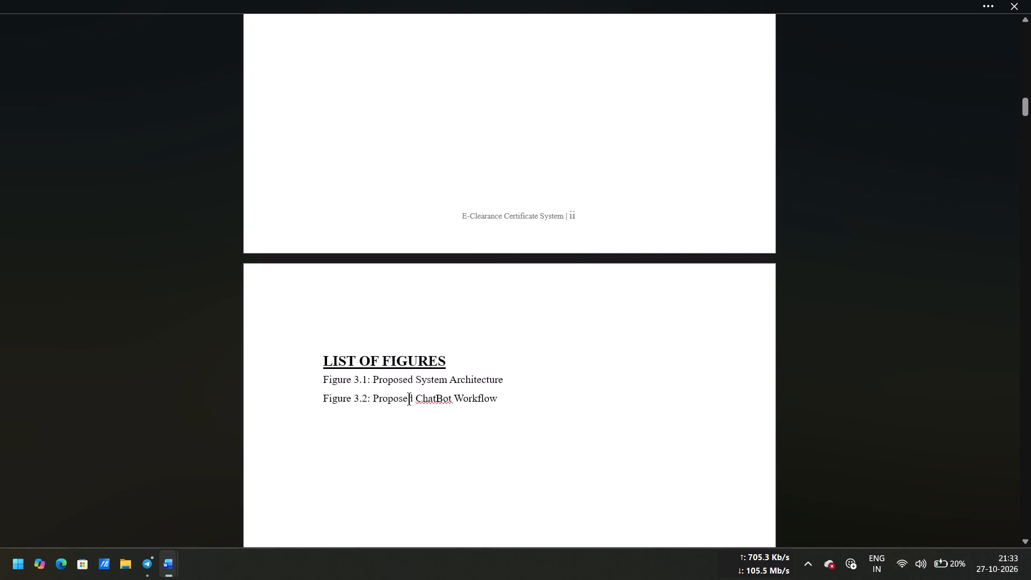
Add a blank line between the LIST OF FIGURES heading and the Figure 3.1 entry.
{"action": "left_click", "coordinate": [452, 372]}
{"action": "key", "text": "Return"}
Switch to the Final_Project_Synopsis format document and copy the Certificate, List of Figures and List of Tables lines from its table of contents.
{"action": "scroll", "coordinate": [452, 372], "scroll_direction": "up", "scroll_amount": 1}
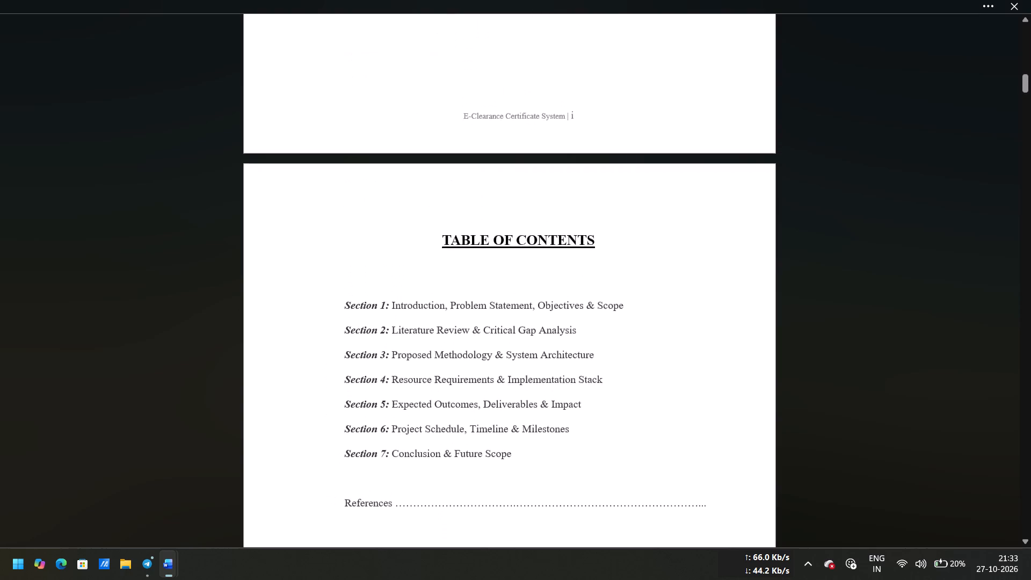
{"action": "scroll", "coordinate": [452, 372], "scroll_direction": "up", "scroll_amount": 1}
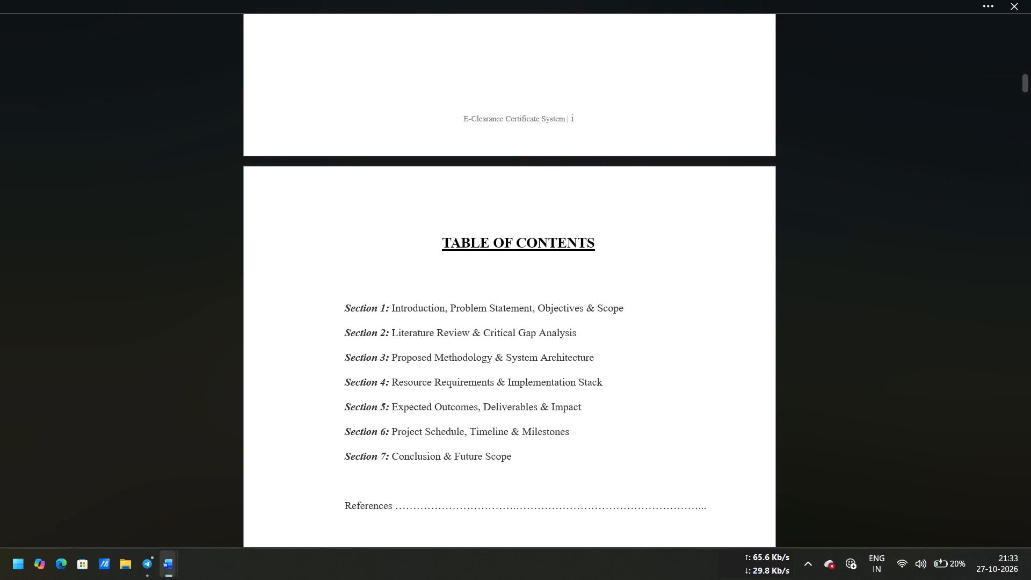
{"action": "left_click", "coordinate": [219, 534]}
{"action": "left_click", "coordinate": [143, 528]}
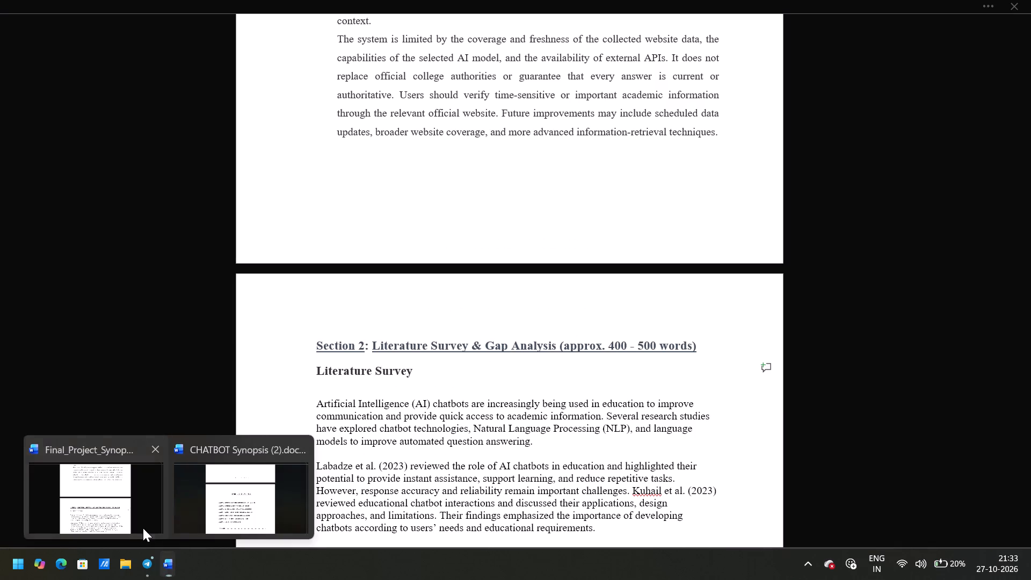
{"action": "scroll", "coordinate": [392, 359], "scroll_direction": "down", "scroll_amount": 2}
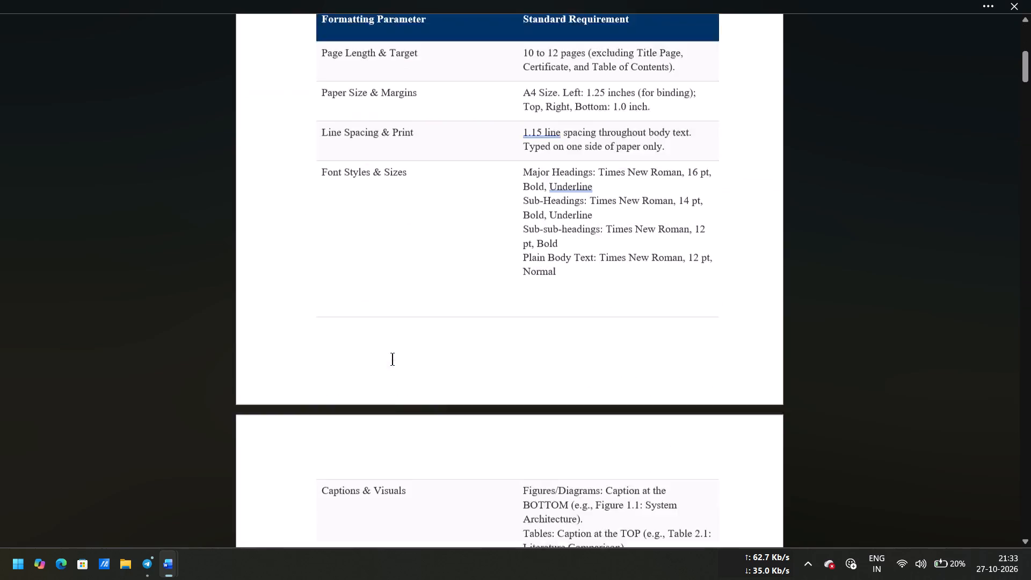
{"action": "scroll", "coordinate": [392, 359], "scroll_direction": "down", "scroll_amount": 1}
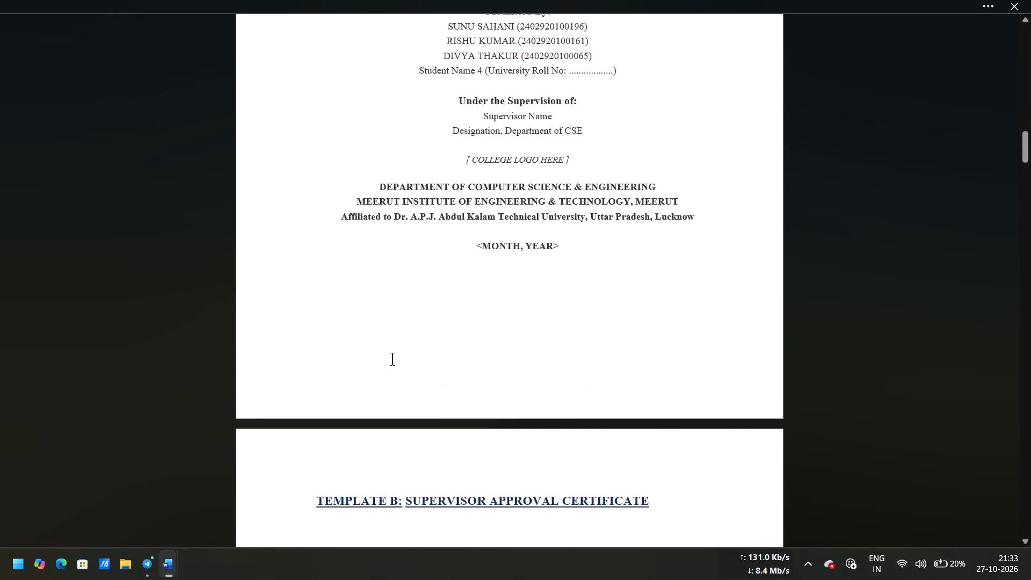
{"action": "scroll", "coordinate": [392, 359], "scroll_direction": "down", "scroll_amount": 1}
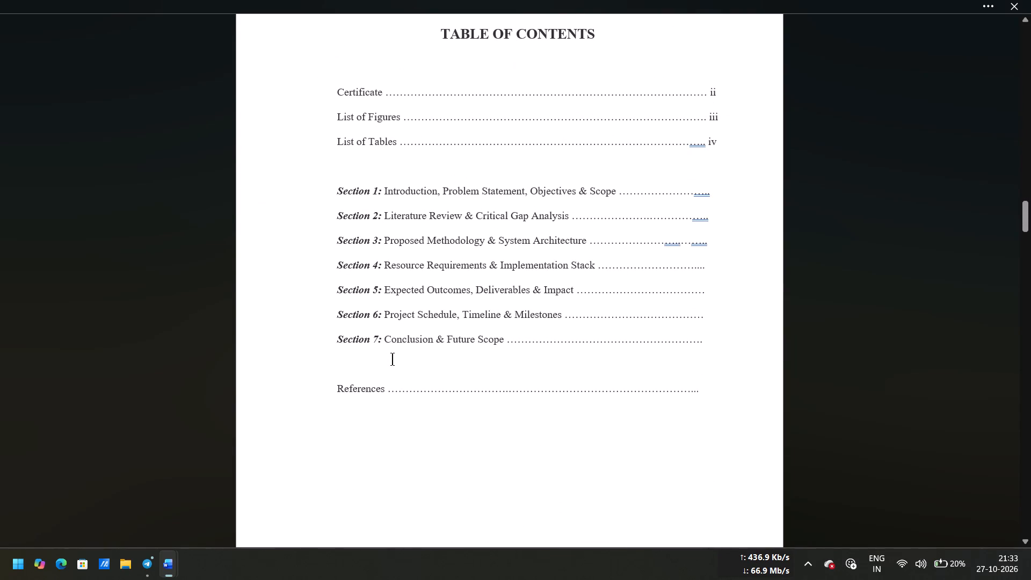
{"action": "scroll", "coordinate": [392, 359], "scroll_direction": "down", "scroll_amount": 1}
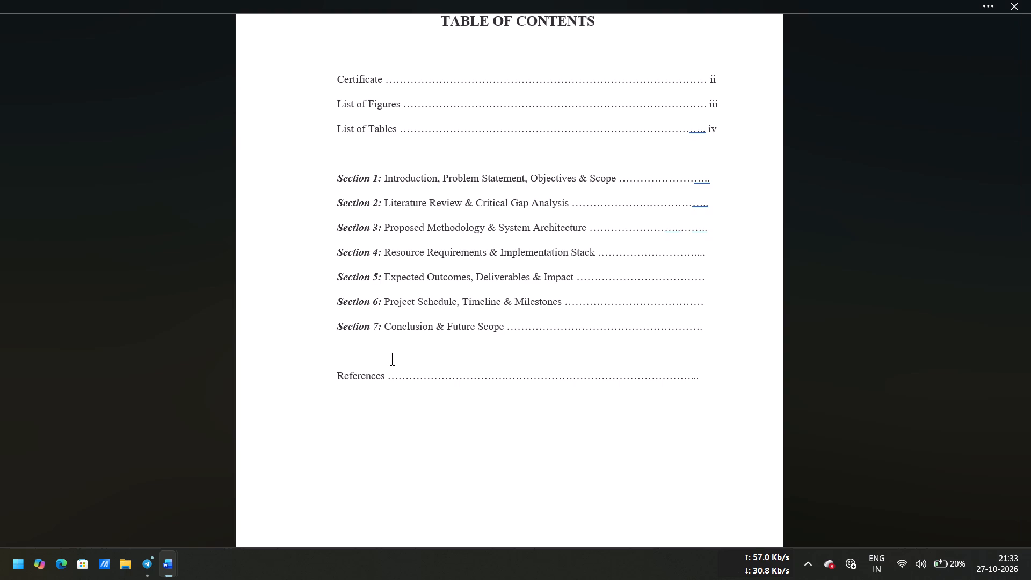
{"action": "left_click_drag", "start_coordinate": [331, 73], "coordinate": [330, 73]}
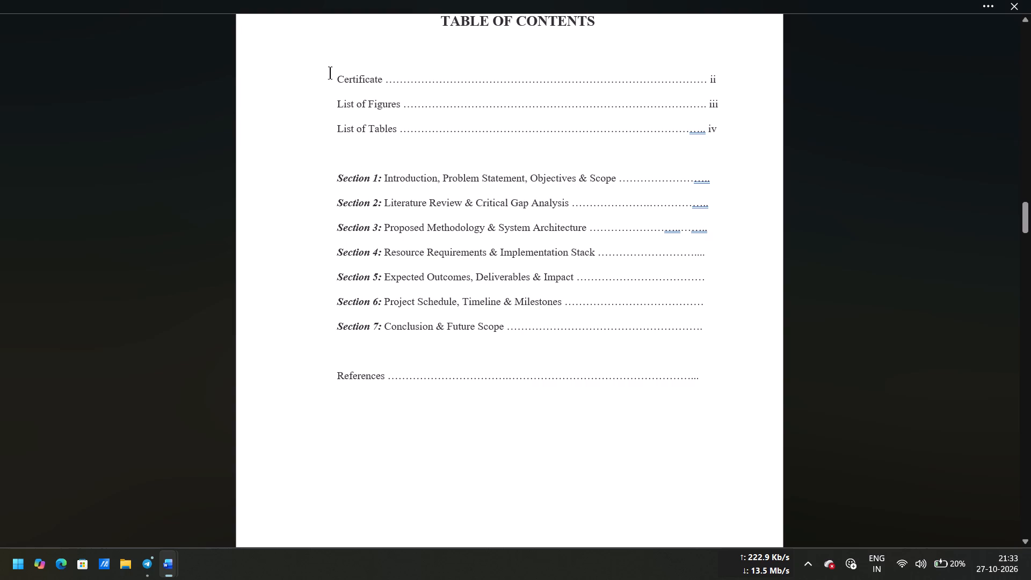
{"action": "left_click_drag", "start_coordinate": [330, 73], "coordinate": [736, 138]}
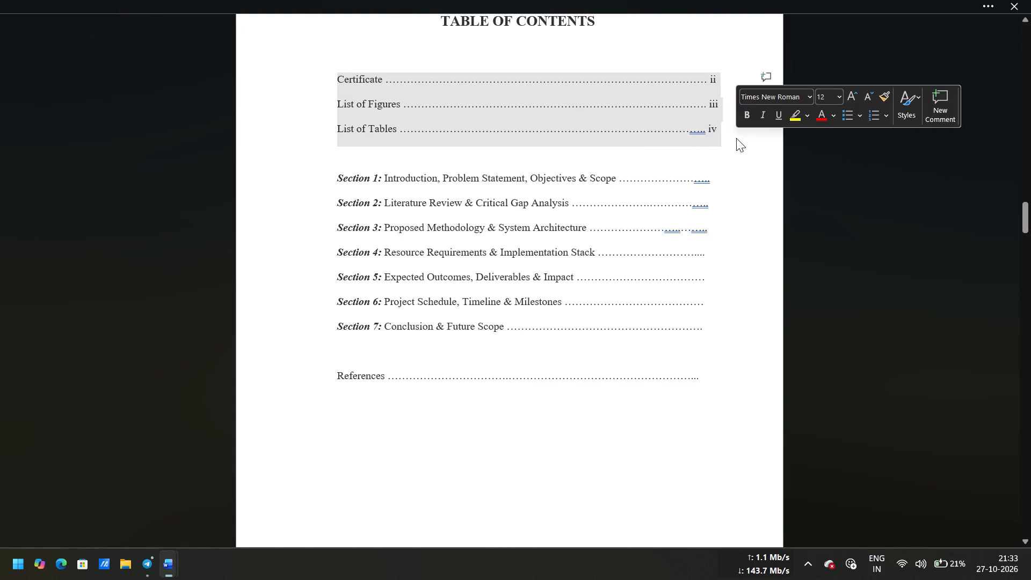
{"action": "key", "text": "ctrl+c"}
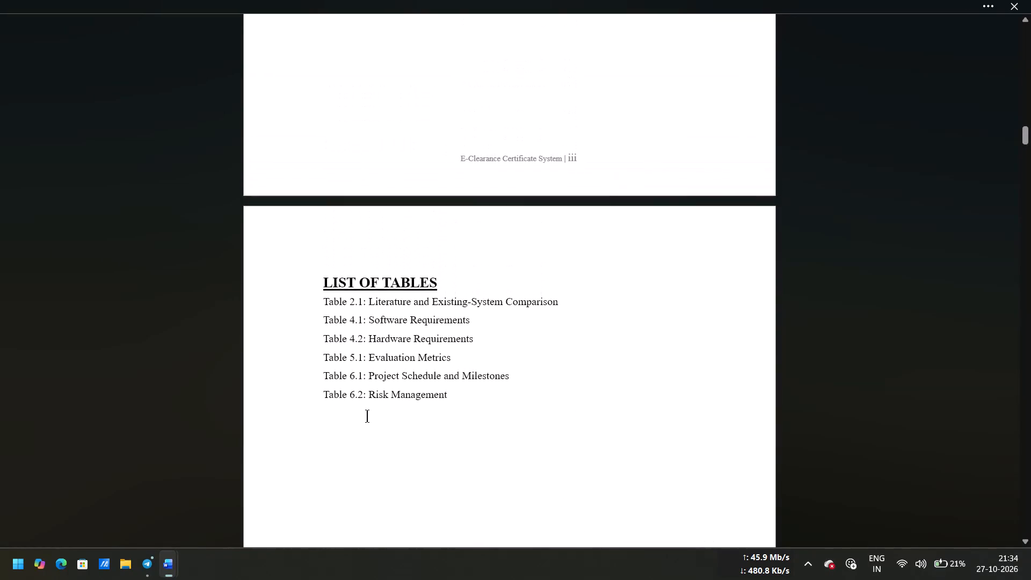
{"action": "scroll", "coordinate": [367, 416], "scroll_direction": "right", "scroll_amount": 1}
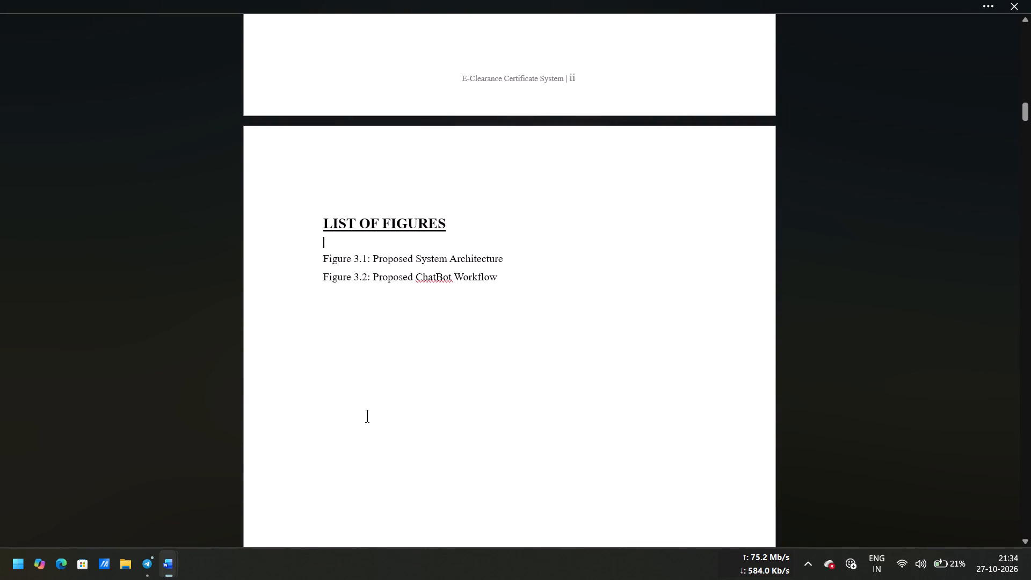
{"action": "scroll", "coordinate": [367, 416], "scroll_direction": "right", "scroll_amount": 1}
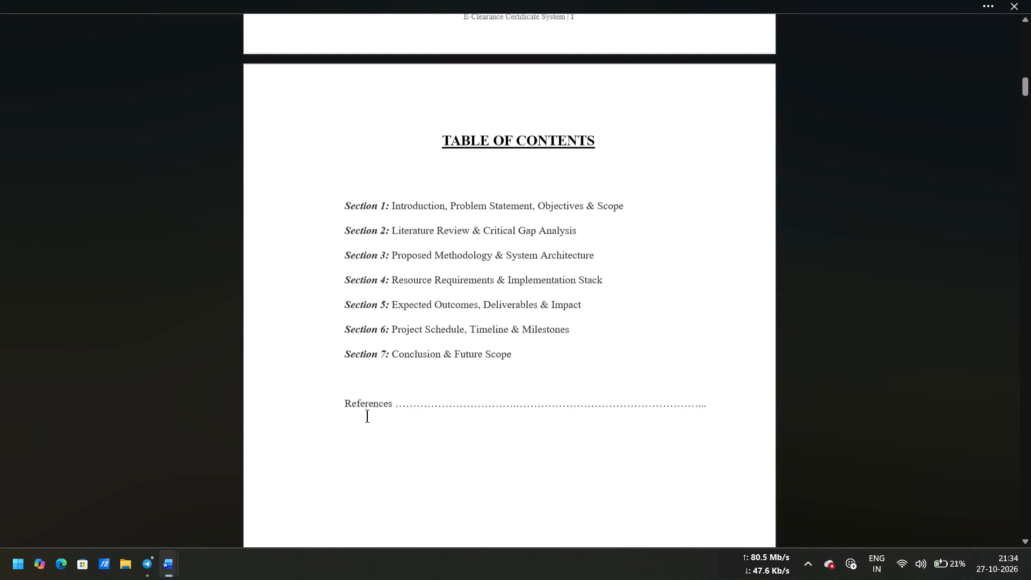
{"action": "scroll", "coordinate": [367, 416], "scroll_direction": "right", "scroll_amount": 1}
{"action": "left_click", "coordinate": [371, 203]}
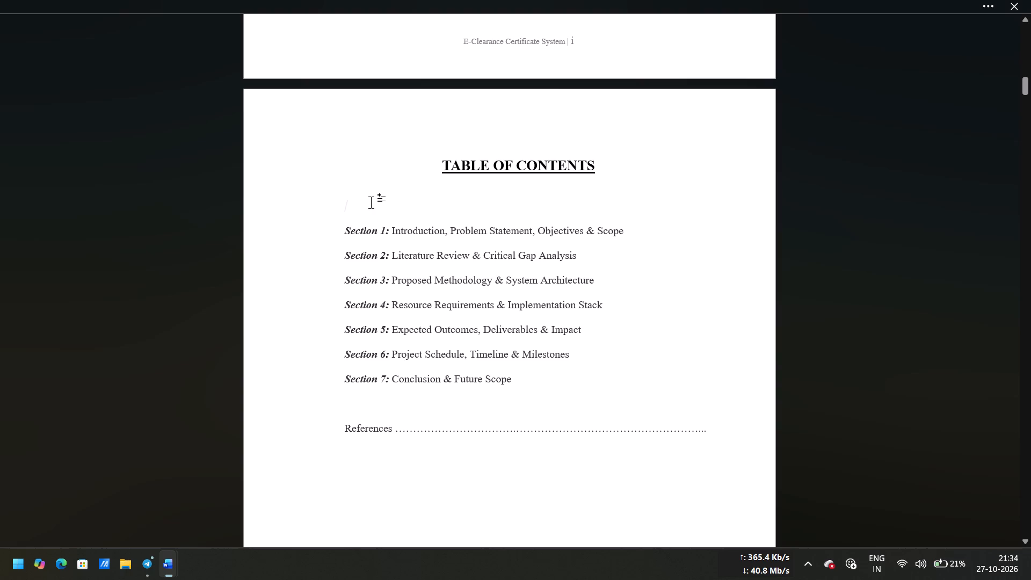
{"action": "key", "text": "ctrl+v"}
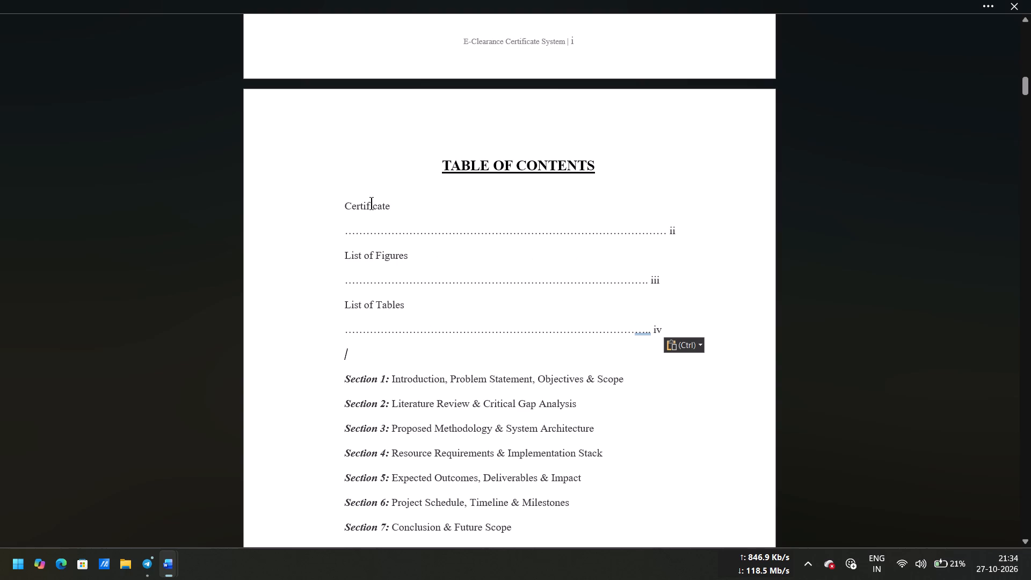
Join the dotted leader and page number ii onto the Certificate line and shorten the leader so the entry fits one line.
{"action": "left_click", "coordinate": [344, 236]}
{"action": "key", "text": "BackSpace"}
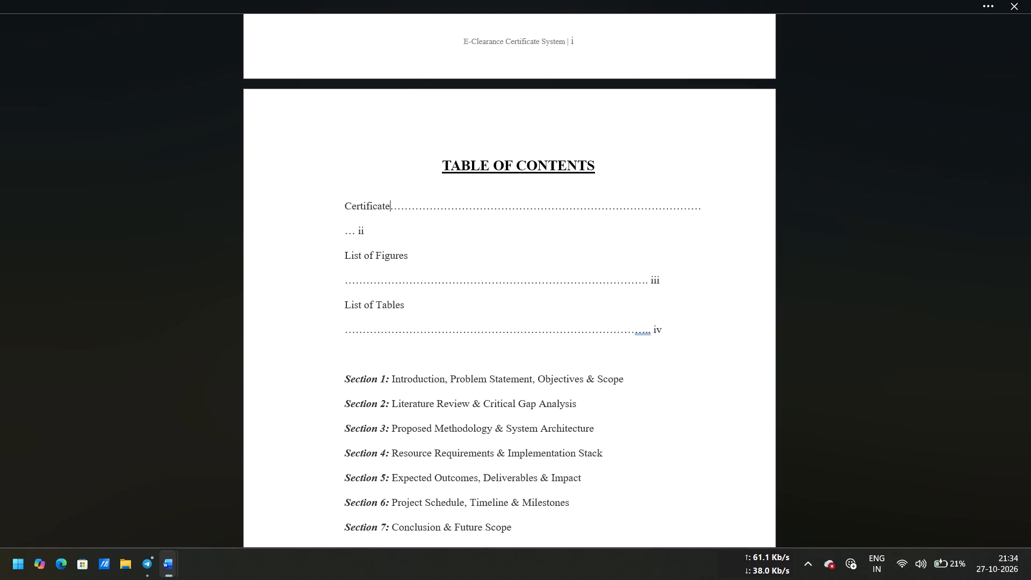
{"action": "left_click", "coordinate": [486, 209]}
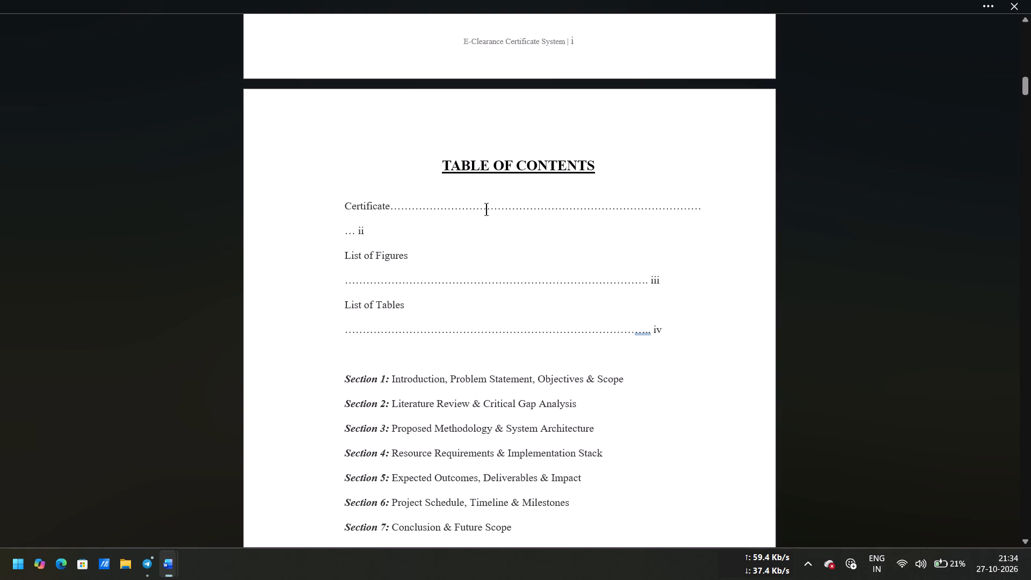
{"action": "key", "text": "BackSpace"}
{"action": "key", "text": "BackSpace"}
{"action": "key", "text": "BackSpace"}
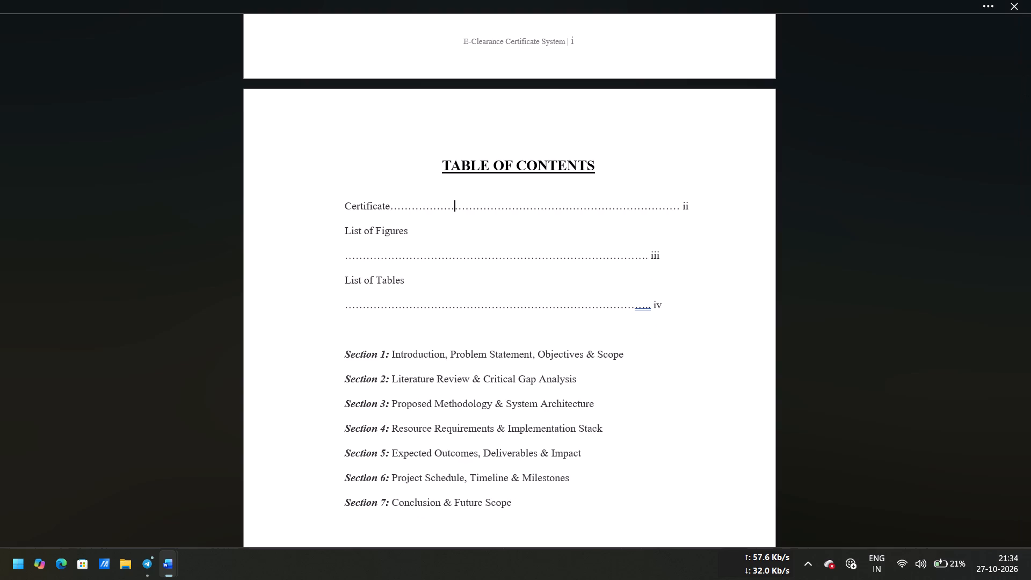
{"action": "key", "text": "BackSpace"}
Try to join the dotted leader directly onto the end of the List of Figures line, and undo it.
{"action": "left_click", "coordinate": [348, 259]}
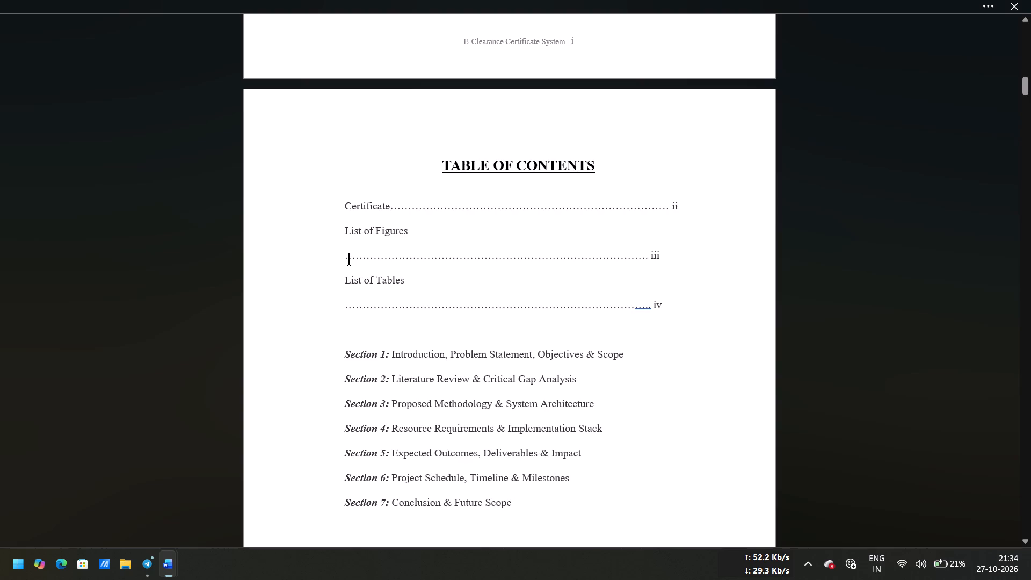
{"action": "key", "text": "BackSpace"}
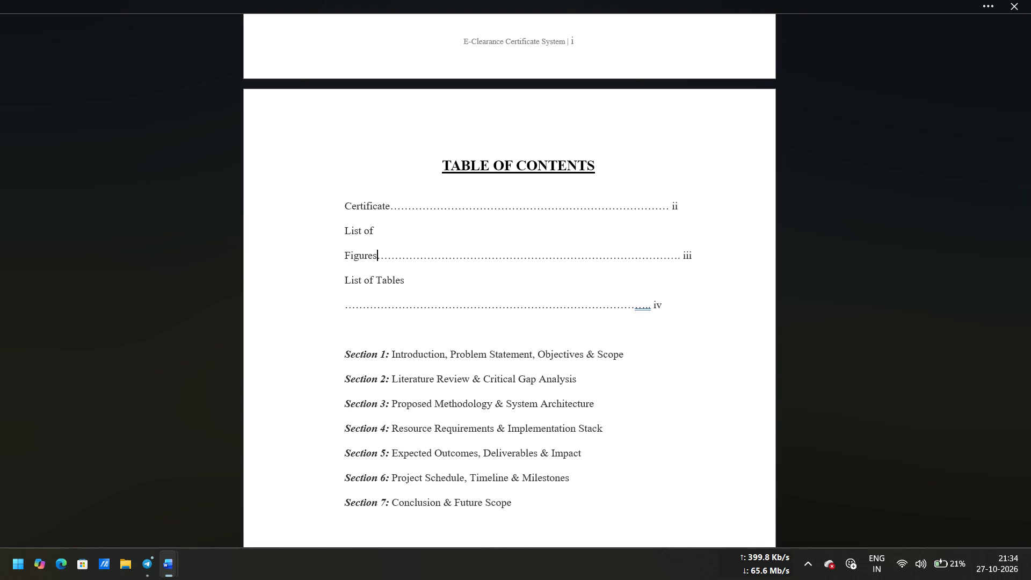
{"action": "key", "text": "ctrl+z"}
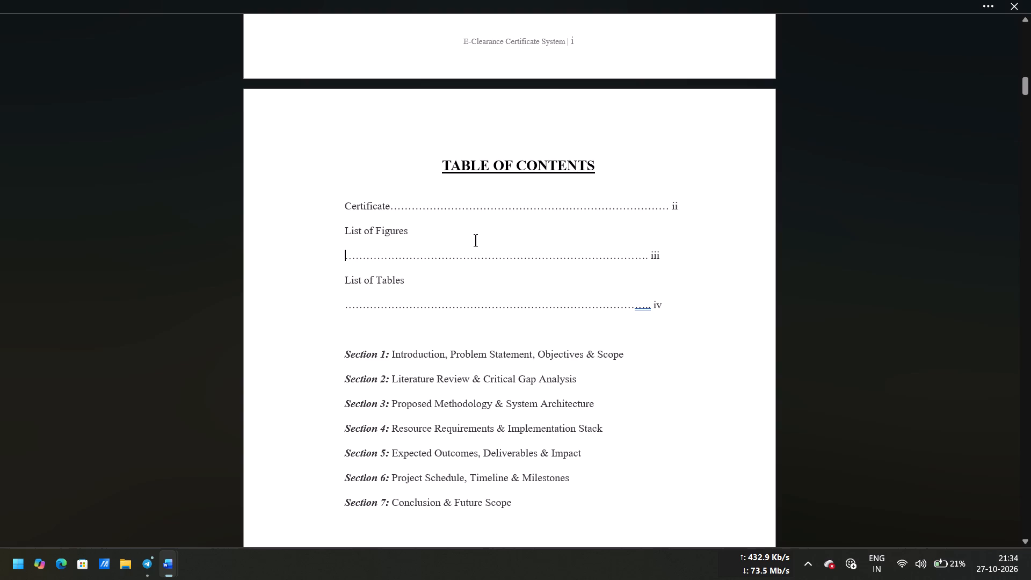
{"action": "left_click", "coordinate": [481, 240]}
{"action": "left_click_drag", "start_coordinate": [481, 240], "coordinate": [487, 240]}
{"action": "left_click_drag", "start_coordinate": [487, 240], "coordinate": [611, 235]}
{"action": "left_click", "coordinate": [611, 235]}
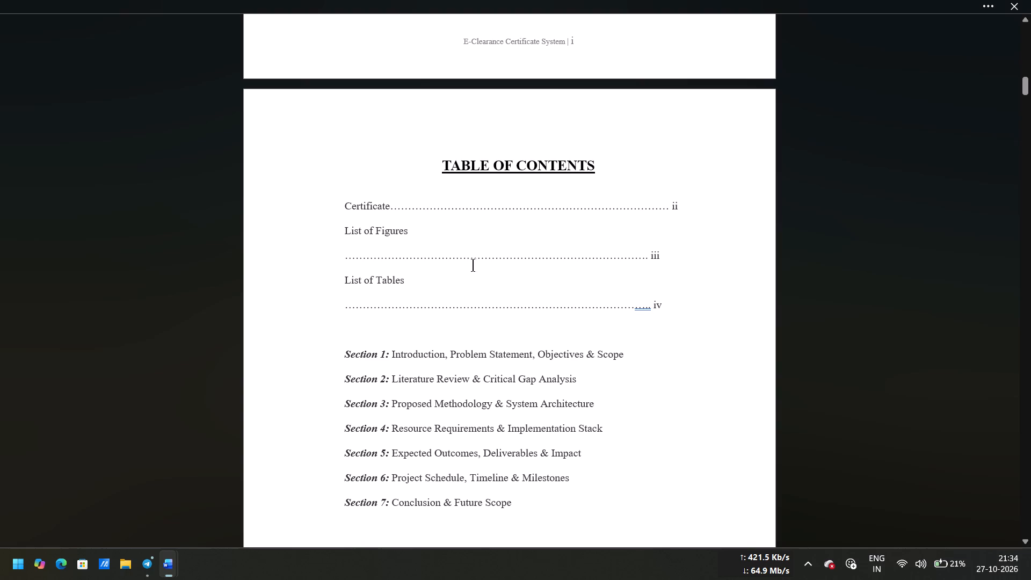
Bring the dotted leader and page number iii onto the List of Figures line, adjusting the leader's length to match the Certificate line.
{"action": "left_click", "coordinate": [444, 262]}
{"action": "key", "text": "BackSpace"}
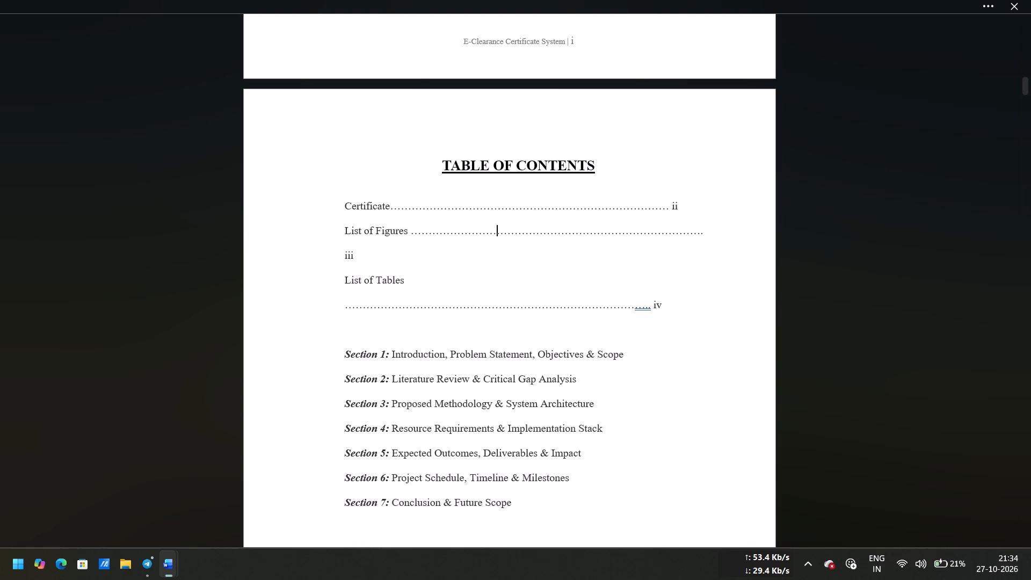
{"action": "key", "text": "BackSpace"}
{"action": "key", "text": "BackSpace"}
{"action": "key", "text": "BackSpace"}
{"action": "key", "text": "BackSpace"}
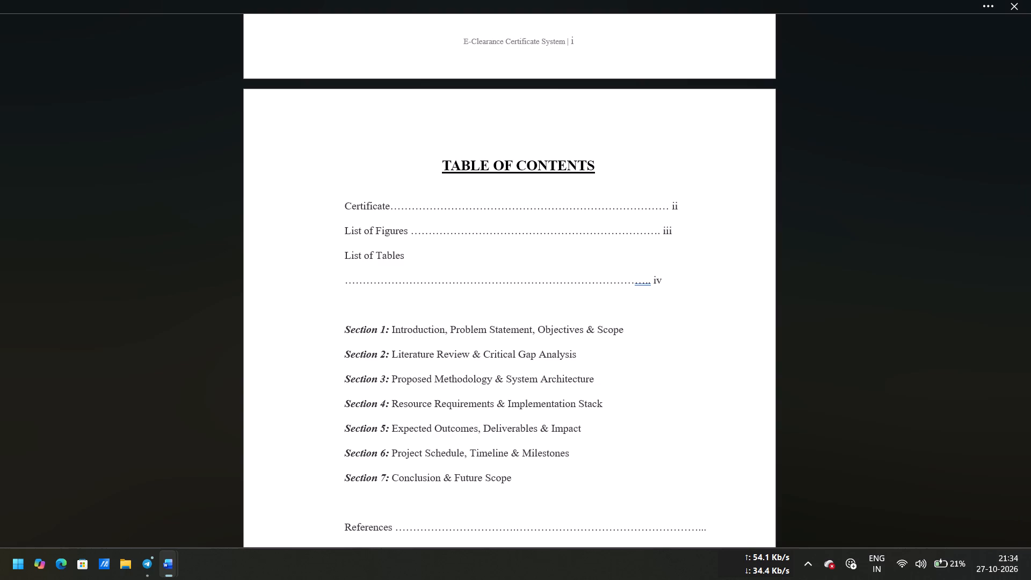
{"action": "type", "text": ".."}
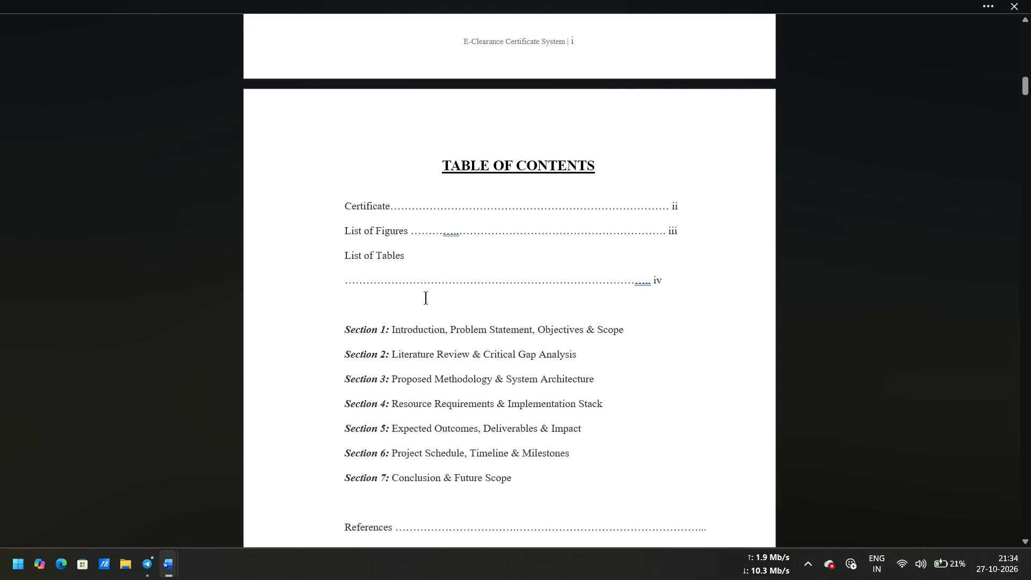
Bring the dotted leader and page number iv onto the List of Tables line, shortening the leader to match the lines above.
{"action": "left_click", "coordinate": [424, 284]}
{"action": "key", "text": "BackSpace"}
{"action": "key", "text": "BackSpace"}
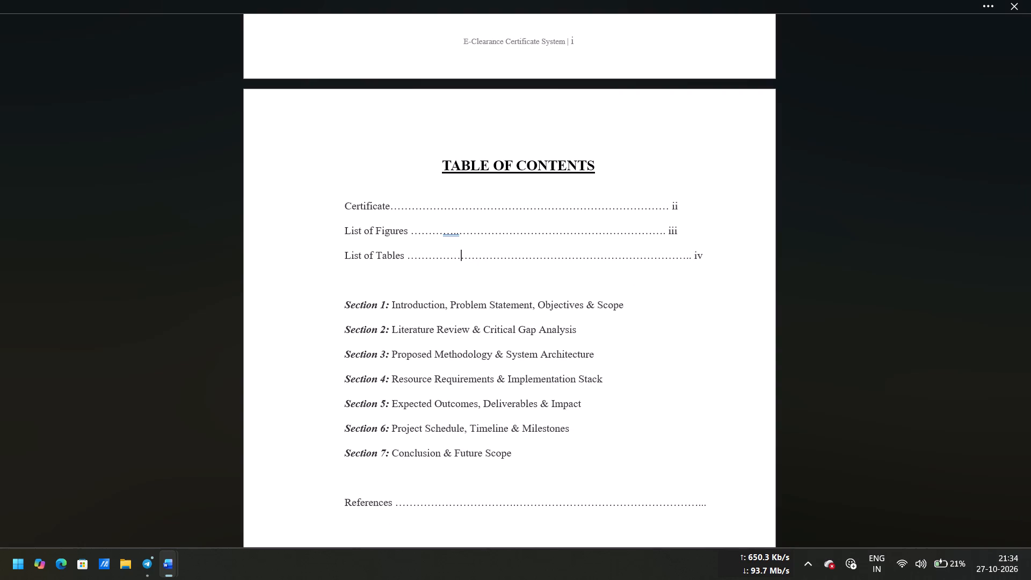
{"action": "key", "text": "BackSpace"}
{"action": "key", "text": "BackSpace"}
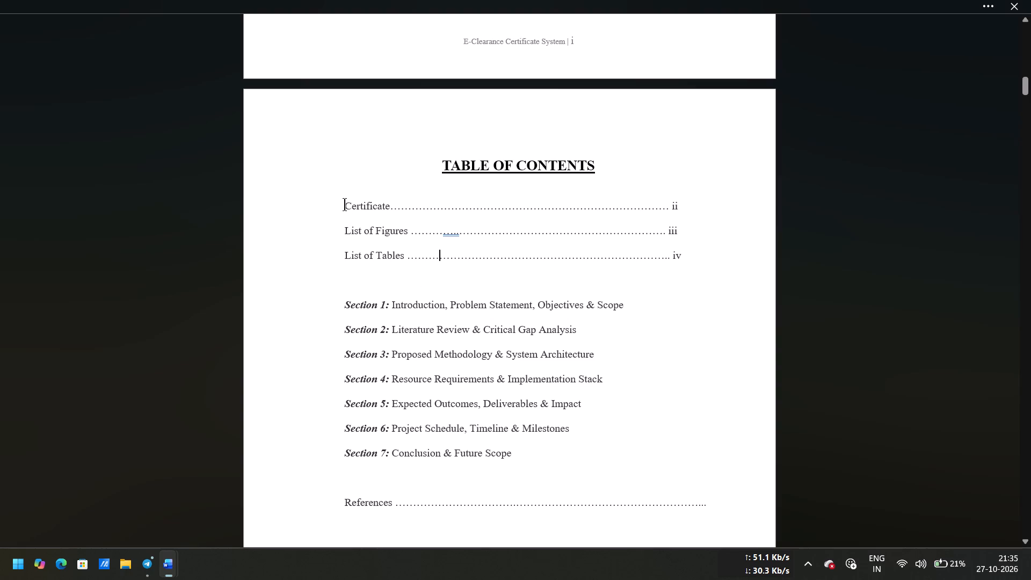
Italicise the Certificate, List of Figures and List of Tables entries in the table of contents.
{"action": "left_click_drag", "start_coordinate": [344, 203], "coordinate": [713, 275]}
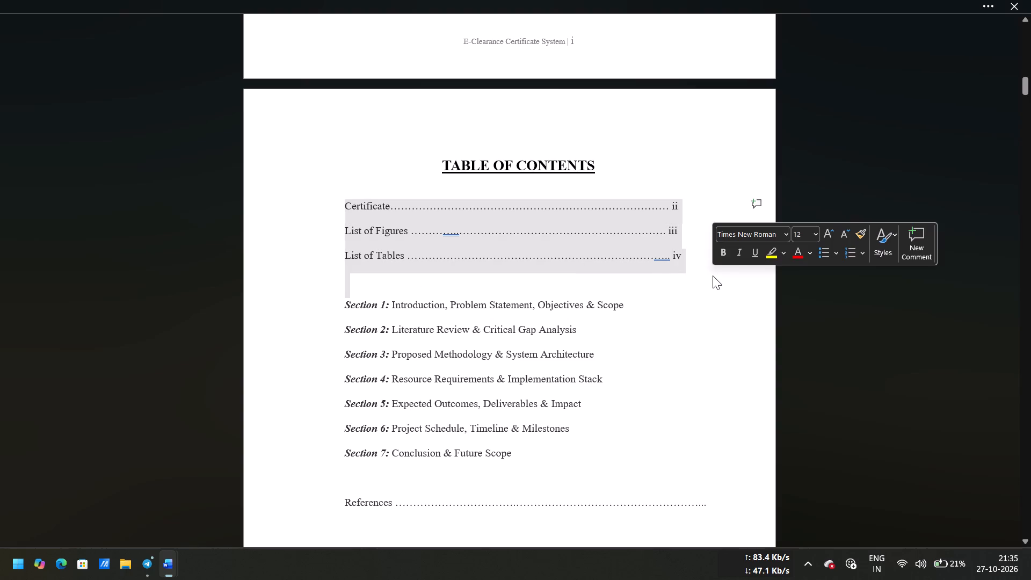
{"action": "left_click", "coordinate": [738, 254]}
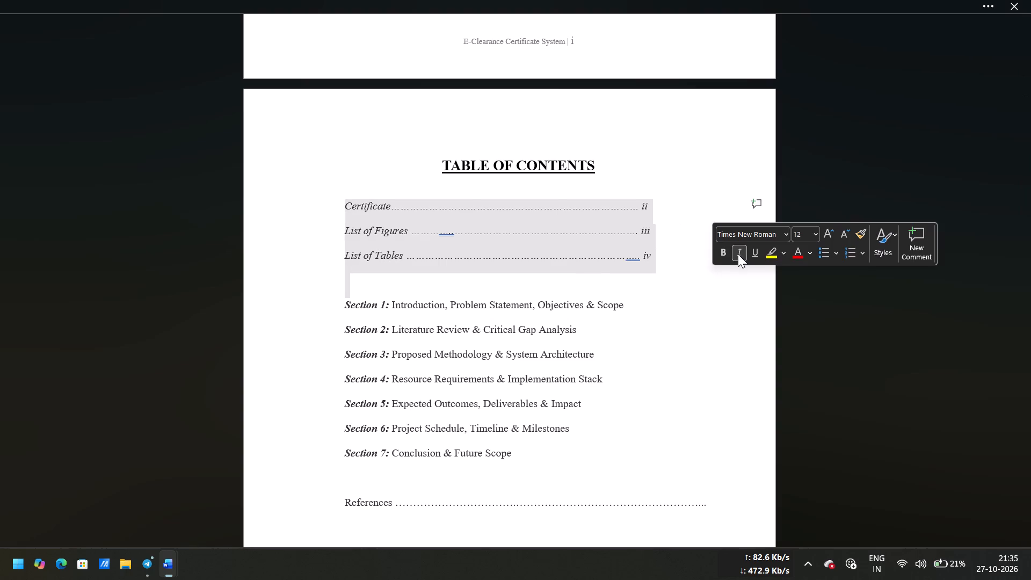
{"action": "left_click", "coordinate": [652, 278]}
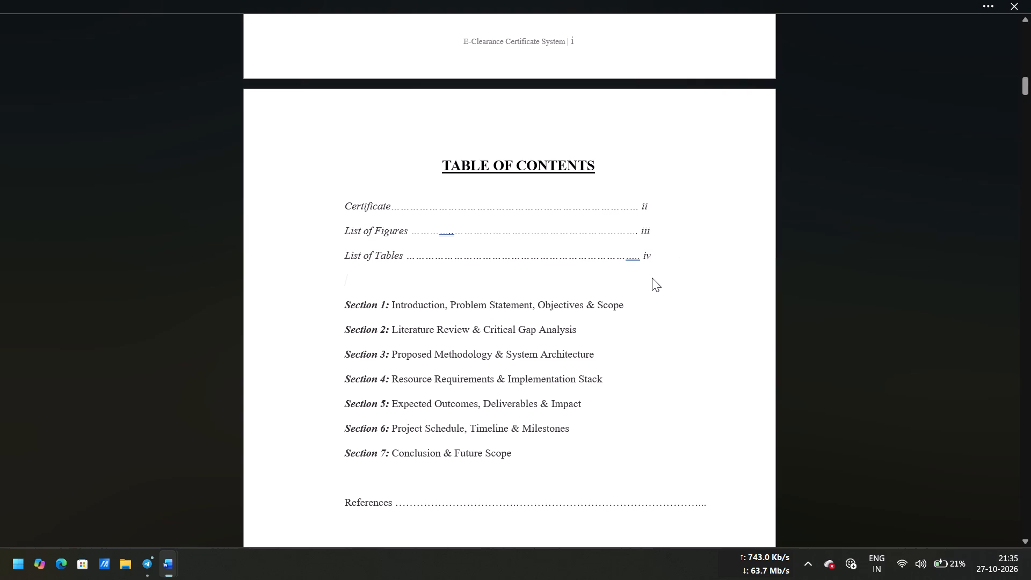
Add a dotted leader of 17 dots after the Section 1 entry in the table of contents.
{"action": "left_click", "coordinate": [631, 306]}
{"action": "type", "text": "................."}
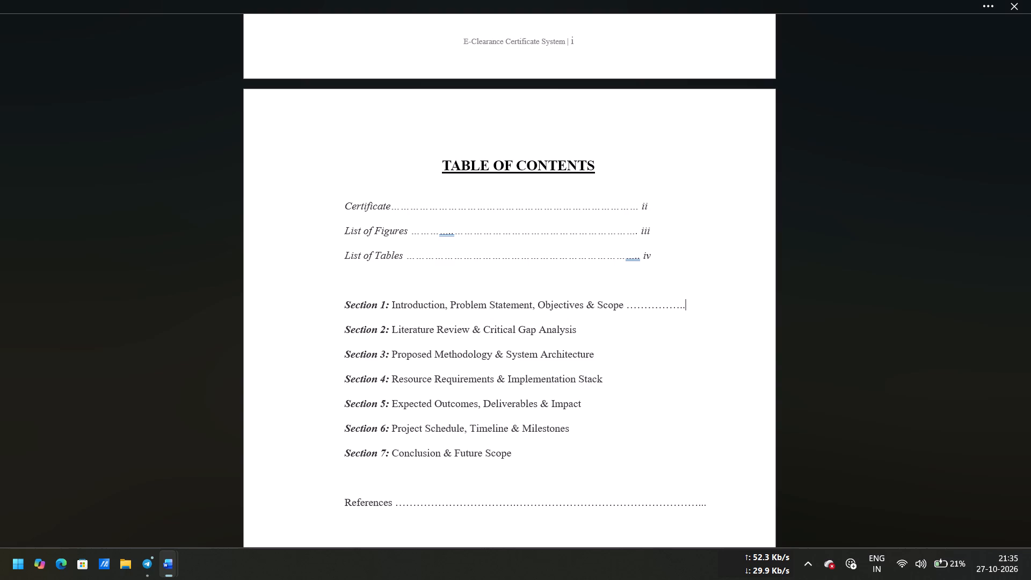
Remove the Section 1 entry's indent so it starts at the page's left margin, keeping one blank line above it.
{"action": "left_click", "coordinate": [339, 306]}
{"action": "key", "text": "BackSpace"}
{"action": "key", "text": "BackSpace"}
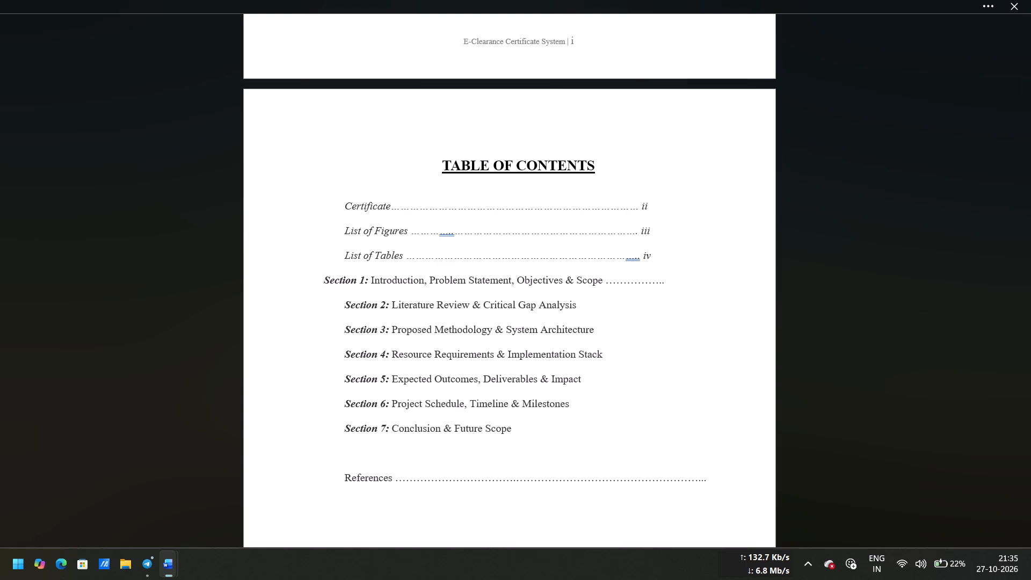
{"action": "key", "text": "Return"}
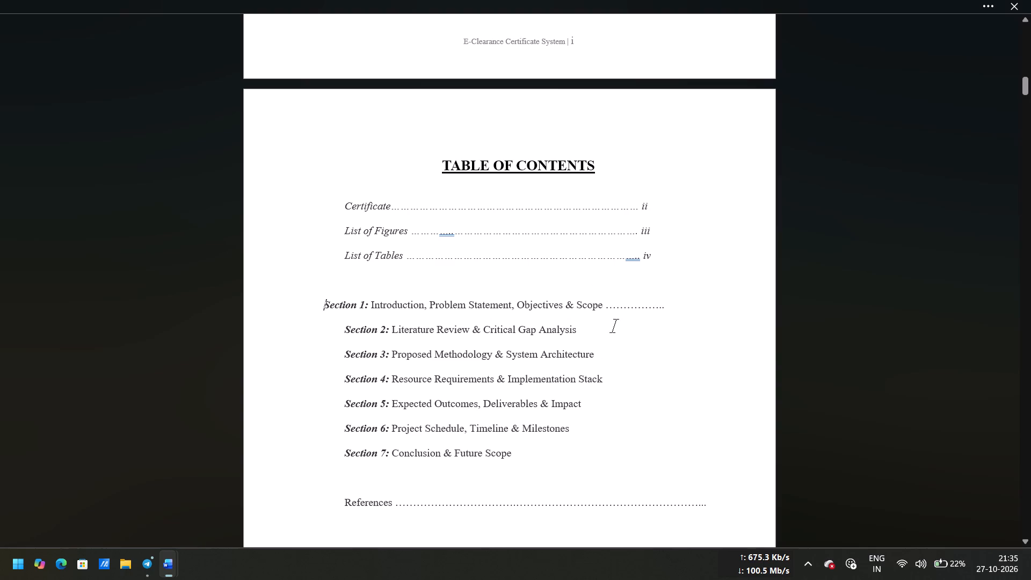
Extend the dotted leader after the Section 1 entry in the table of contents by two dots.
{"action": "left_click", "coordinate": [672, 310]}
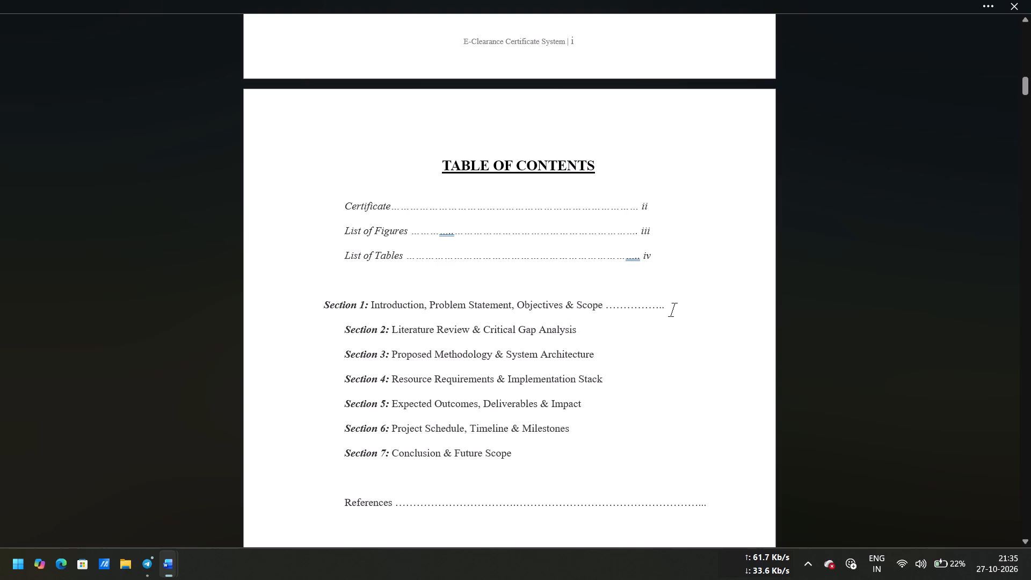
{"action": "type", "text": ".."}
Look through the synopsis from the table of contents to Section 3 and back to the List of Figures page.
{"action": "scroll", "coordinate": [672, 310], "scroll_direction": "up", "scroll_amount": 2}
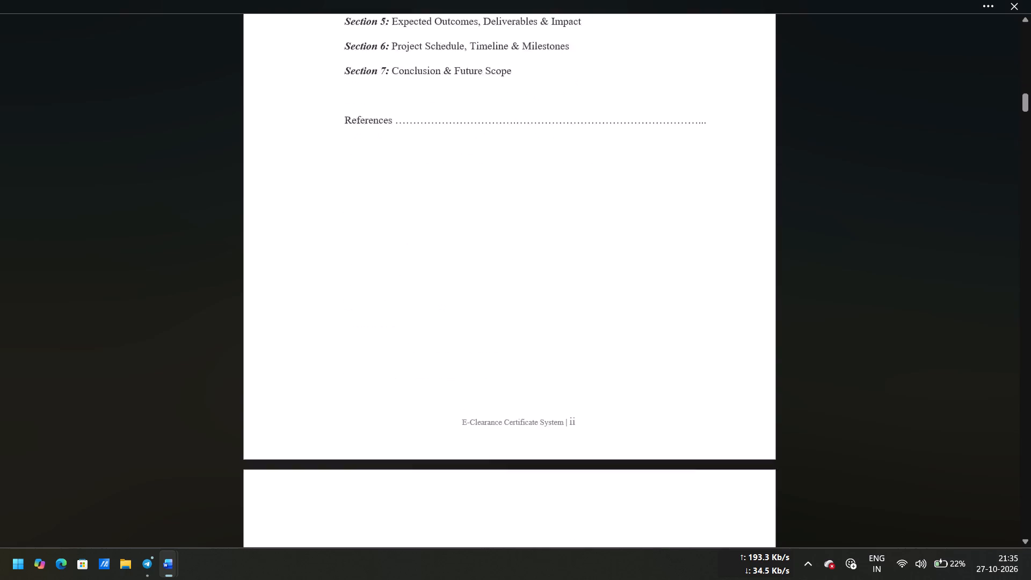
{"action": "scroll", "coordinate": [672, 310], "scroll_direction": "up", "scroll_amount": 1}
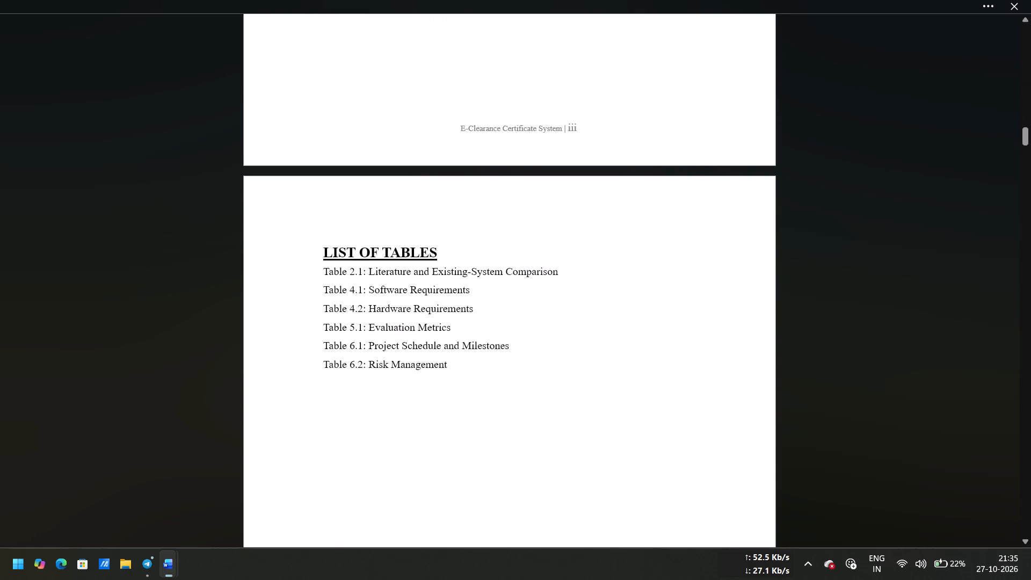
{"action": "scroll", "coordinate": [672, 310], "scroll_direction": "up", "scroll_amount": 1}
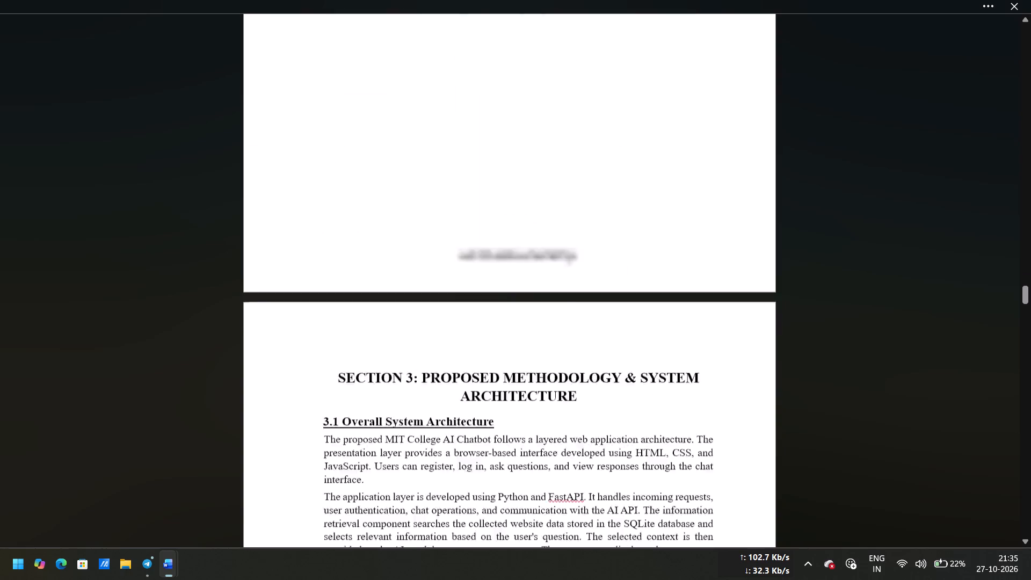
{"action": "scroll", "coordinate": [672, 310], "scroll_direction": "up", "scroll_amount": 1}
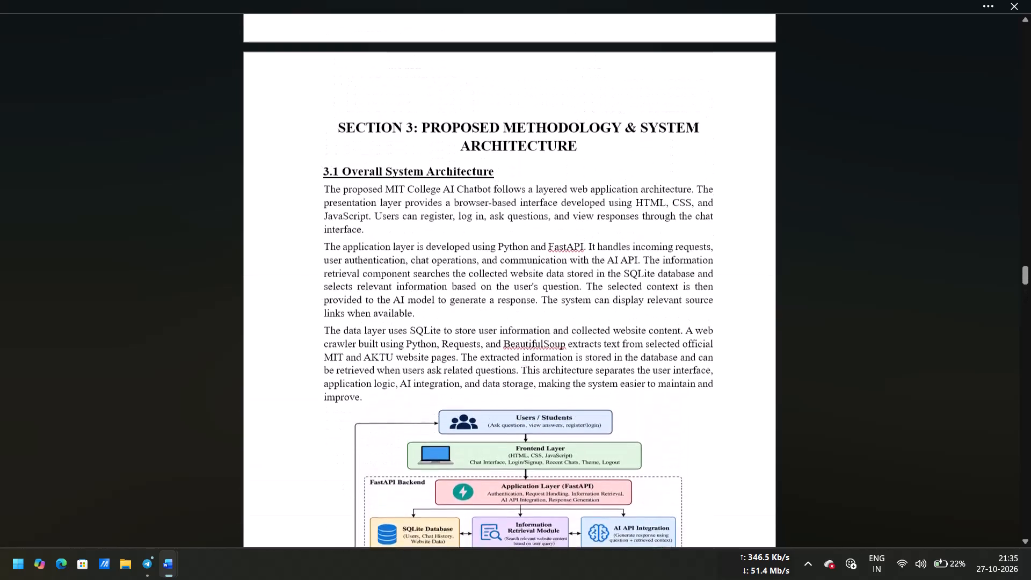
{"action": "scroll", "coordinate": [672, 310], "scroll_direction": "up", "scroll_amount": 2}
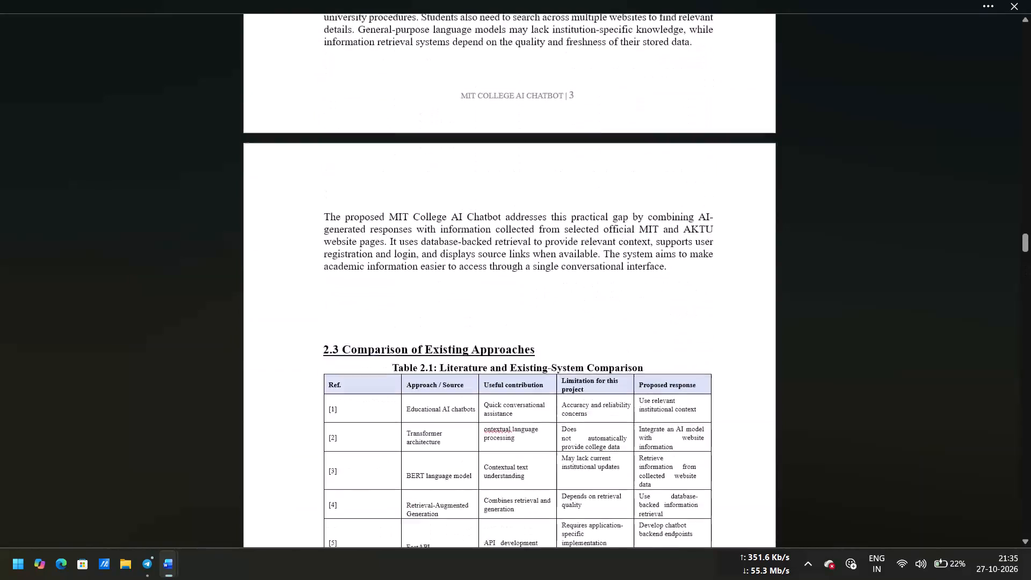
{"action": "scroll", "coordinate": [672, 310], "scroll_direction": "up", "scroll_amount": 1}
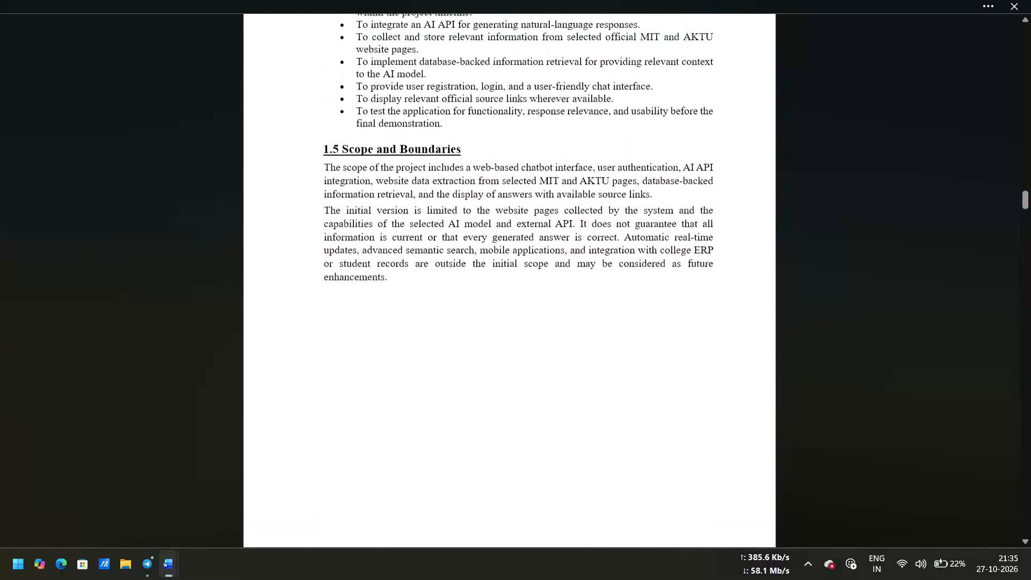
{"action": "scroll", "coordinate": [672, 310], "scroll_direction": "up", "scroll_amount": 2}
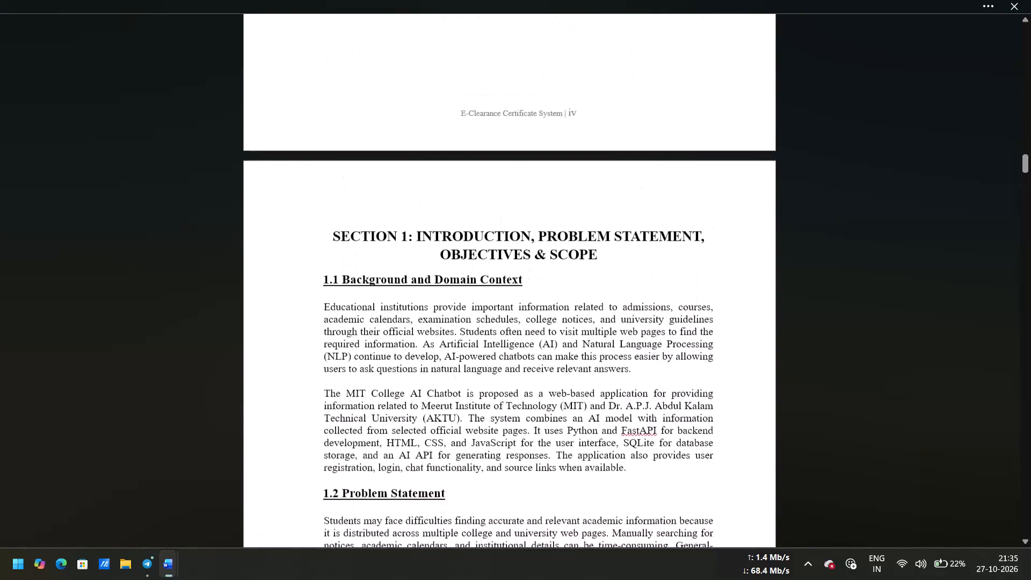
{"action": "scroll", "coordinate": [672, 310], "scroll_direction": "up", "scroll_amount": 2}
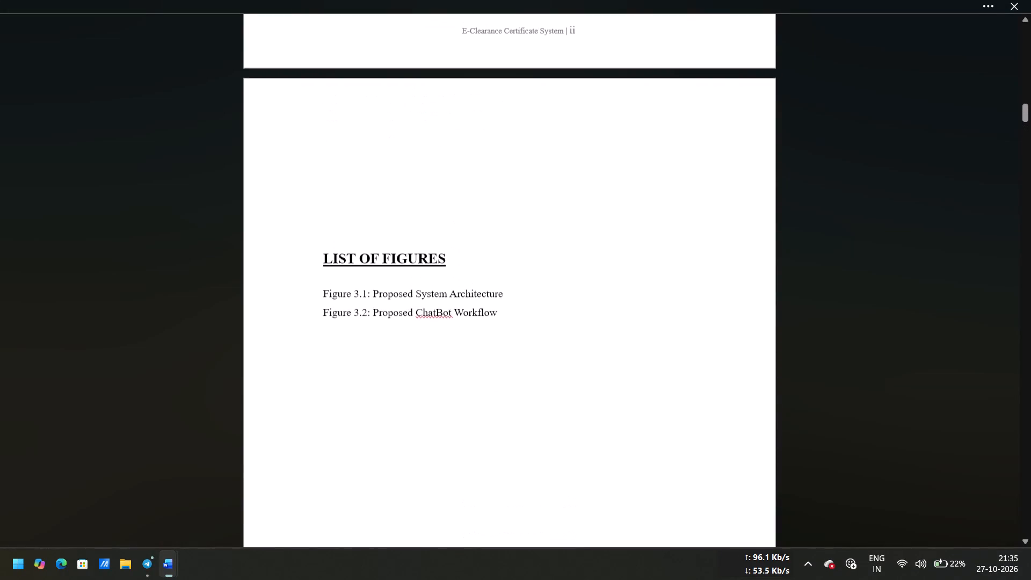
{"action": "scroll", "coordinate": [672, 310], "scroll_direction": "up", "scroll_amount": 1}
Remove the blank lines above the LIST OF FIGURES heading so it starts at the page's top margin.
{"action": "left_click_drag", "start_coordinate": [309, 263], "coordinate": [418, 293]}
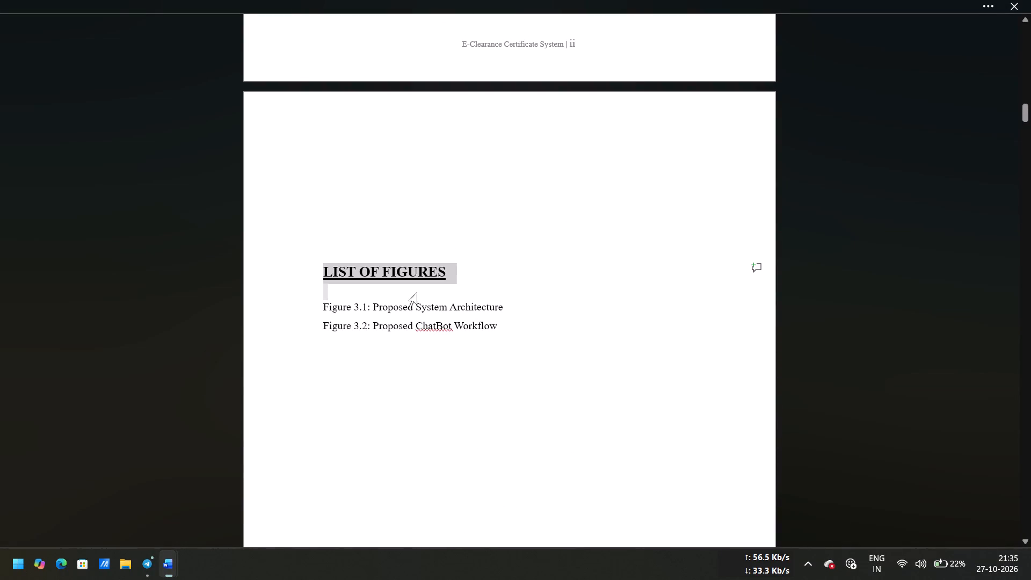
{"action": "left_click_drag", "start_coordinate": [418, 293], "coordinate": [529, 324]}
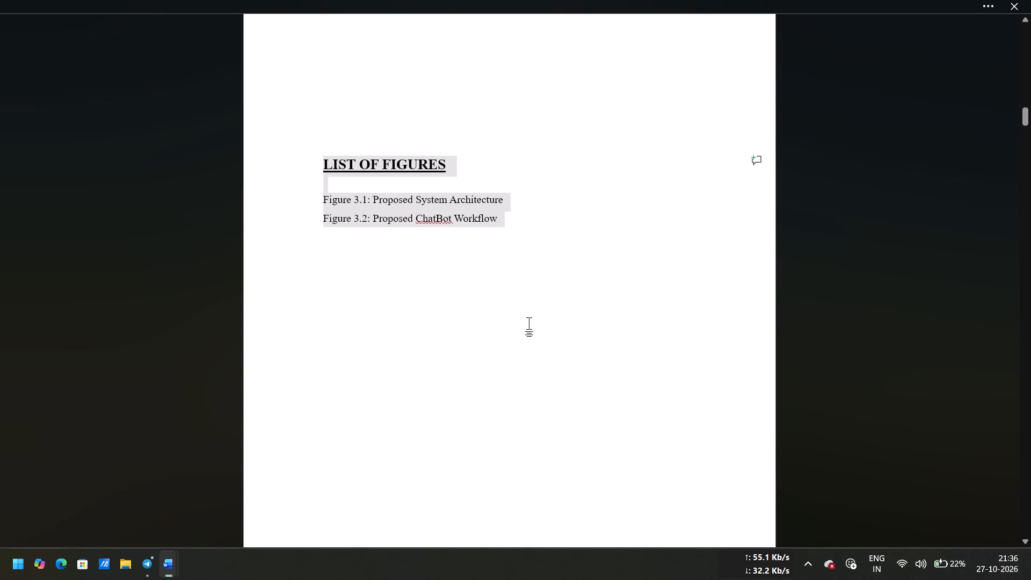
{"action": "left_click", "coordinate": [315, 169]}
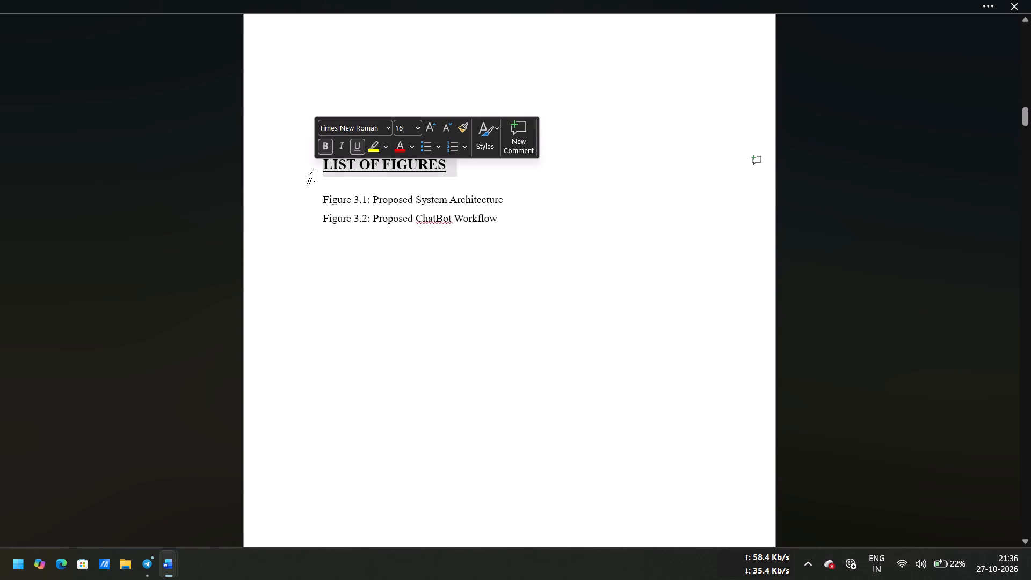
{"action": "left_click", "coordinate": [317, 170]}
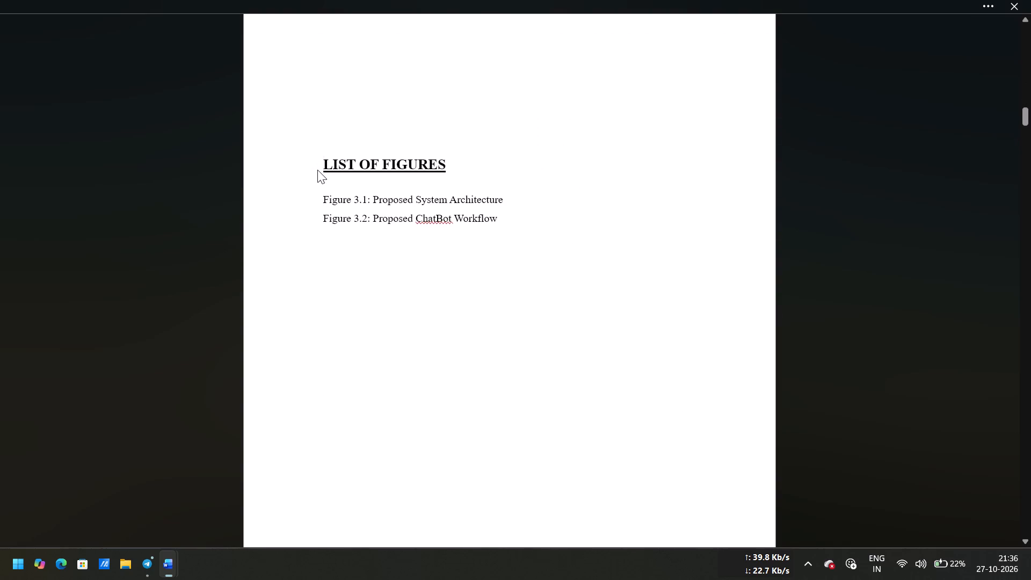
{"action": "key", "text": "BackSpace"}
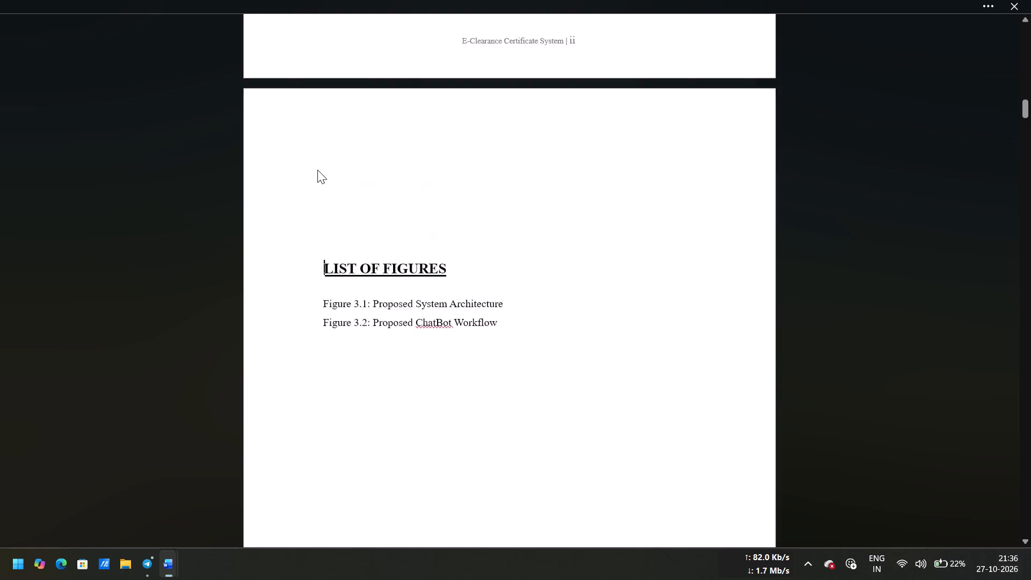
{"action": "left_click", "coordinate": [351, 316]}
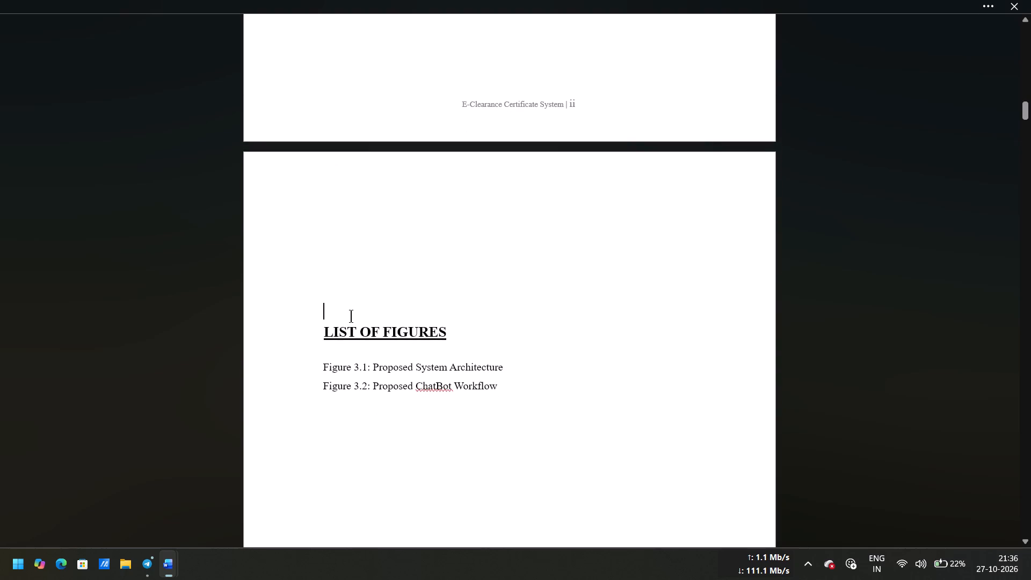
{"action": "key", "text": "BackSpace"}
{"action": "key", "text": "BackSpace"}
{"action": "key", "text": "BackSpace"}
{"action": "key", "text": "BackSpace"}
{"action": "key", "text": "BackSpace"}
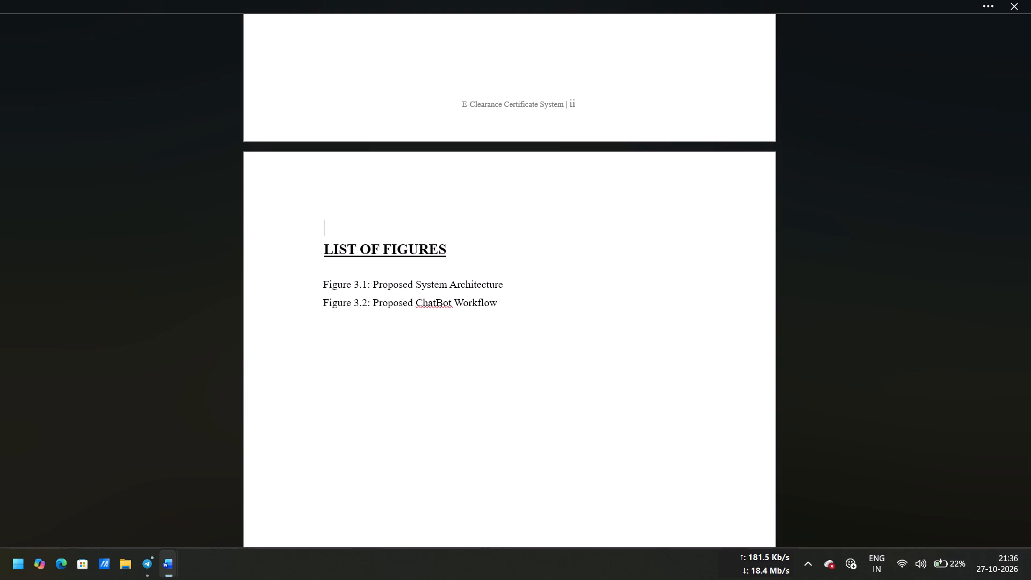
{"action": "key", "text": "BackSpace"}
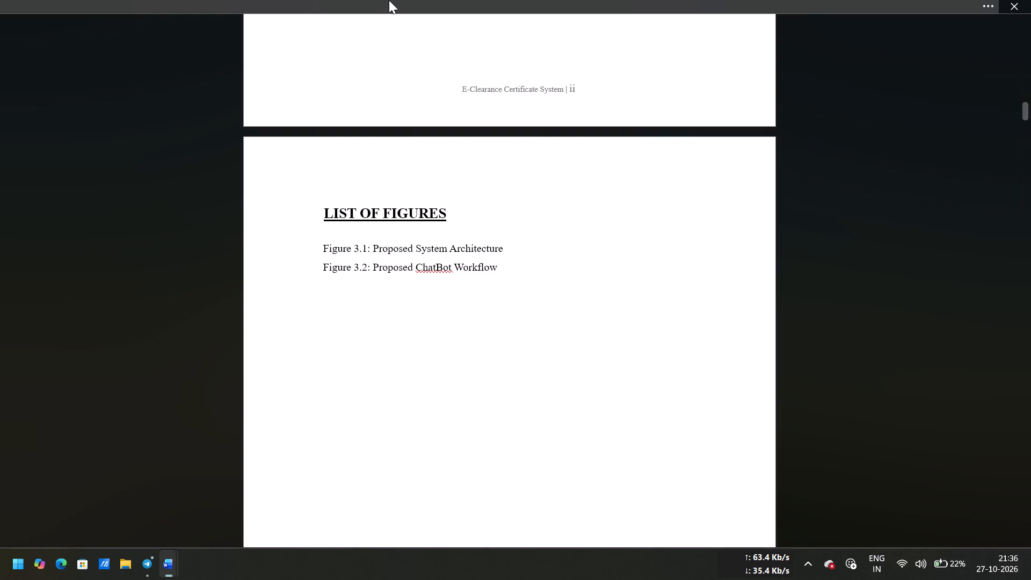
Insert one blank line between the LIST OF TABLES heading and the Table 2.1 entry.
{"action": "scroll", "coordinate": [360, 77], "scroll_direction": "up", "scroll_amount": 1}
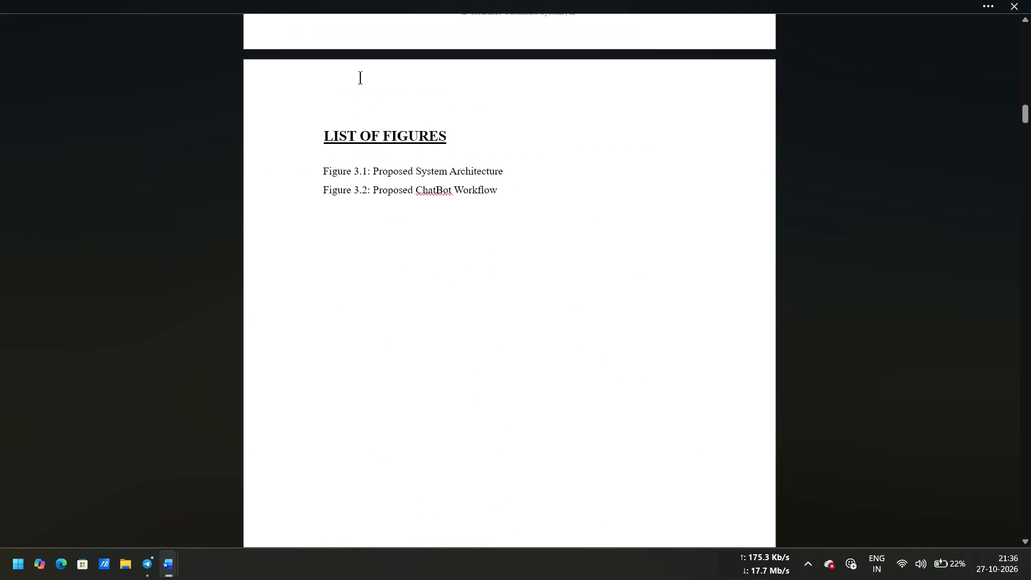
{"action": "scroll", "coordinate": [360, 77], "scroll_direction": "down", "scroll_amount": 1}
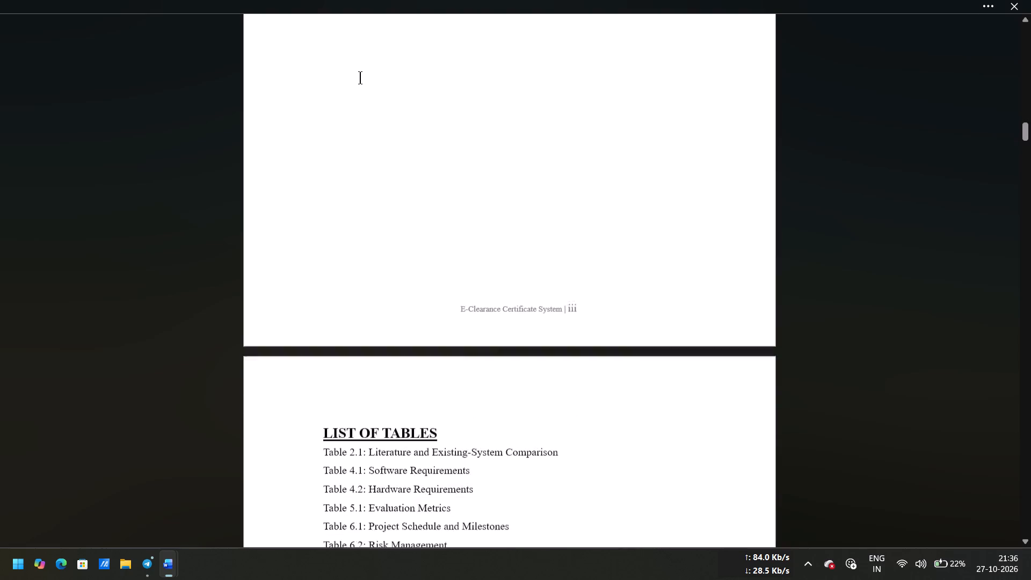
{"action": "scroll", "coordinate": [360, 77], "scroll_direction": "down", "scroll_amount": 1}
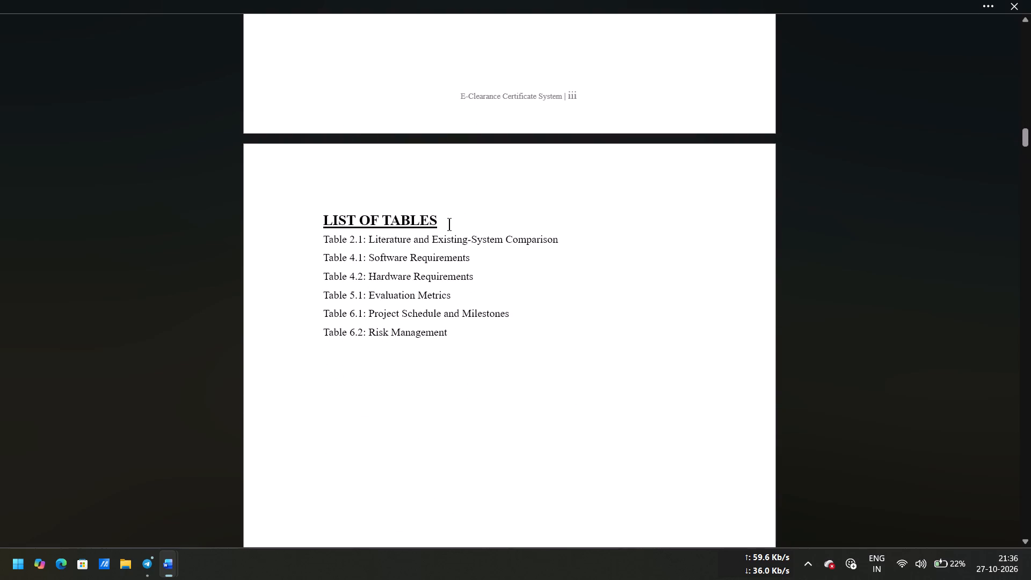
{"action": "left_click", "coordinate": [449, 224]}
{"action": "key", "text": "Return"}
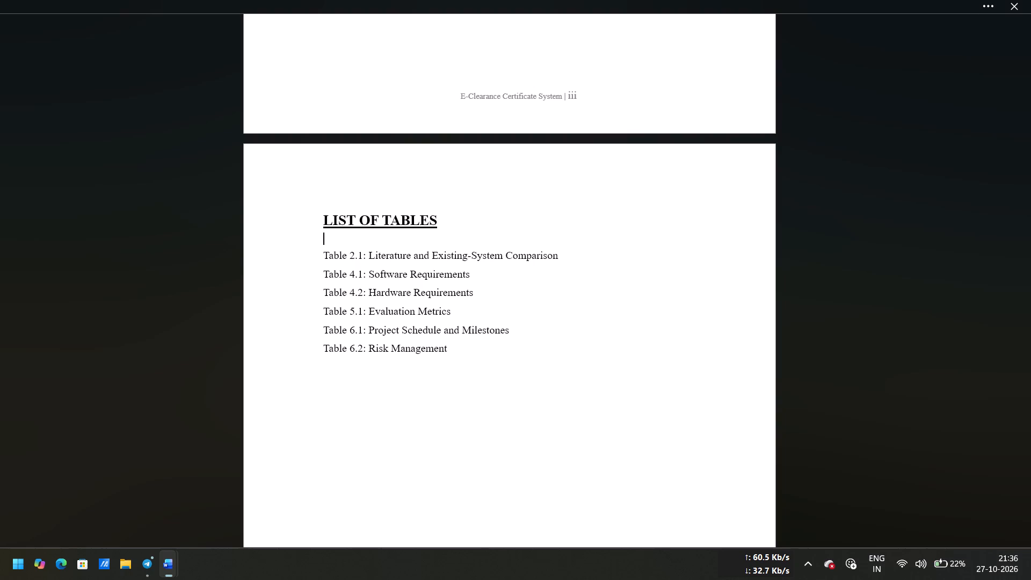
Remove the indents of the Section 2 to Section 7 and References entries in the table of contents, aligning them with Section 1.
{"action": "scroll", "coordinate": [449, 224], "scroll_direction": "up", "scroll_amount": 1}
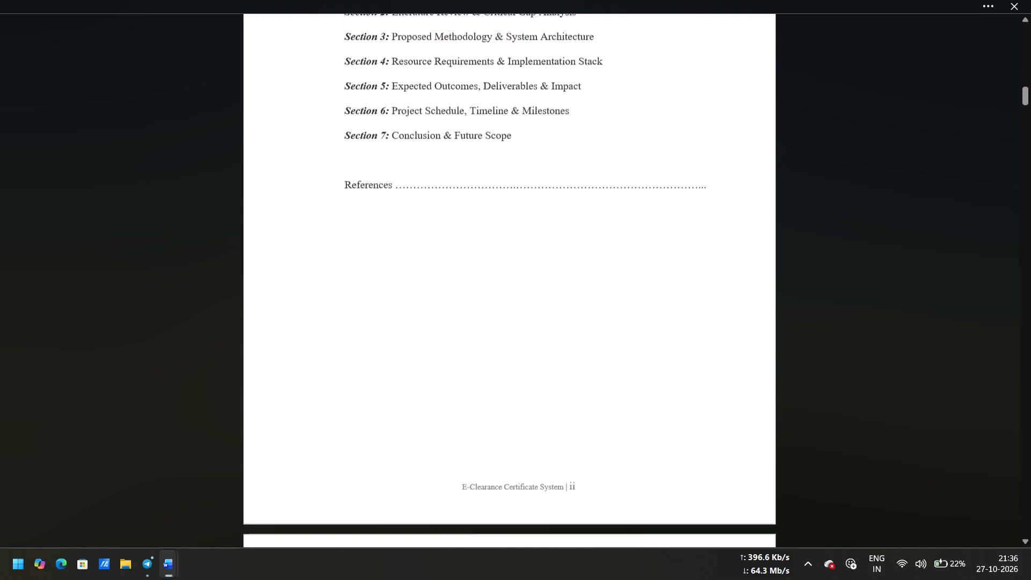
{"action": "scroll", "coordinate": [449, 224], "scroll_direction": "up", "scroll_amount": 3}
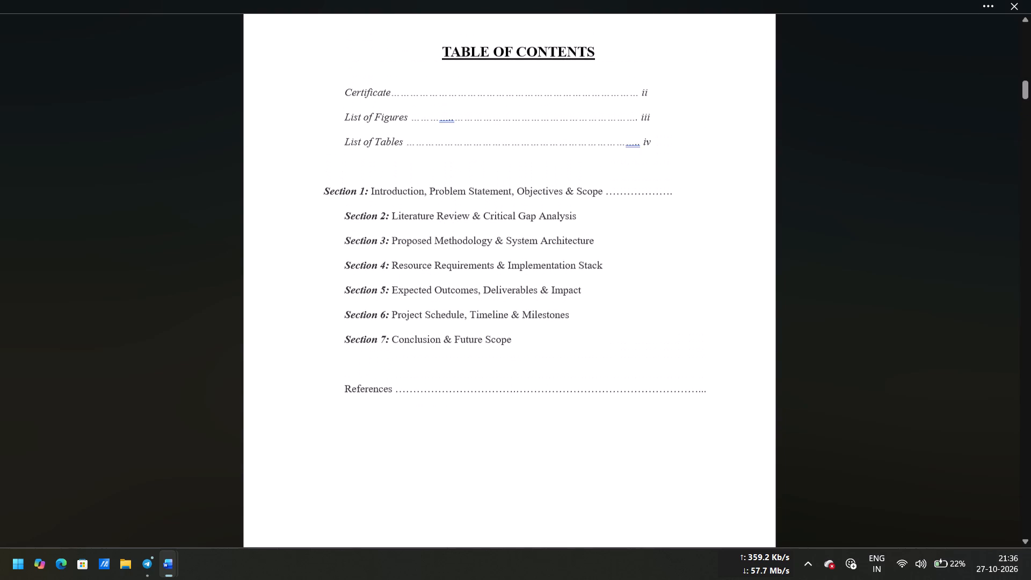
{"action": "left_click", "coordinate": [347, 220]}
{"action": "key", "text": "BackSpace"}
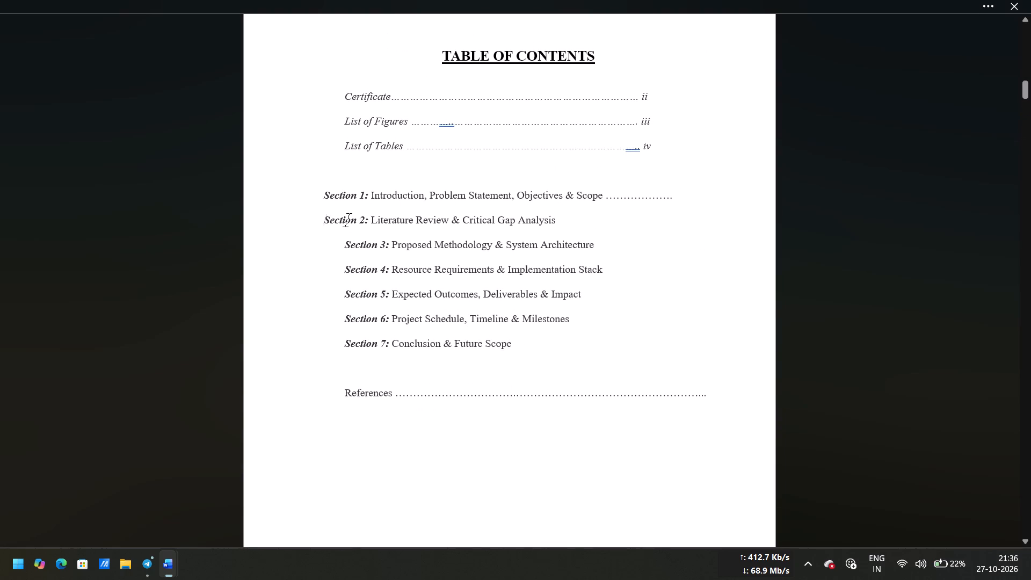
{"action": "left_click", "coordinate": [344, 239]}
{"action": "key", "text": "BackSpace"}
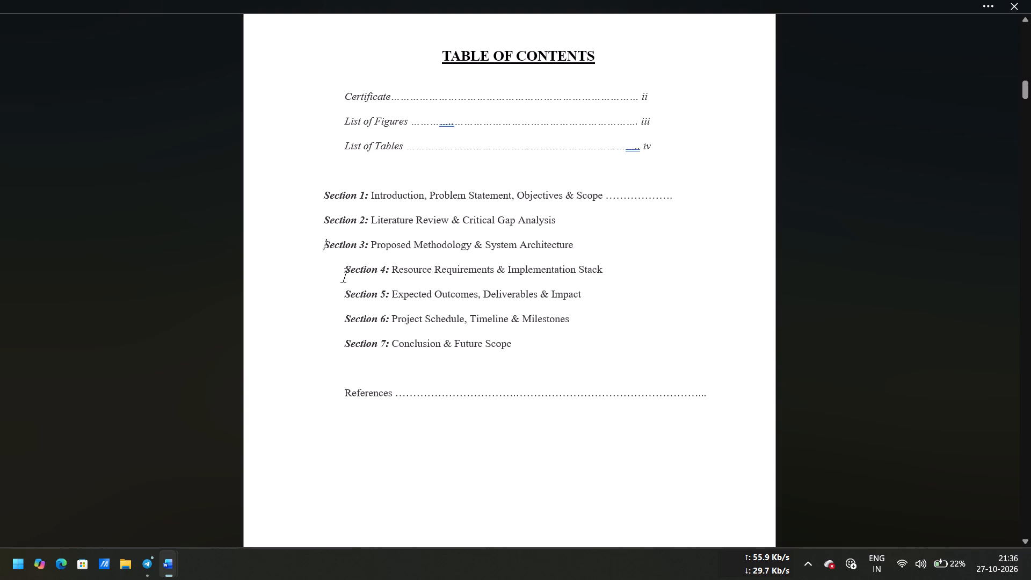
{"action": "left_click", "coordinate": [346, 277]}
{"action": "key", "text": "BackSpace"}
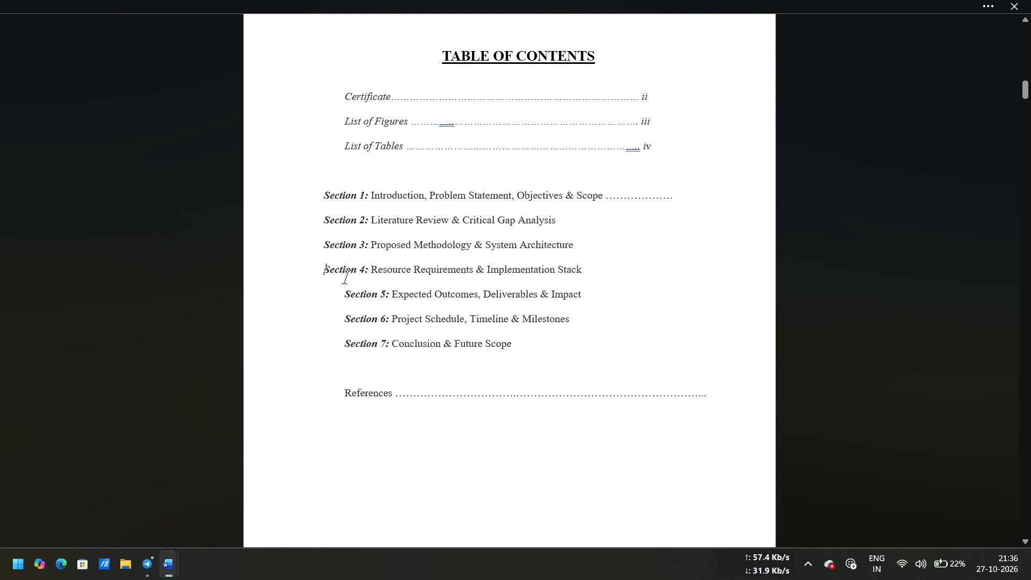
{"action": "left_click", "coordinate": [345, 300]}
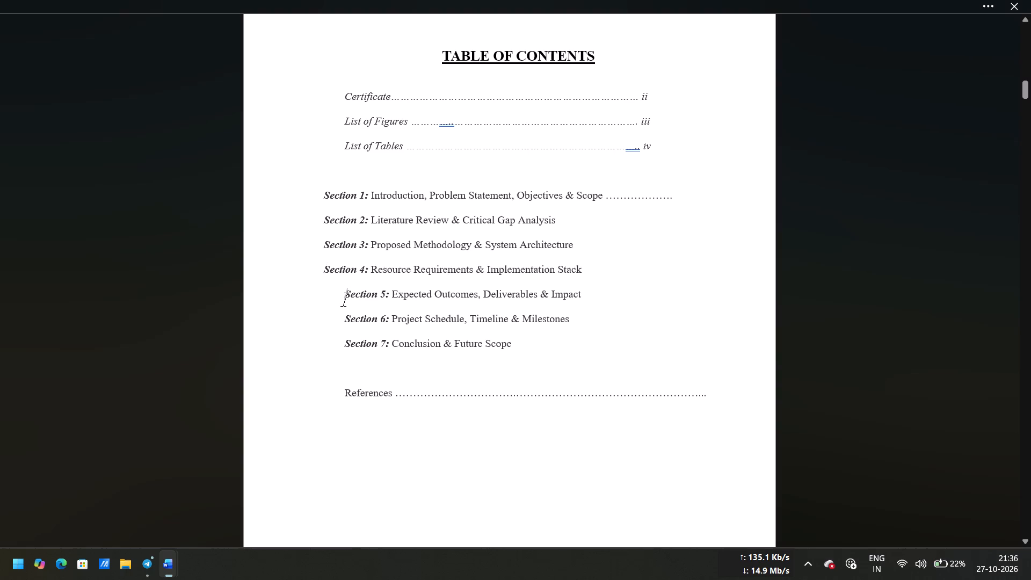
{"action": "key", "text": "BackSpace"}
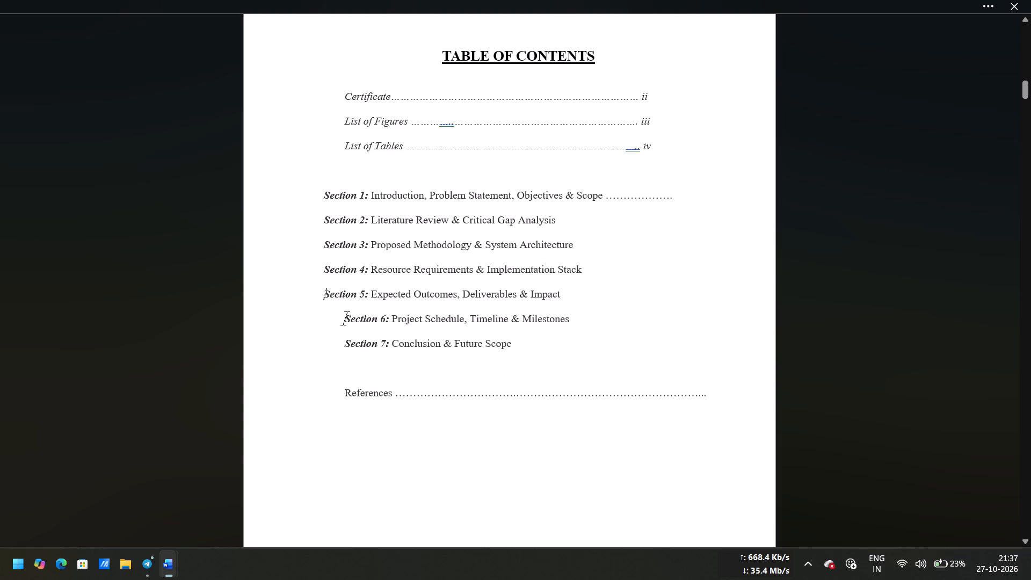
{"action": "left_click", "coordinate": [347, 327]}
{"action": "key", "text": "BackSpace"}
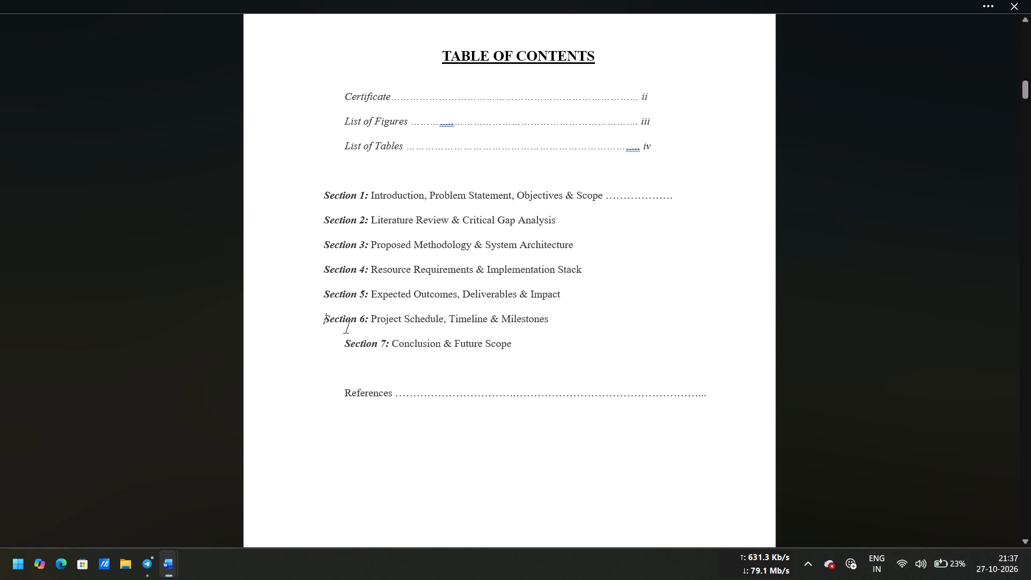
{"action": "left_click", "coordinate": [345, 349]}
{"action": "key", "text": "BackSpace"}
{"action": "left_click", "coordinate": [342, 394]}
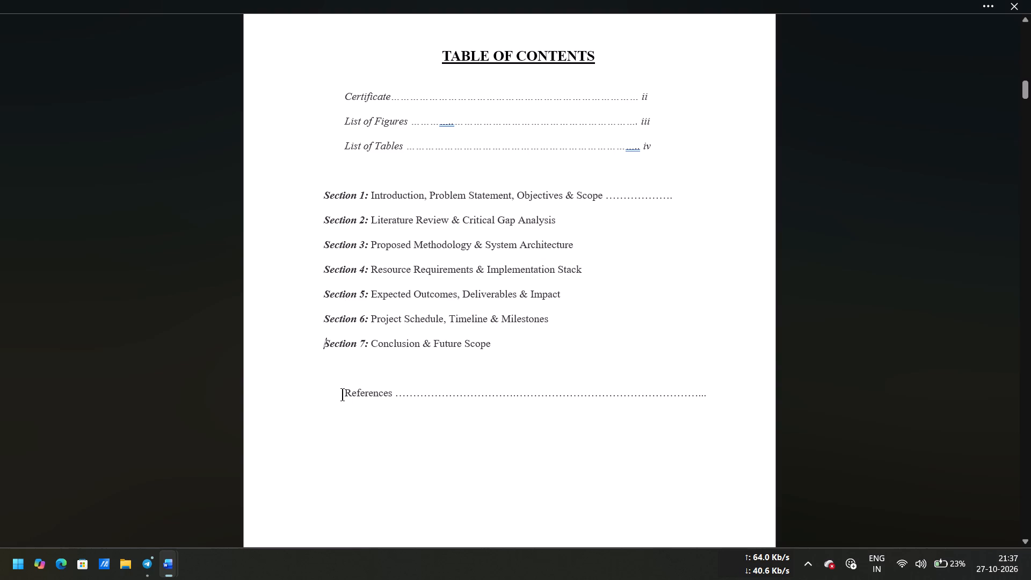
{"action": "key", "text": "BackSpace"}
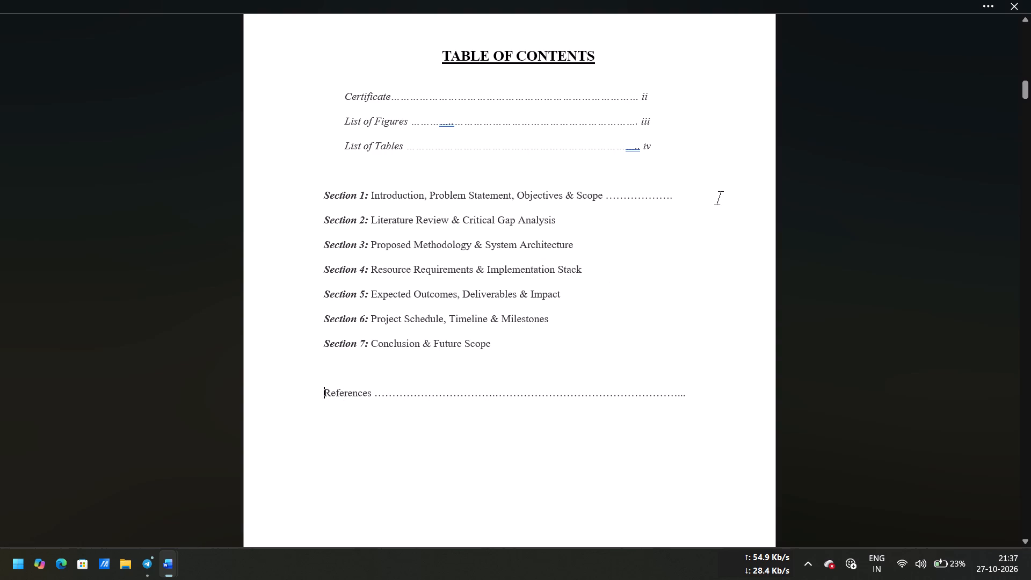
{"action": "left_click", "coordinate": [679, 204]}
{"action": "scroll", "coordinate": [679, 204], "scroll_direction": "down", "scroll_amount": 1}
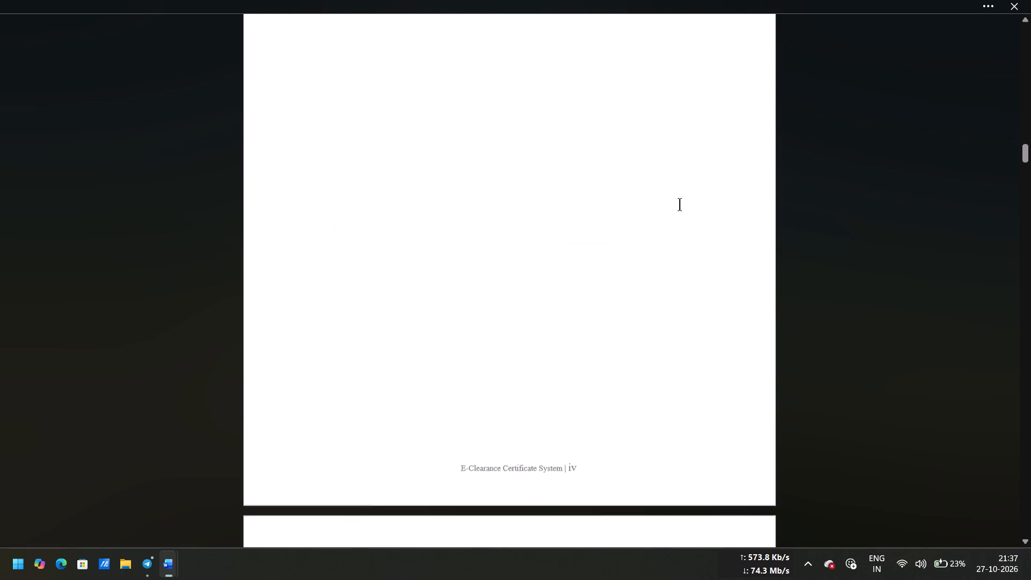
{"action": "scroll", "coordinate": [679, 204], "scroll_direction": "down", "scroll_amount": 3}
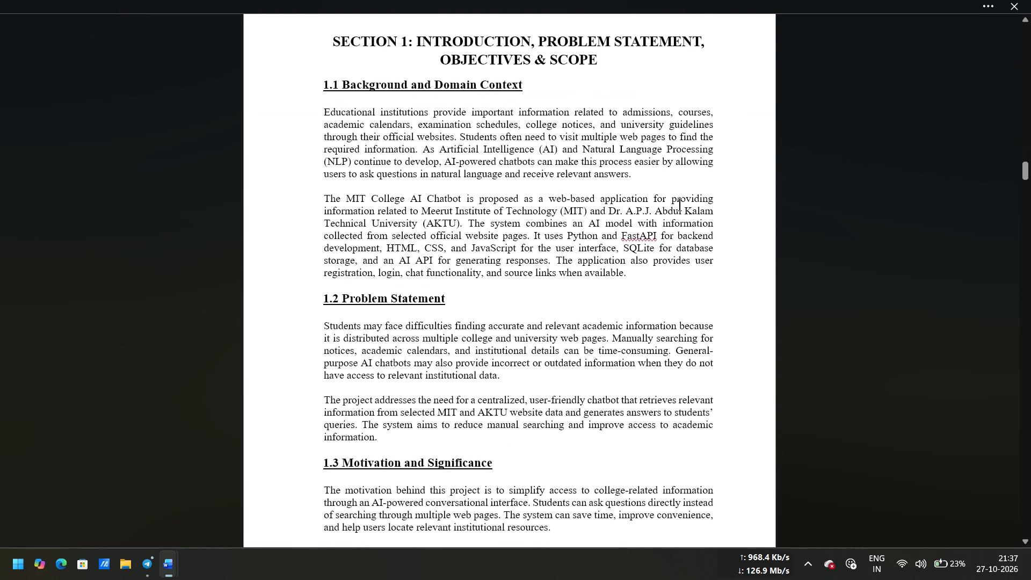
{"action": "scroll", "coordinate": [679, 204], "scroll_direction": "up", "scroll_amount": 2}
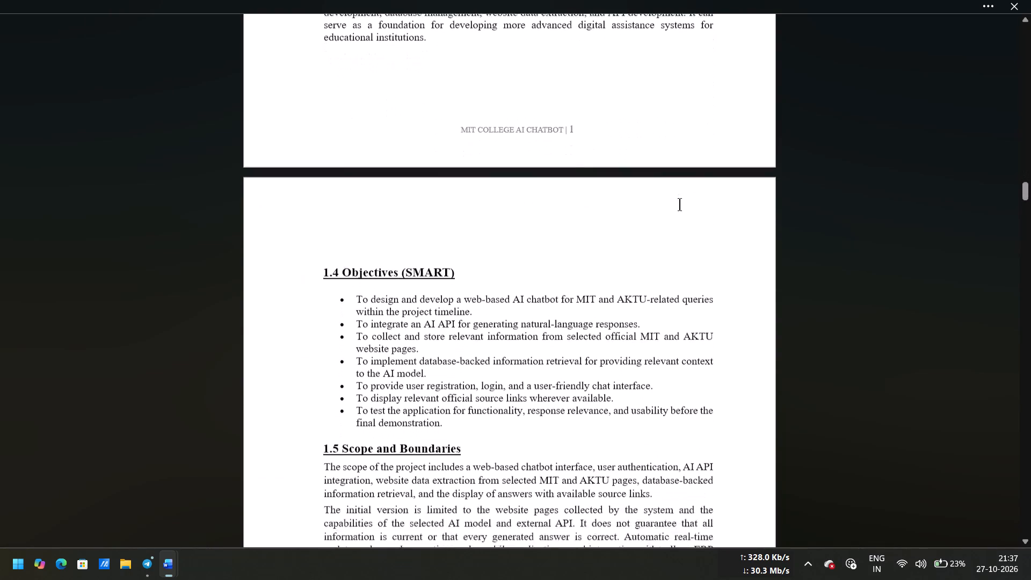
{"action": "scroll", "coordinate": [679, 204], "scroll_direction": "up", "scroll_amount": 3}
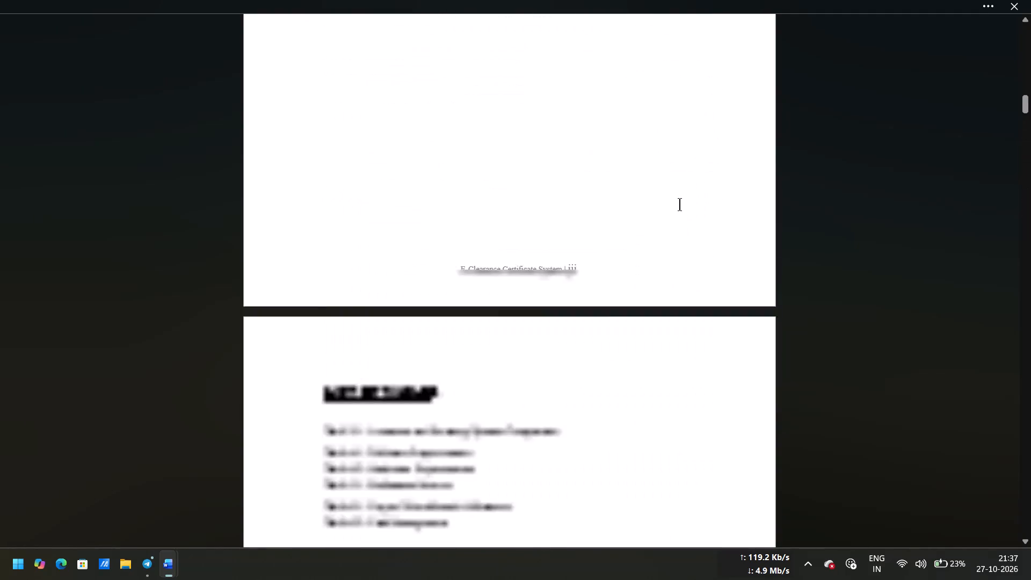
{"action": "scroll", "coordinate": [679, 204], "scroll_direction": "up", "scroll_amount": 2}
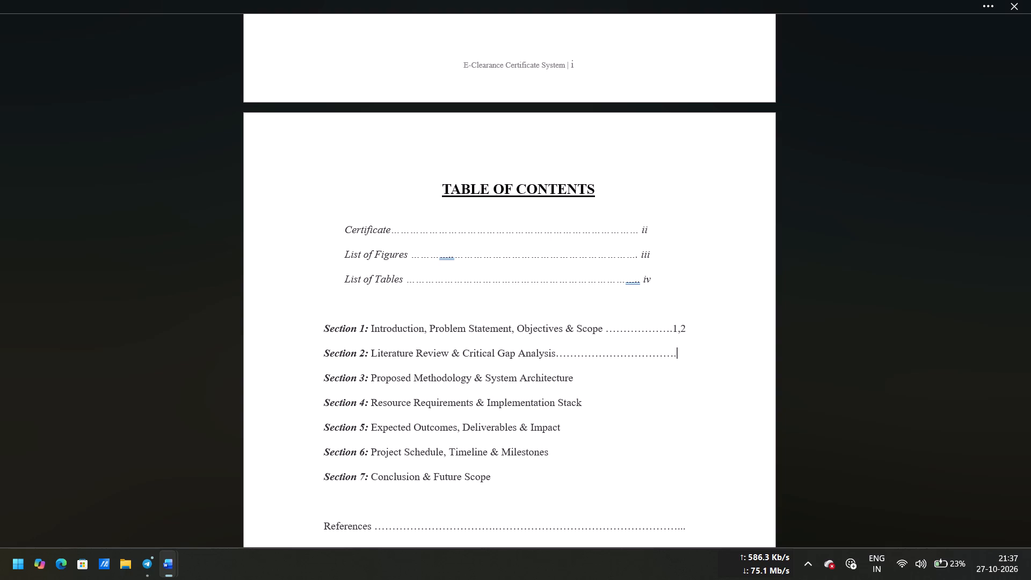
{"action": "key", "text": "BackSpace"}
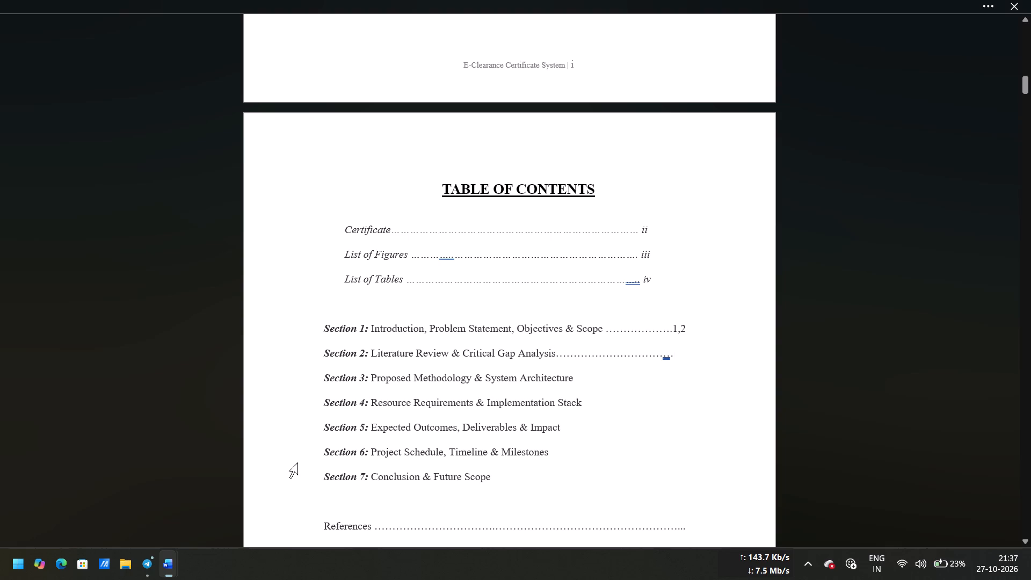
Look through the body pages and their footers to find which pages Section 2 covers, and return to the table of contents.
{"action": "scroll", "coordinate": [316, 418], "scroll_direction": "right", "scroll_amount": 1}
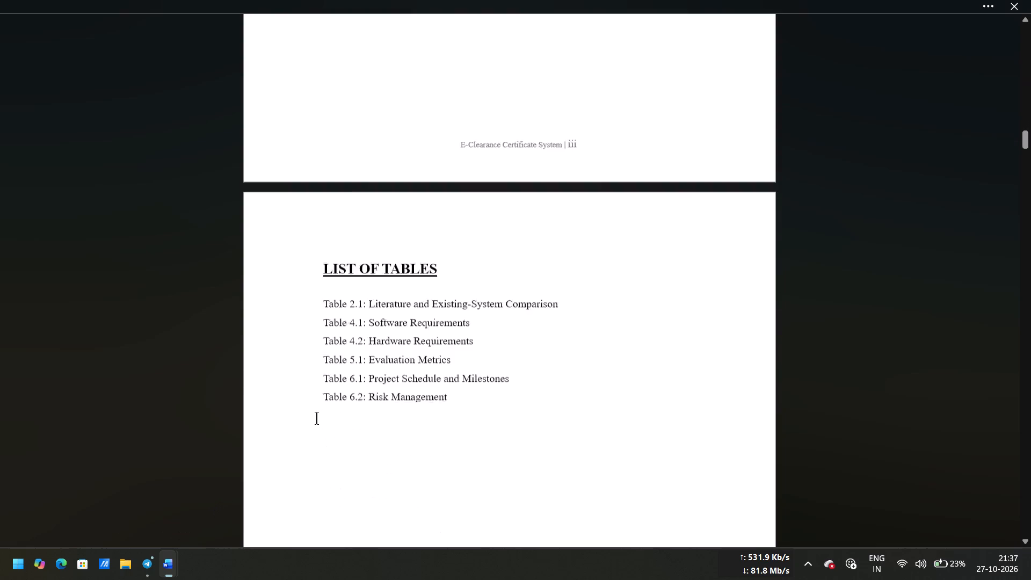
{"action": "scroll", "coordinate": [316, 418], "scroll_direction": "right", "scroll_amount": 1}
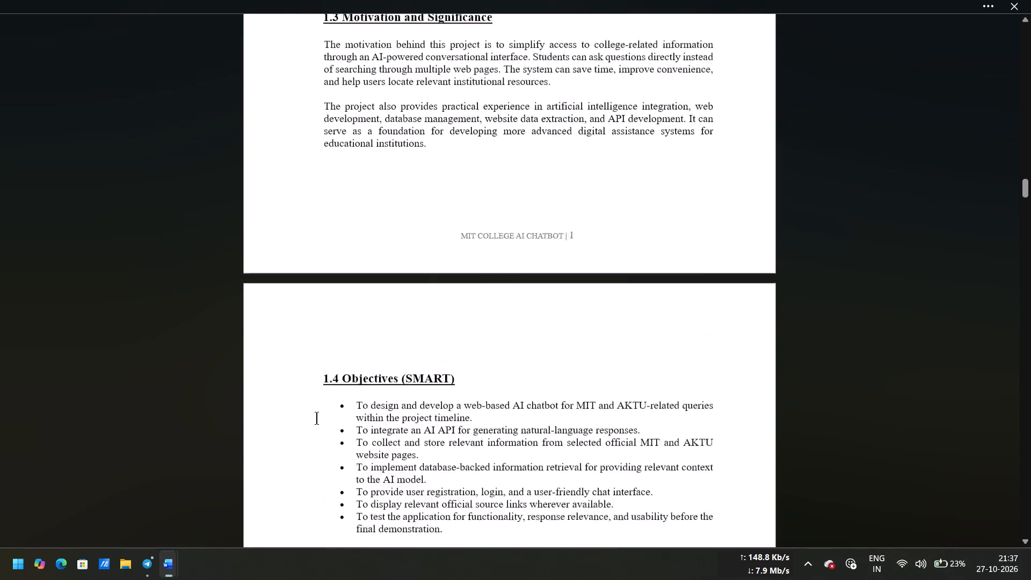
{"action": "scroll", "coordinate": [316, 418], "scroll_direction": "right", "scroll_amount": 2}
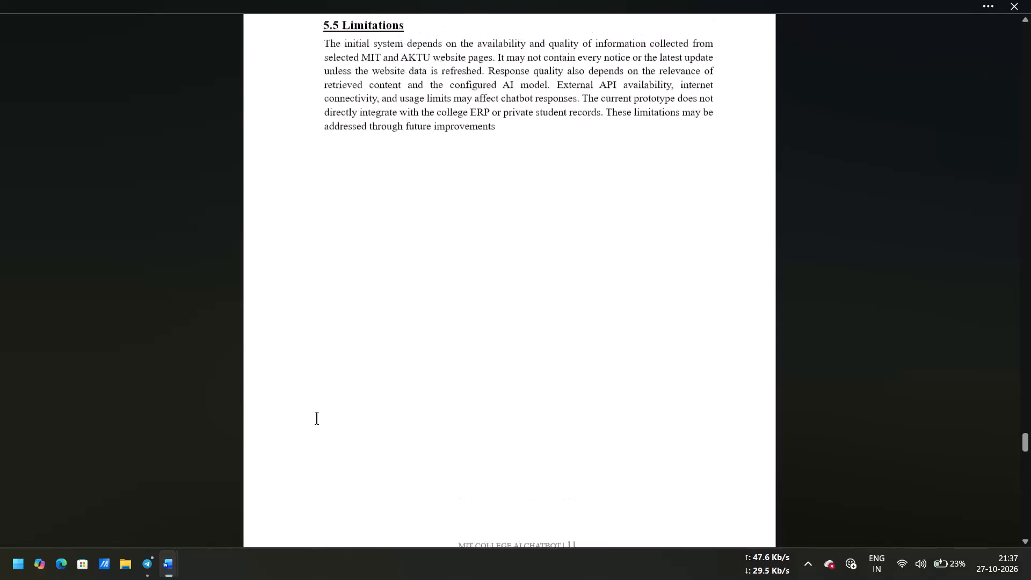
{"action": "scroll", "coordinate": [316, 418], "scroll_direction": "right", "scroll_amount": 1}
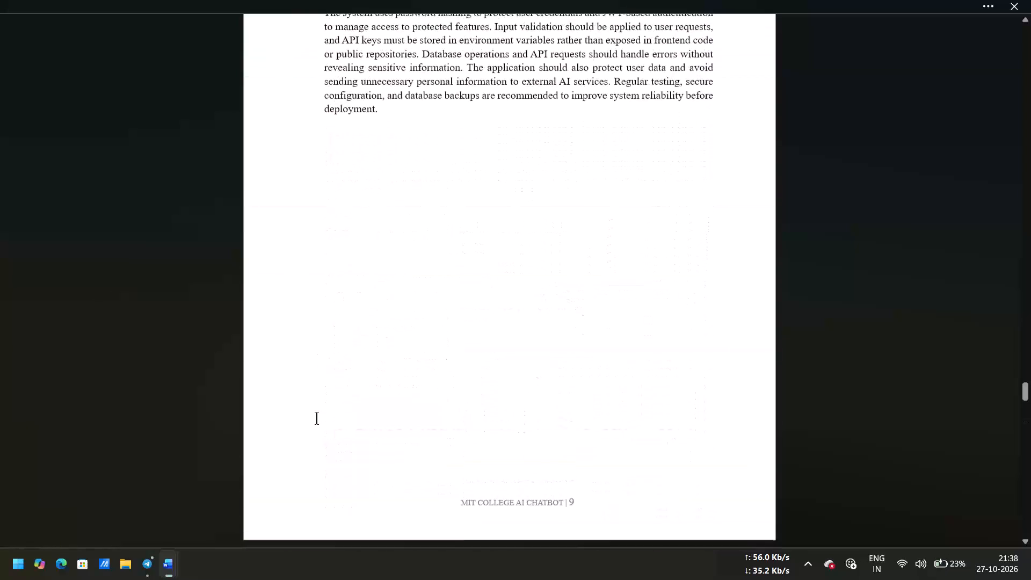
{"action": "scroll", "coordinate": [316, 418], "scroll_direction": "right", "scroll_amount": 2}
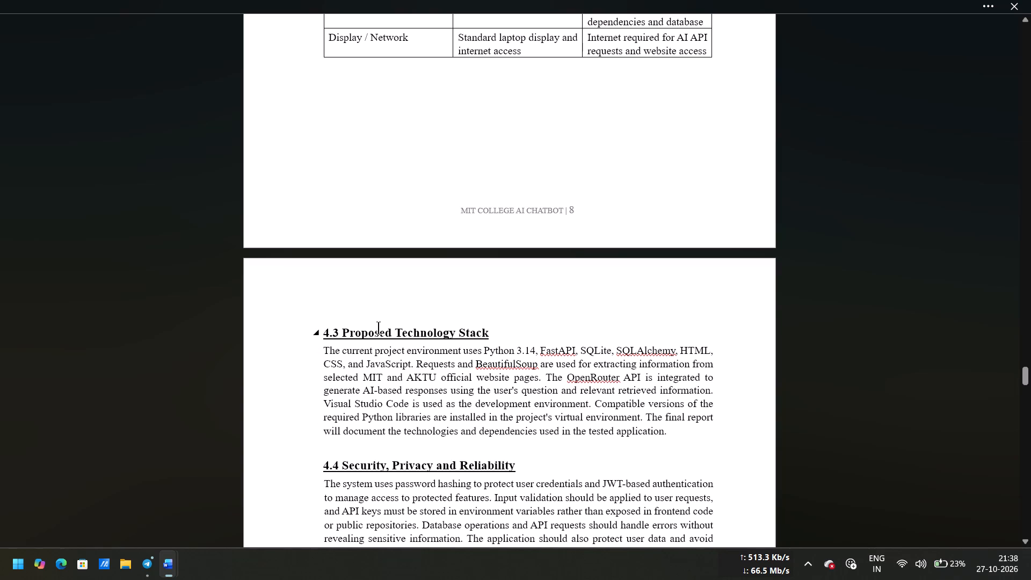
{"action": "scroll", "coordinate": [378, 328], "scroll_direction": "up", "scroll_amount": 3}
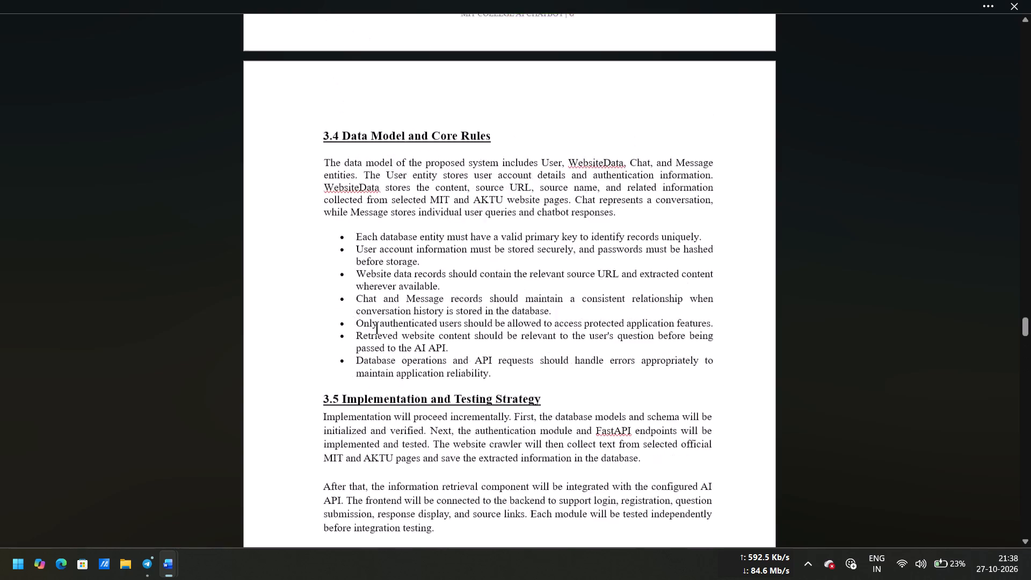
{"action": "scroll", "coordinate": [374, 333], "scroll_direction": "up", "scroll_amount": 4}
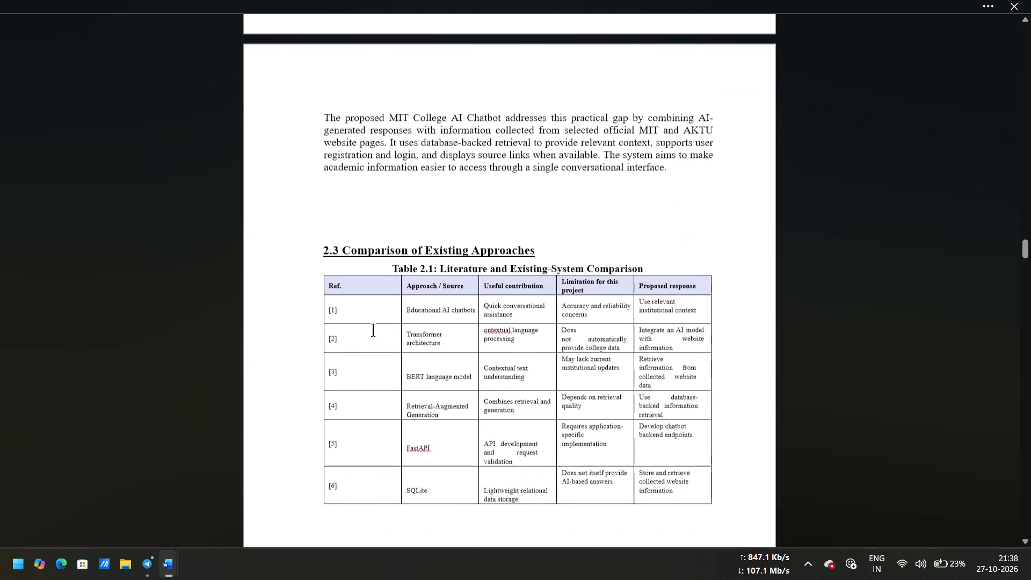
{"action": "scroll", "coordinate": [372, 326], "scroll_direction": "up", "scroll_amount": 3}
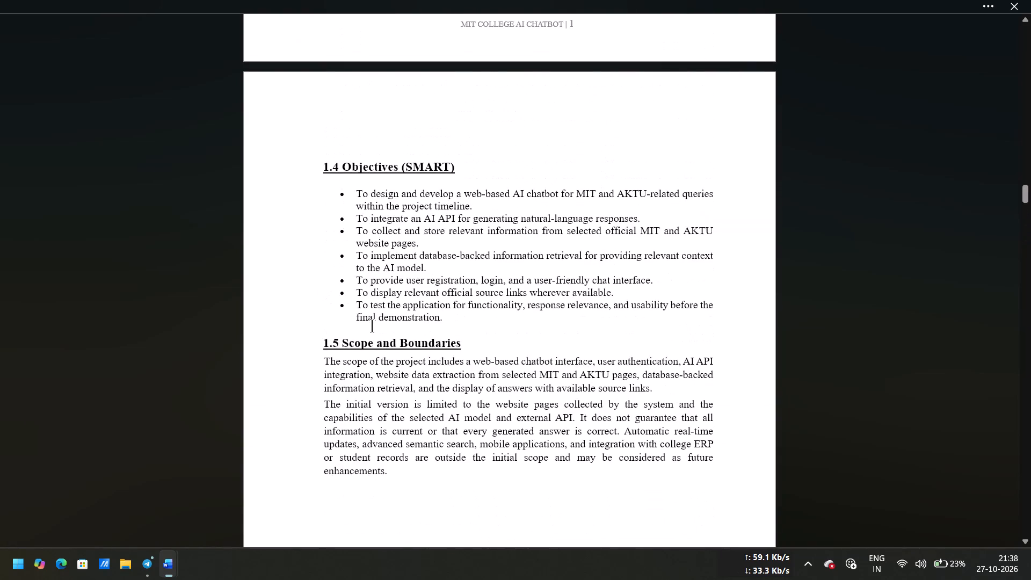
{"action": "scroll", "coordinate": [372, 325], "scroll_direction": "up", "scroll_amount": 4}
{"action": "scroll", "coordinate": [372, 325], "scroll_direction": "down", "scroll_amount": 3}
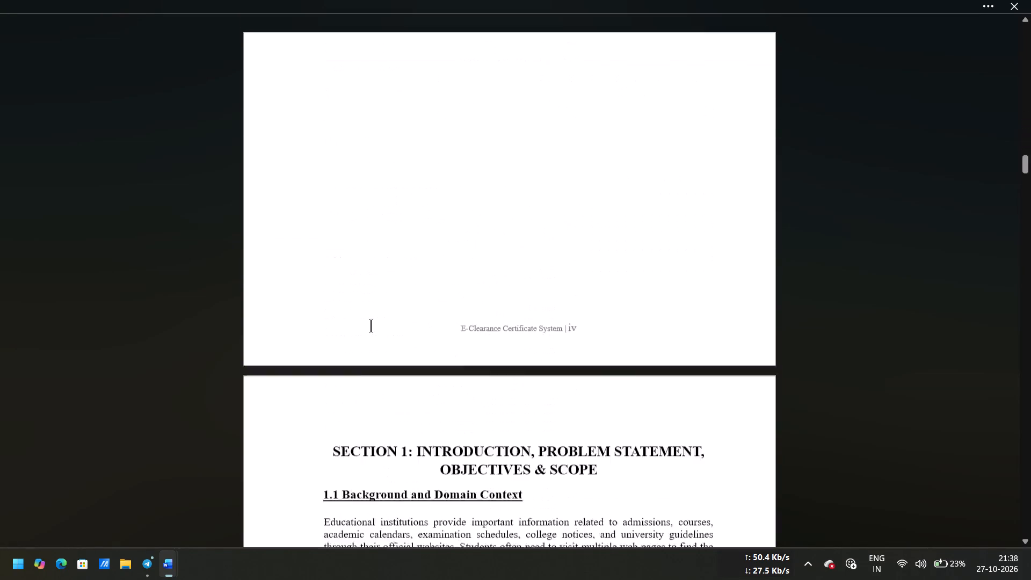
{"action": "scroll", "coordinate": [371, 325], "scroll_direction": "up", "scroll_amount": 1}
{"action": "scroll", "coordinate": [371, 325], "scroll_direction": "down", "scroll_amount": 2}
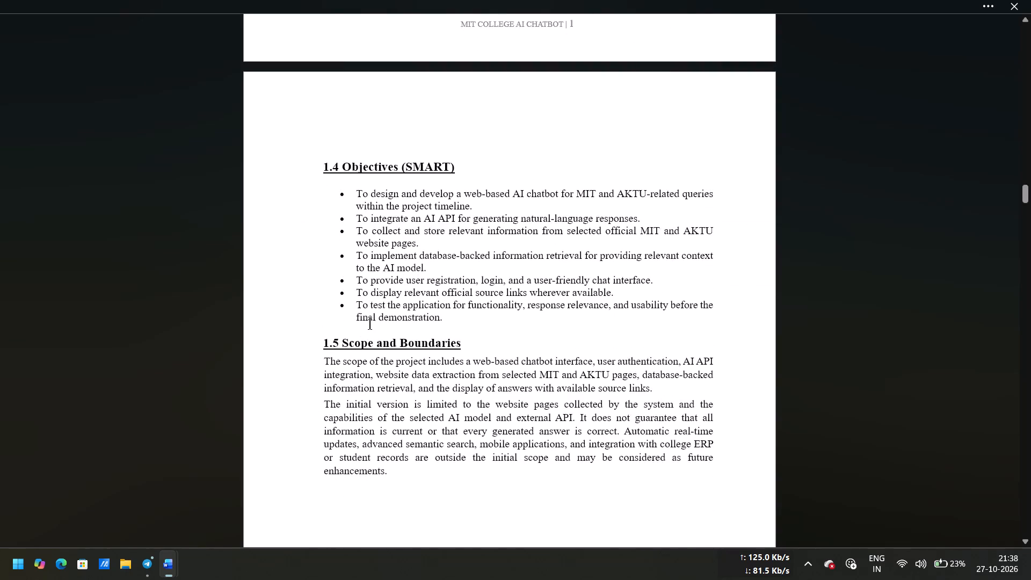
{"action": "scroll", "coordinate": [369, 323], "scroll_direction": "down", "scroll_amount": 3}
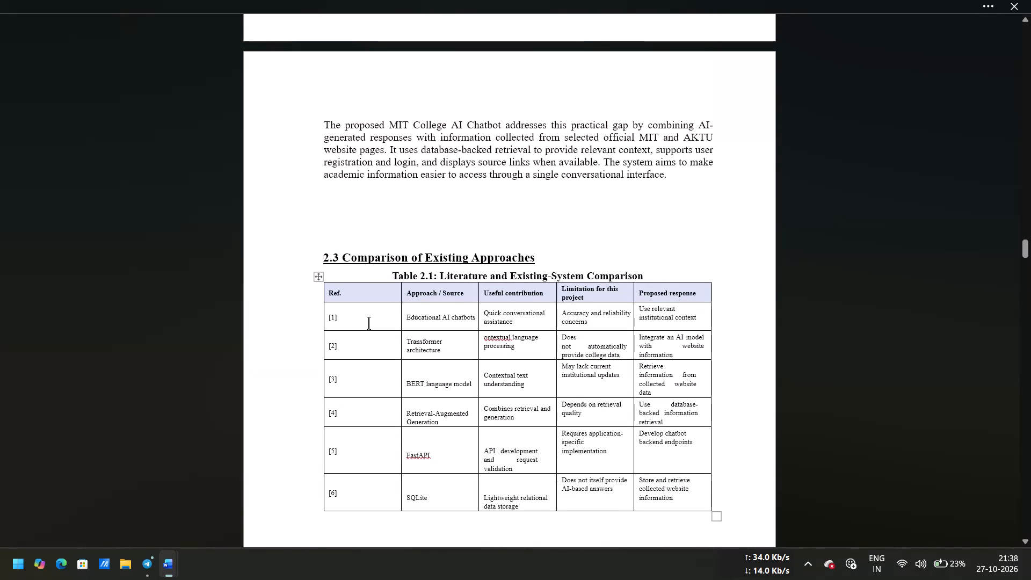
{"action": "scroll", "coordinate": [368, 323], "scroll_direction": "up", "scroll_amount": 1}
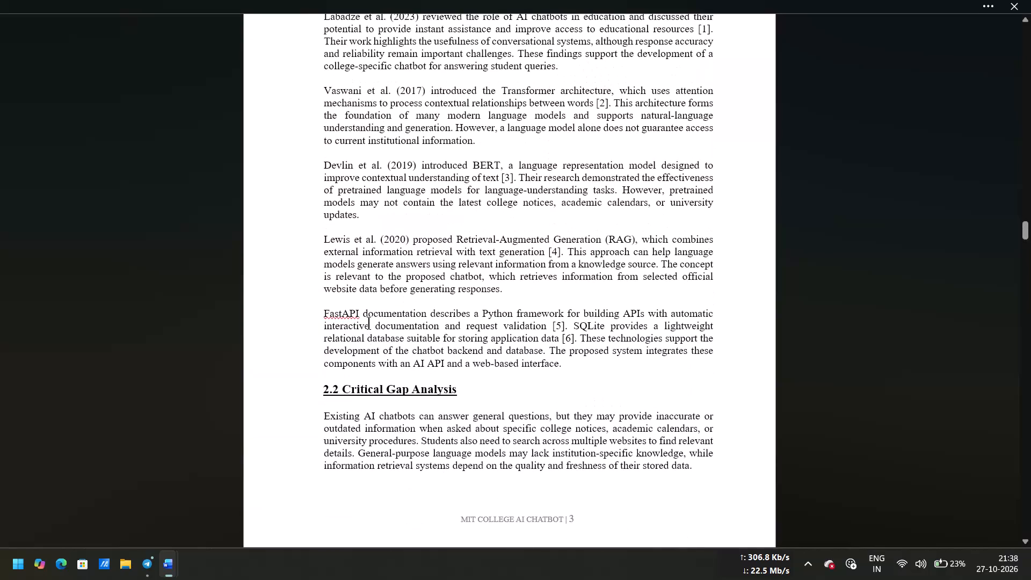
{"action": "scroll", "coordinate": [368, 323], "scroll_direction": "down", "scroll_amount": 2}
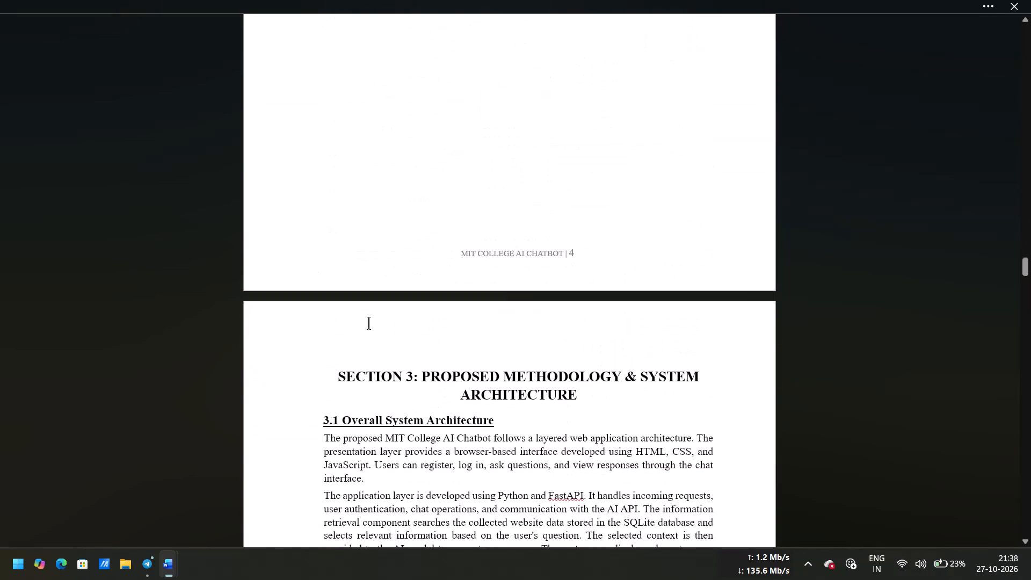
{"action": "scroll", "coordinate": [377, 325], "scroll_direction": "up", "scroll_amount": 5}
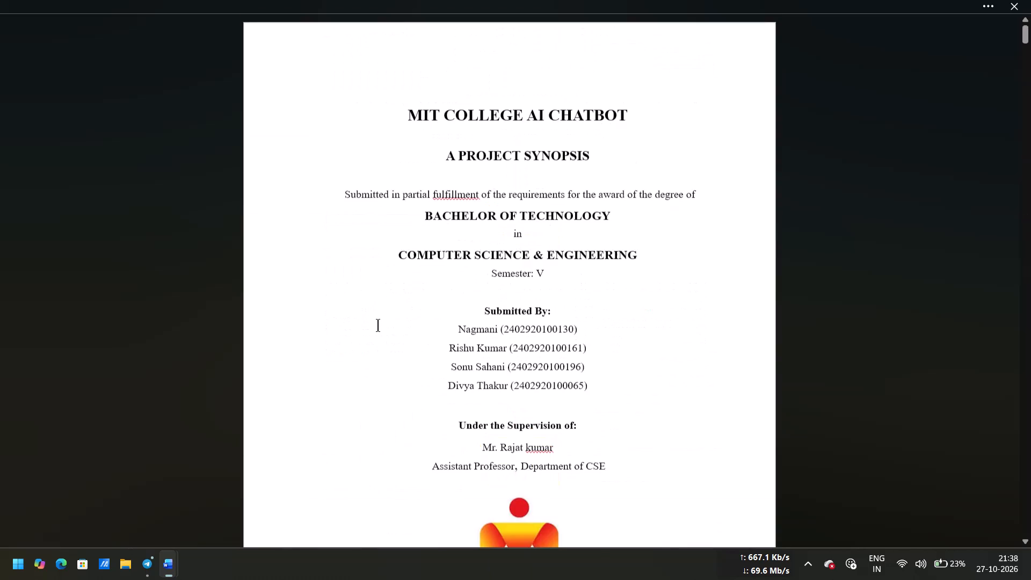
{"action": "scroll", "coordinate": [377, 325], "scroll_direction": "down", "scroll_amount": 1}
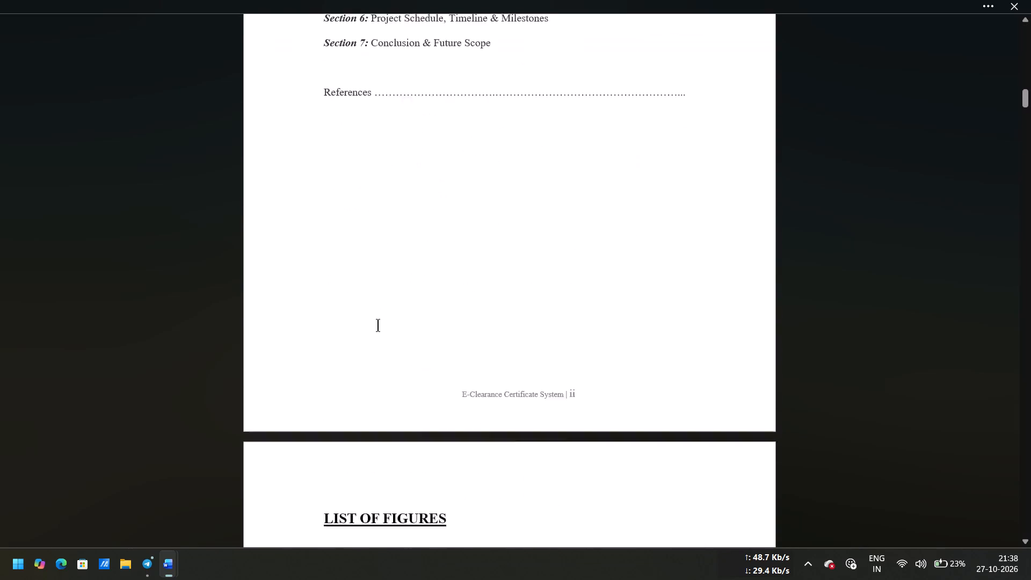
{"action": "scroll", "coordinate": [377, 325], "scroll_direction": "down", "scroll_amount": 1}
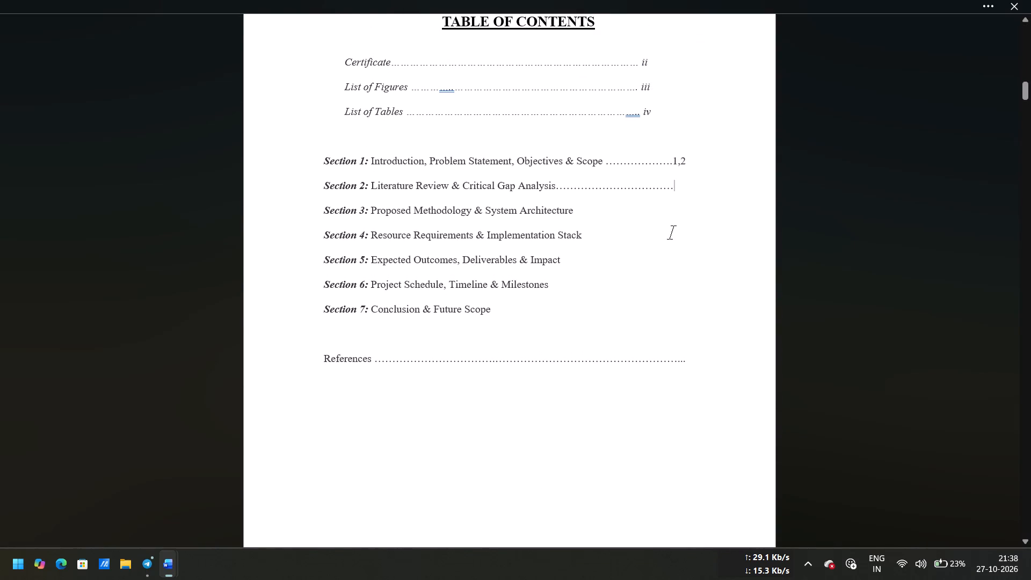
Enter page numbers 3,4 after the dotted leader of the Section 2 entry.
{"action": "key", "text": "3"}
{"action": "type", "text": ",4"}
Add a dotted leader after the Section 3 entry in the table of contents, ending level with the leaders above.
{"action": "left_click", "coordinate": [578, 215]}
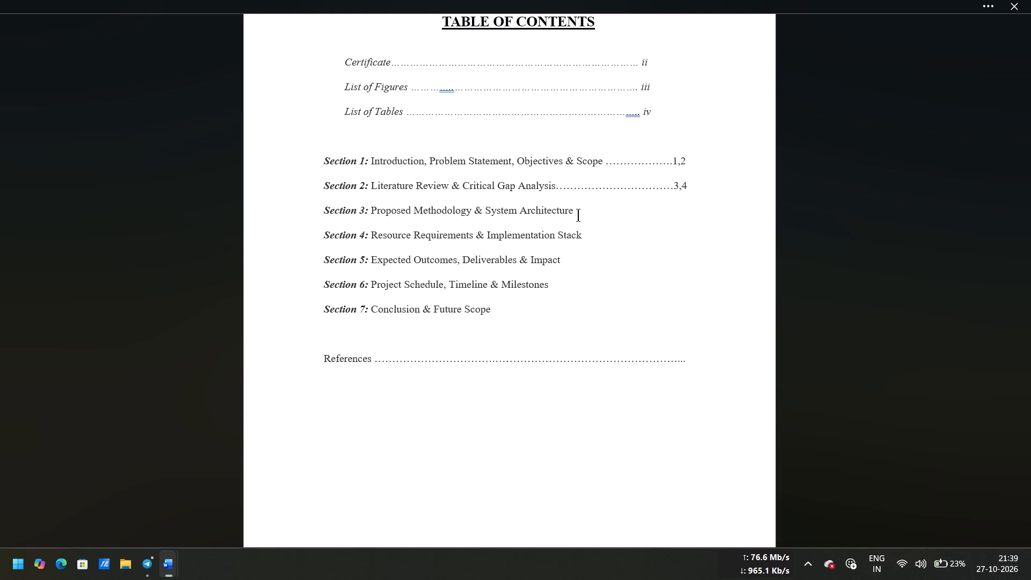
{"action": "key", "text": "BackSpace"}
{"action": "type", "text": ".."}
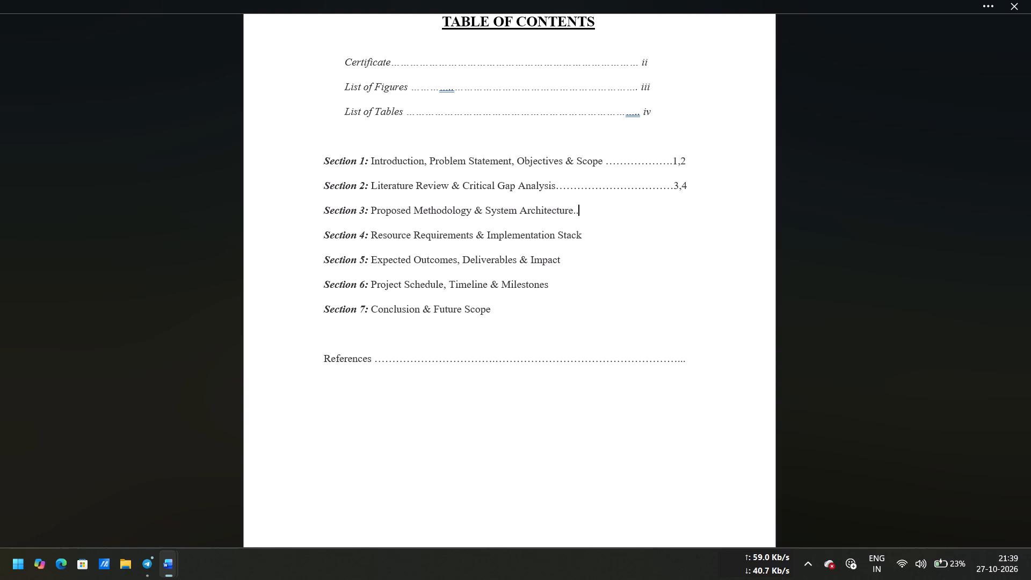
{"action": "key", "text": "period"}
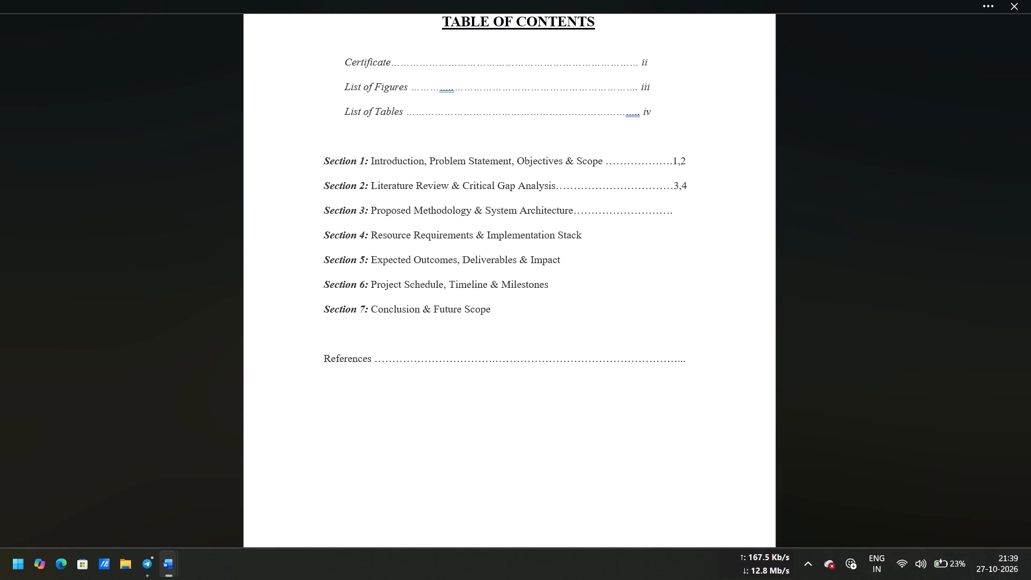
{"action": "scroll", "coordinate": [577, 215], "scroll_direction": "down", "scroll_amount": 1}
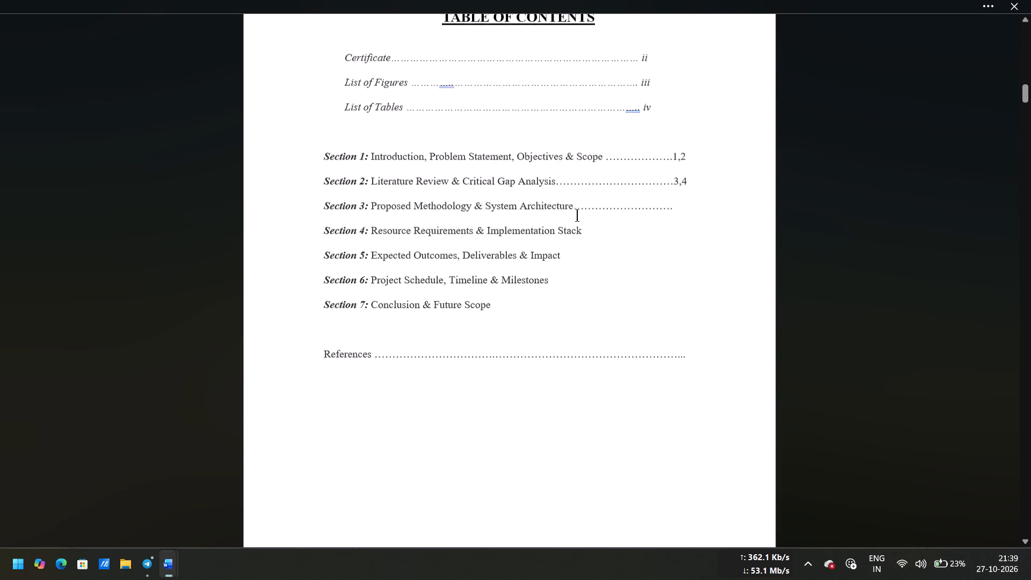
{"action": "scroll", "coordinate": [577, 215], "scroll_direction": "down", "scroll_amount": 1}
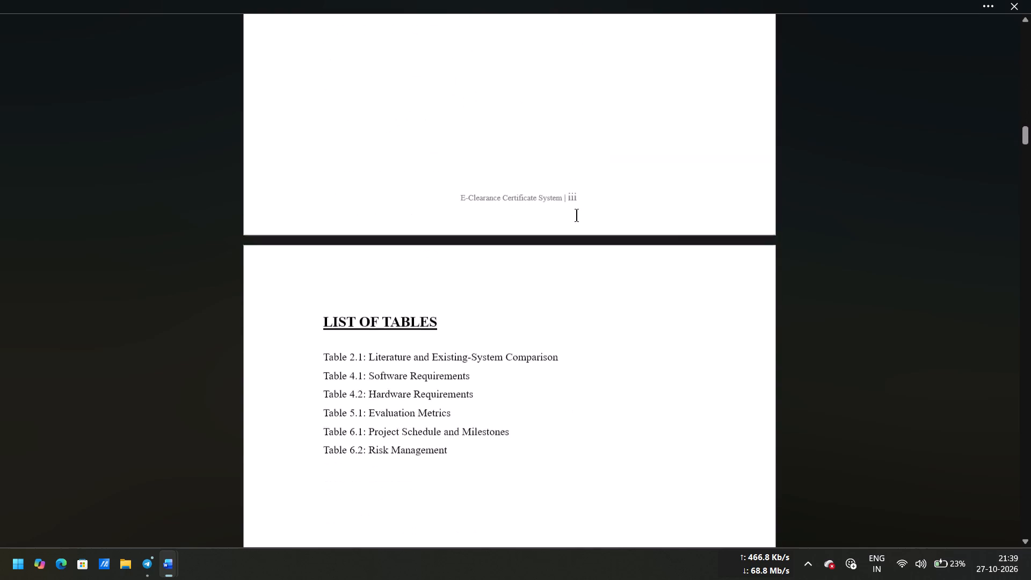
{"action": "scroll", "coordinate": [576, 215], "scroll_direction": "down", "scroll_amount": 3}
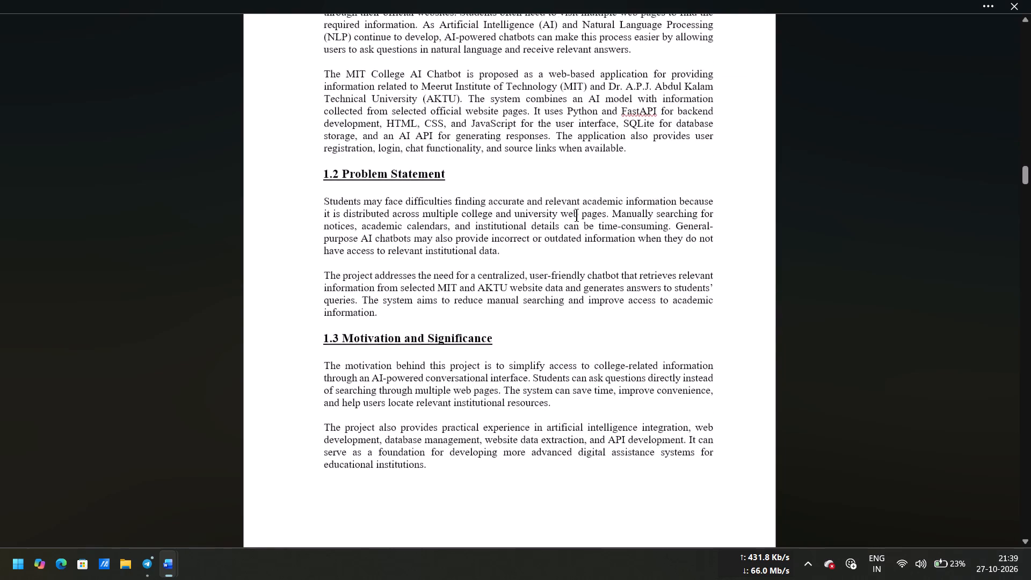
{"action": "scroll", "coordinate": [576, 215], "scroll_direction": "down", "scroll_amount": 1}
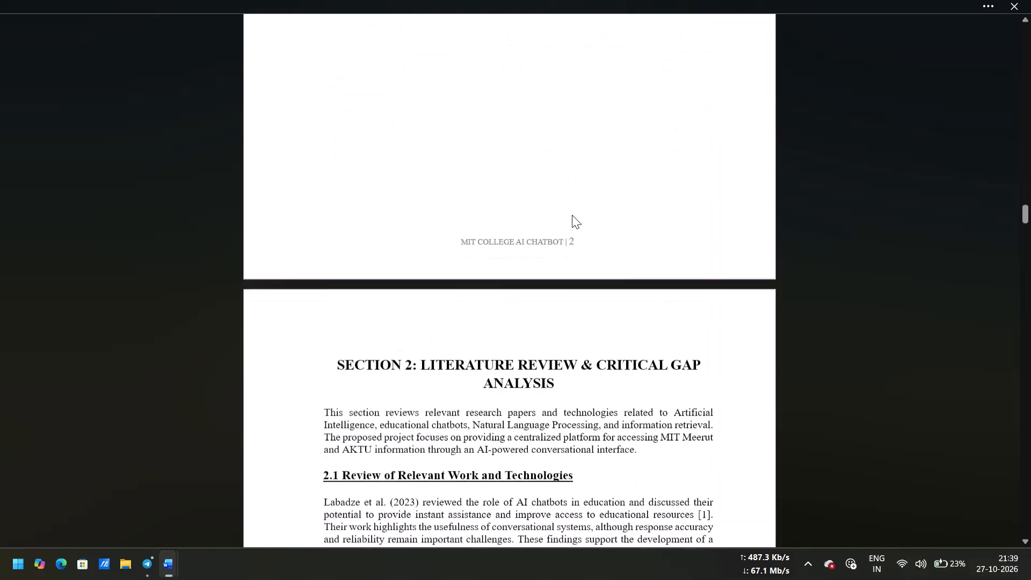
{"action": "scroll", "coordinate": [572, 215], "scroll_direction": "down", "scroll_amount": 1}
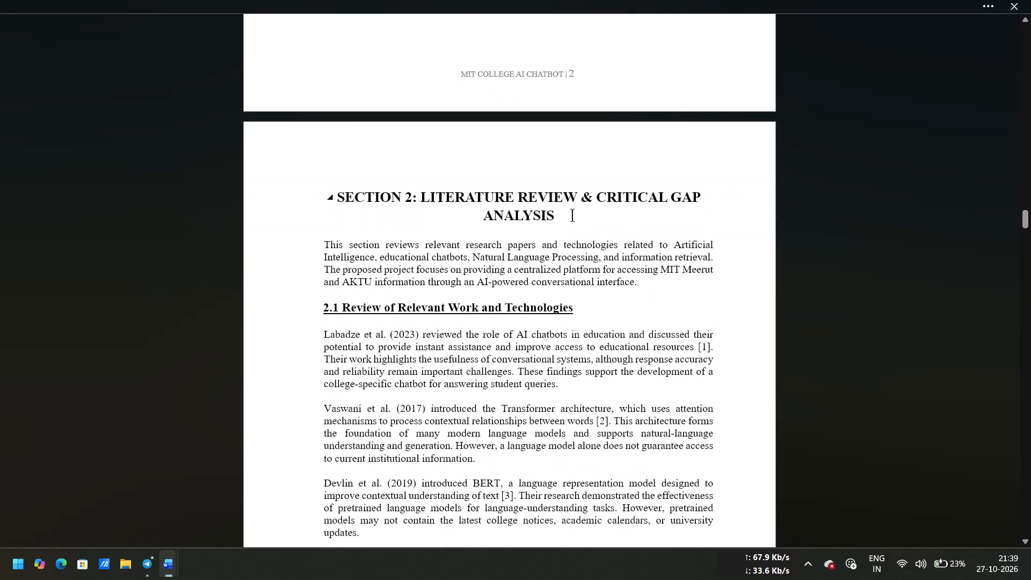
{"action": "scroll", "coordinate": [572, 215], "scroll_direction": "up", "scroll_amount": 2}
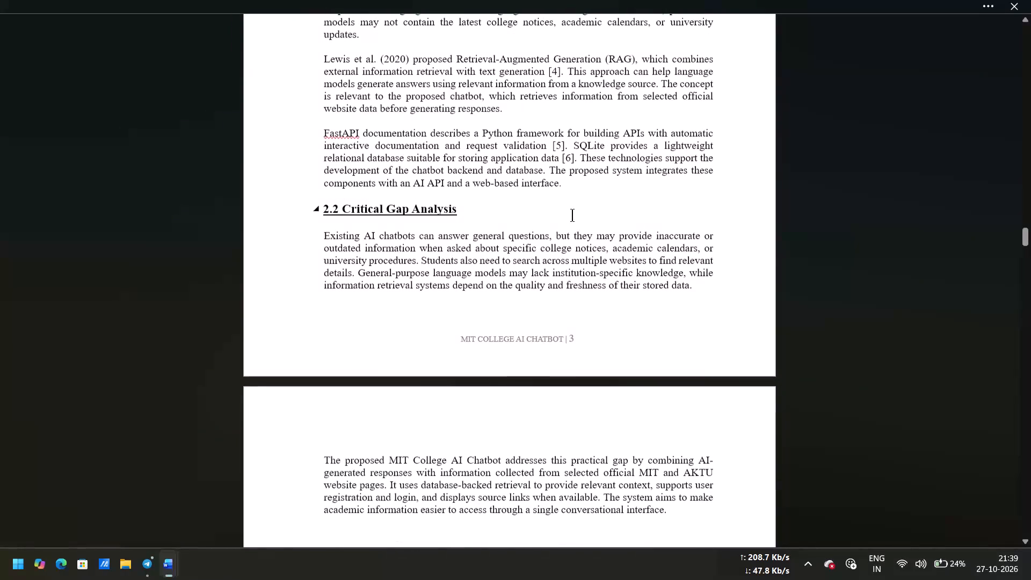
{"action": "scroll", "coordinate": [572, 215], "scroll_direction": "up", "scroll_amount": 1}
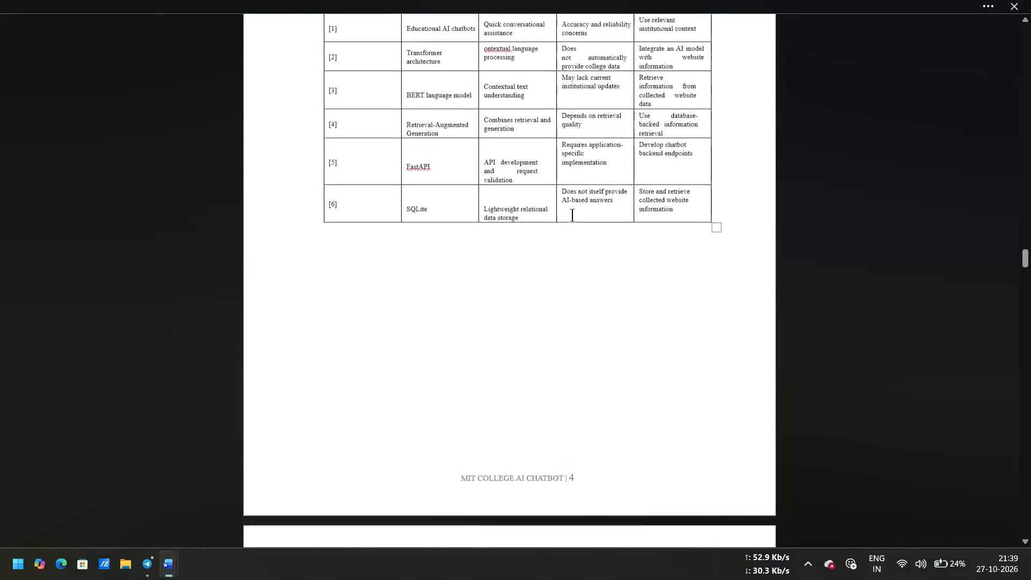
{"action": "scroll", "coordinate": [572, 215], "scroll_direction": "up", "scroll_amount": 1}
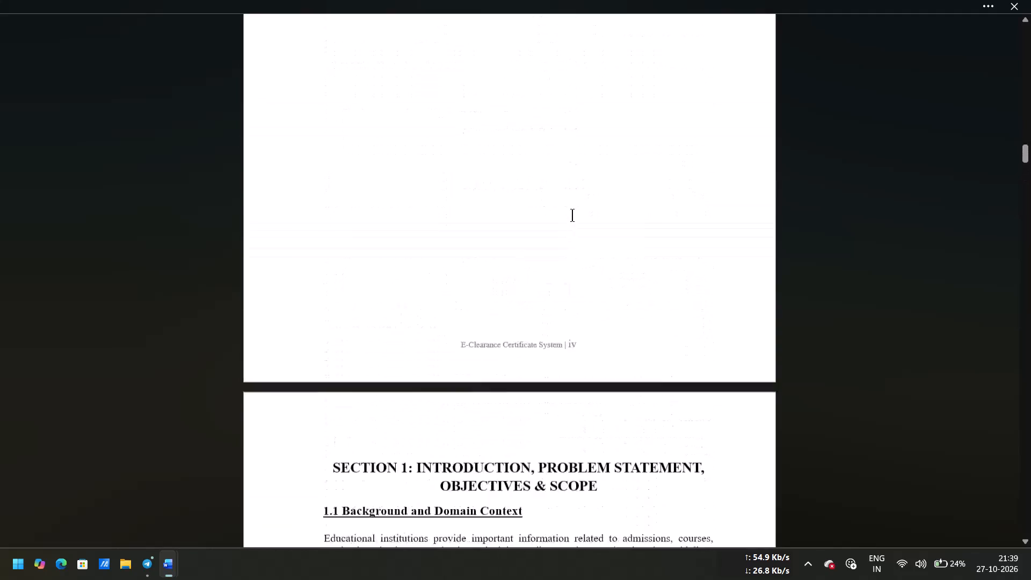
{"action": "scroll", "coordinate": [572, 215], "scroll_direction": "up", "scroll_amount": 2}
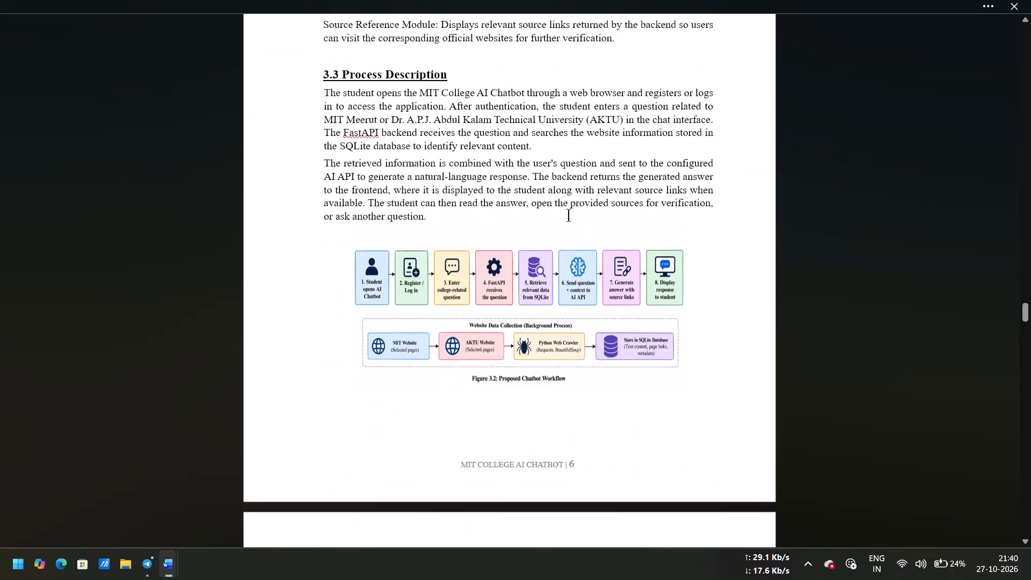
{"action": "scroll", "coordinate": [568, 215], "scroll_direction": "up", "scroll_amount": 2}
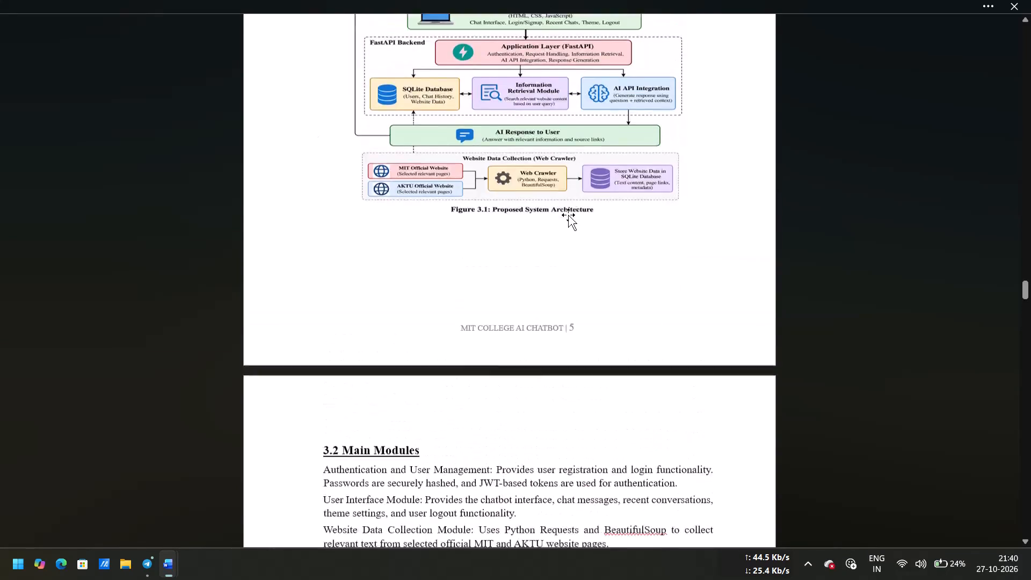
{"action": "scroll", "coordinate": [568, 215], "scroll_direction": "up", "scroll_amount": 2}
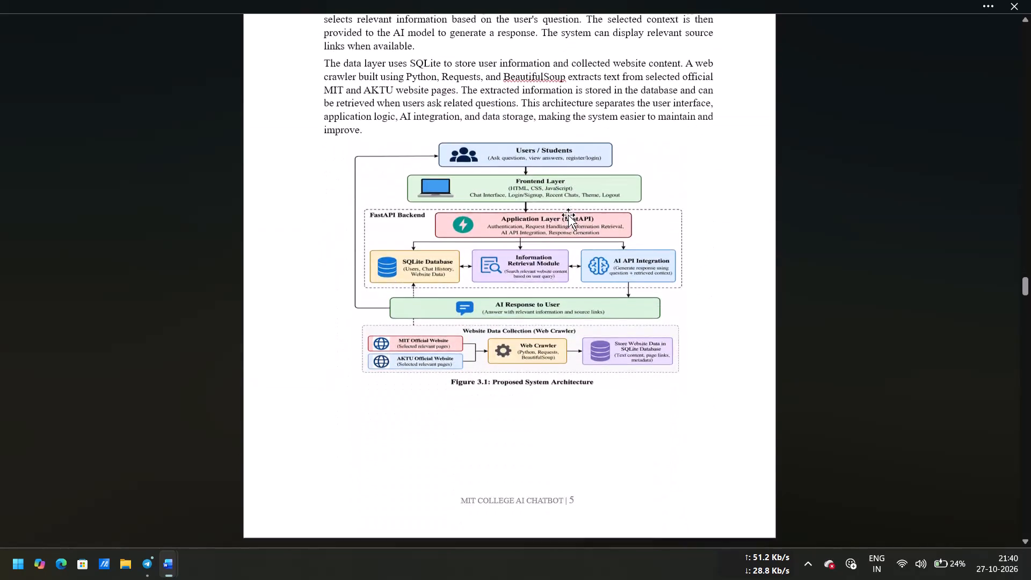
{"action": "scroll", "coordinate": [568, 215], "scroll_direction": "up", "scroll_amount": 1}
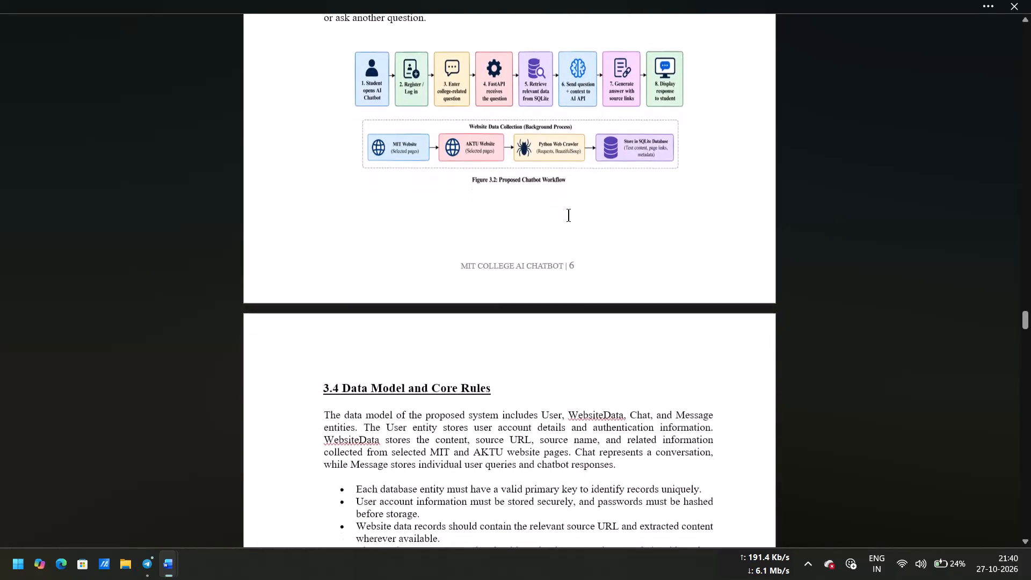
{"action": "scroll", "coordinate": [568, 215], "scroll_direction": "up", "scroll_amount": 2}
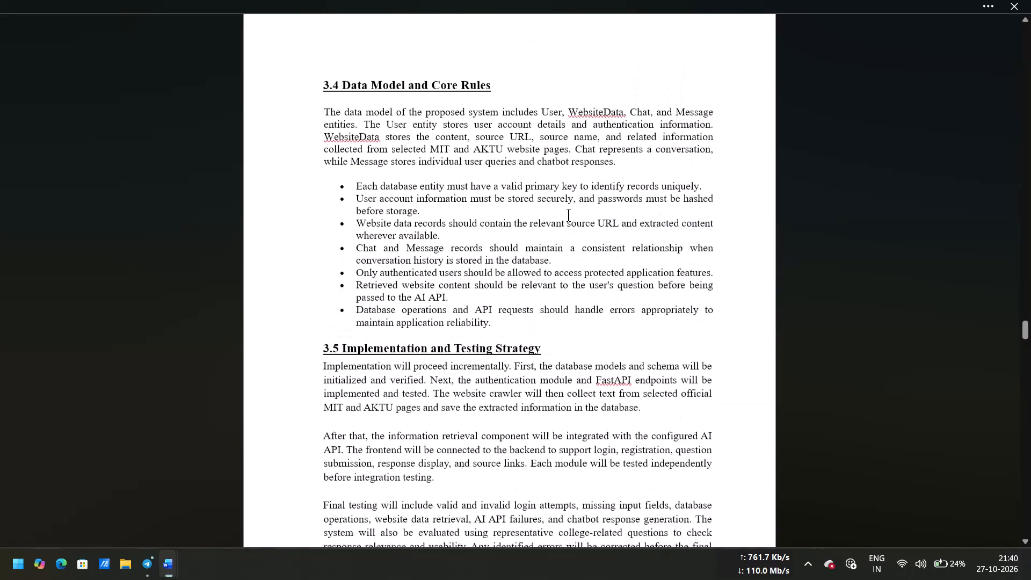
{"action": "scroll", "coordinate": [568, 215], "scroll_direction": "up", "scroll_amount": 2}
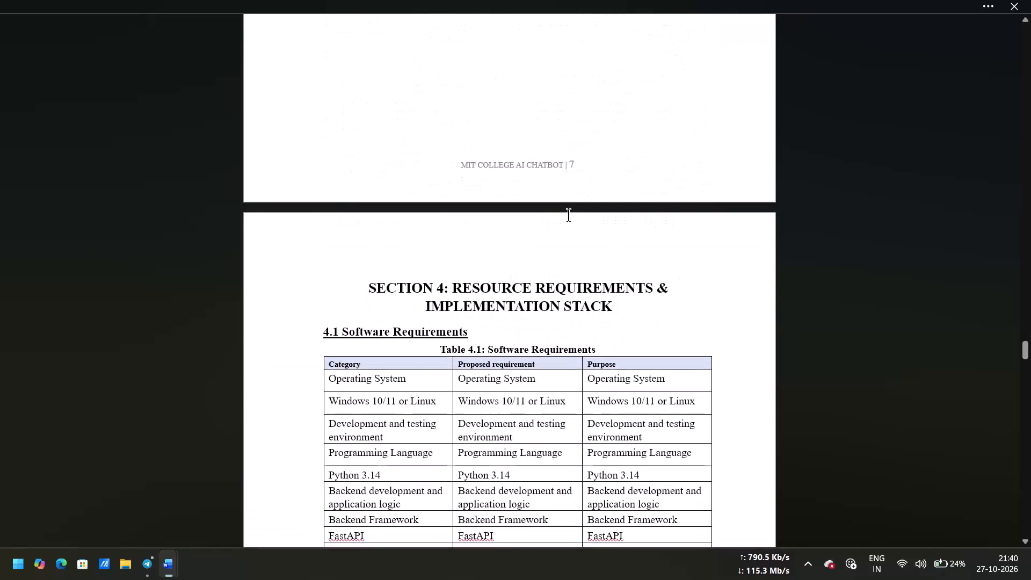
{"action": "scroll", "coordinate": [568, 215], "scroll_direction": "up", "scroll_amount": 1}
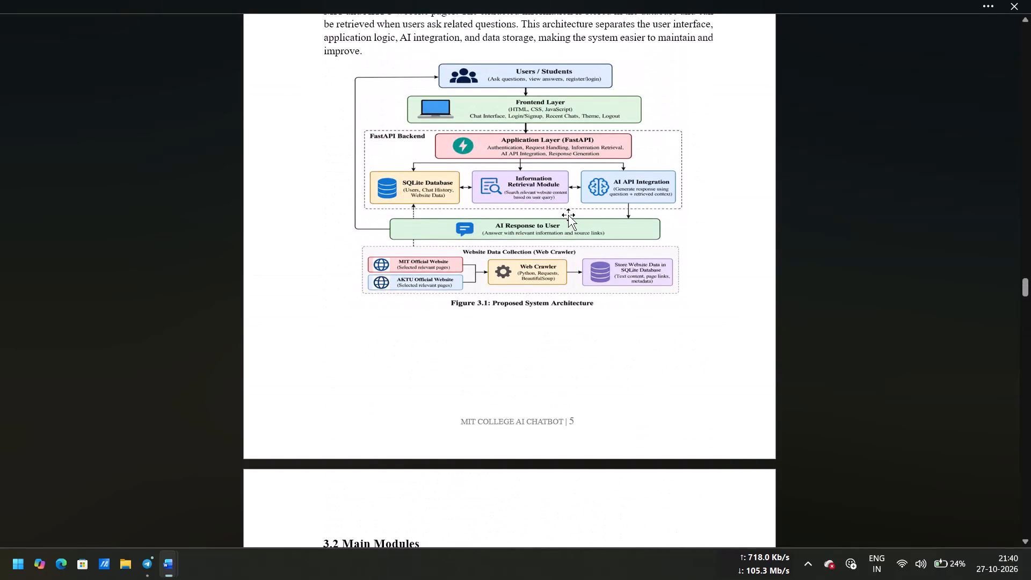
{"action": "scroll", "coordinate": [568, 215], "scroll_direction": "up", "scroll_amount": 2}
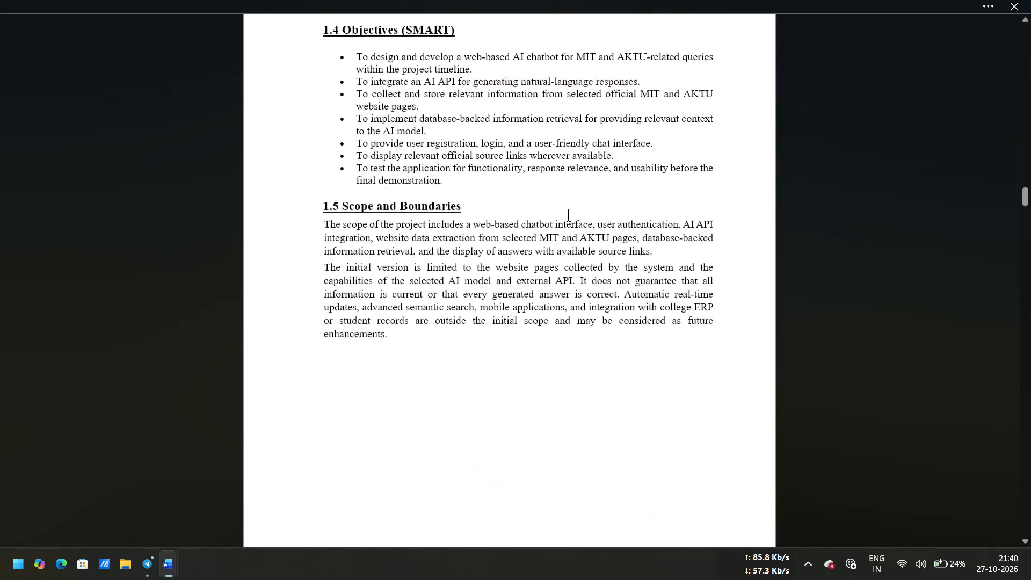
{"action": "scroll", "coordinate": [568, 215], "scroll_direction": "up", "scroll_amount": 3}
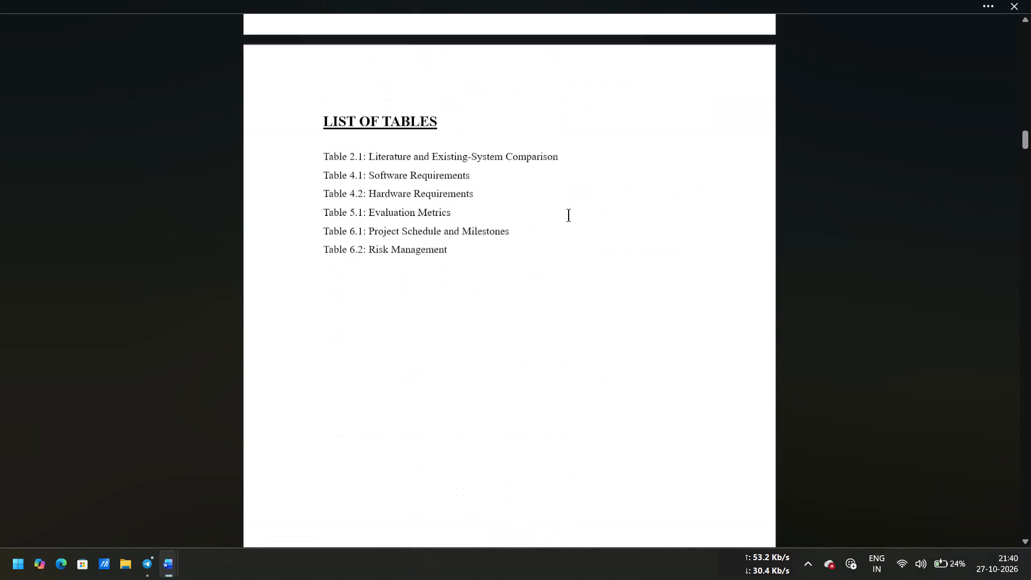
{"action": "scroll", "coordinate": [568, 215], "scroll_direction": "up", "scroll_amount": 1}
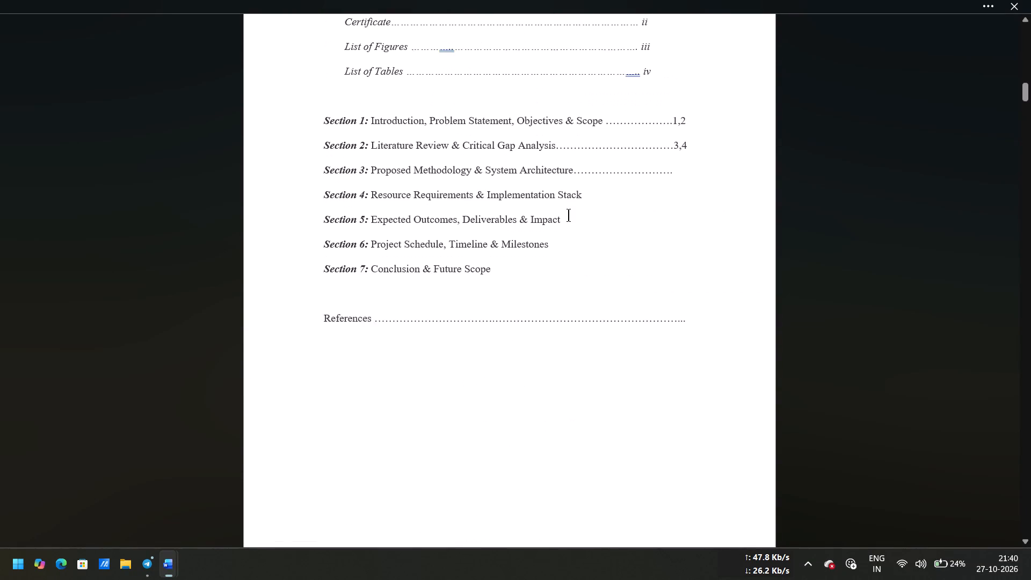
{"action": "scroll", "coordinate": [568, 215], "scroll_direction": "up", "scroll_amount": 1}
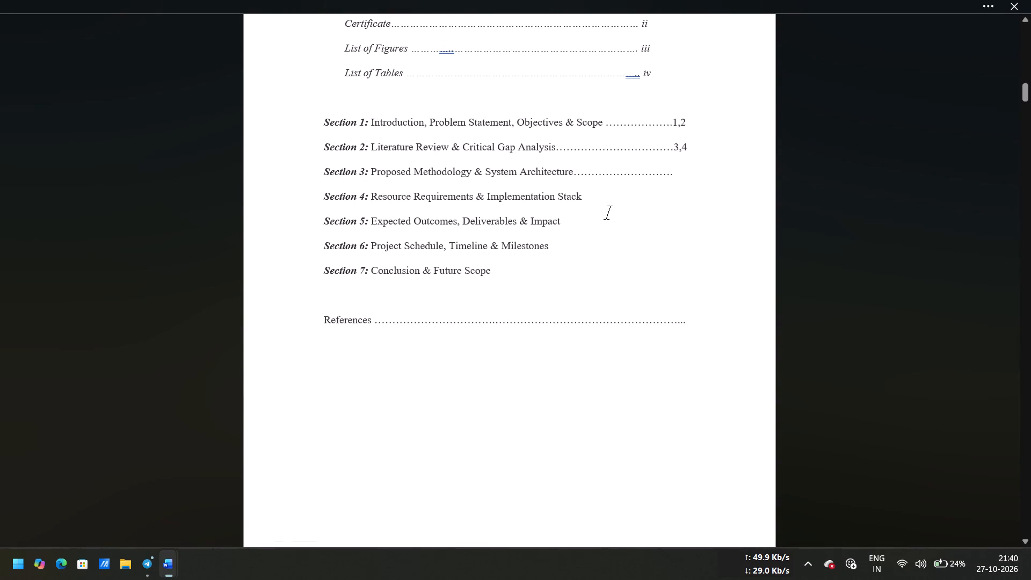
Enter page numbers 5,7 after the dotted leader of the Section 3 entry in the table of contents.
{"action": "type", "text": "5,7"}
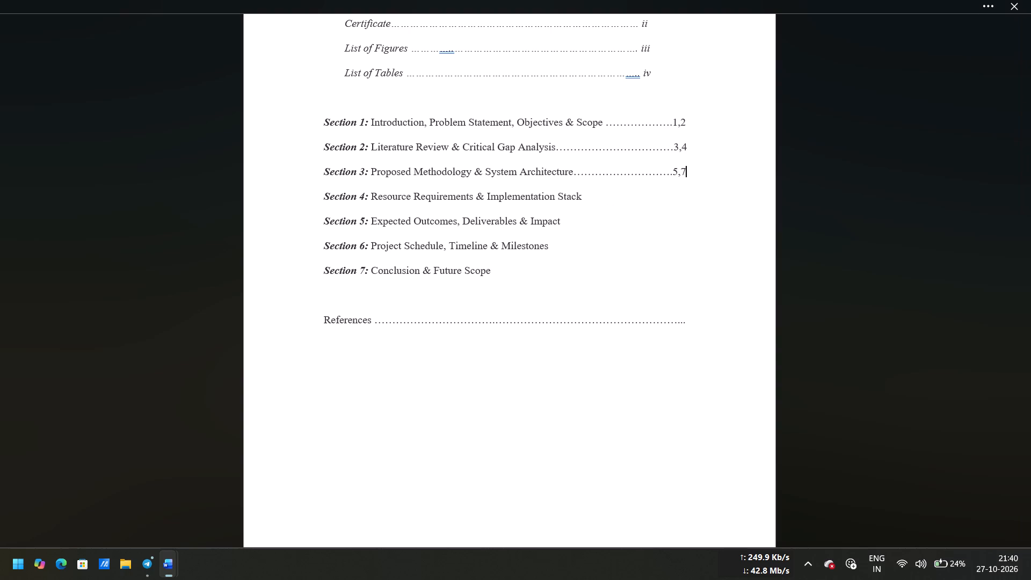
Add a dotted leader directly after the Section 4 entry in the table of contents, ending level with the leaders above.
{"action": "left_click", "coordinate": [591, 198]}
{"action": "key", "text": "BackSpace"}
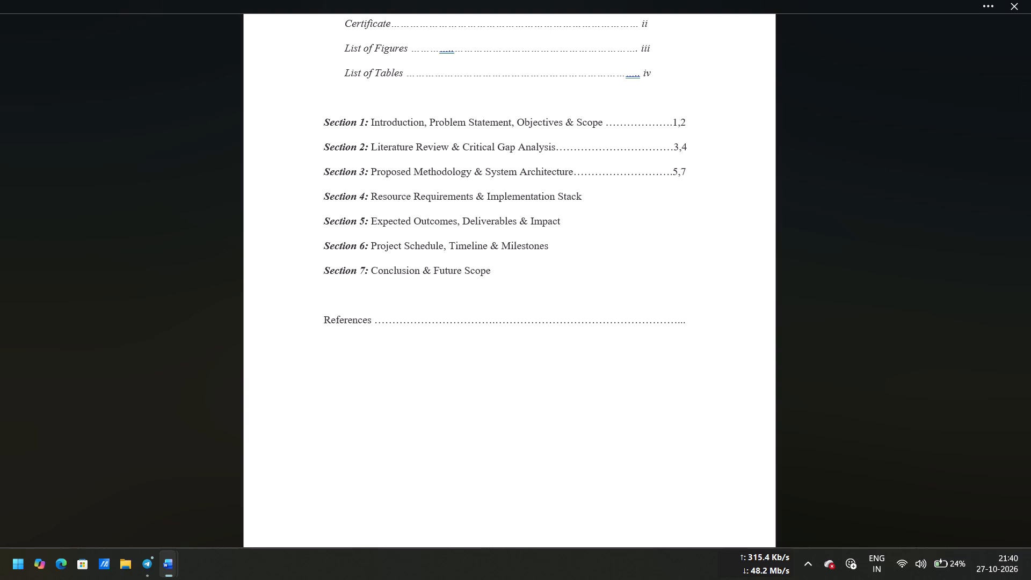
{"action": "type", "text": "..."}
{"action": "type", "text": "........"}
Examine the body pages and their footers to find which pages Section 4 covers, and return to the table of contents.
{"action": "scroll", "coordinate": [591, 198], "scroll_direction": "down", "scroll_amount": 1}
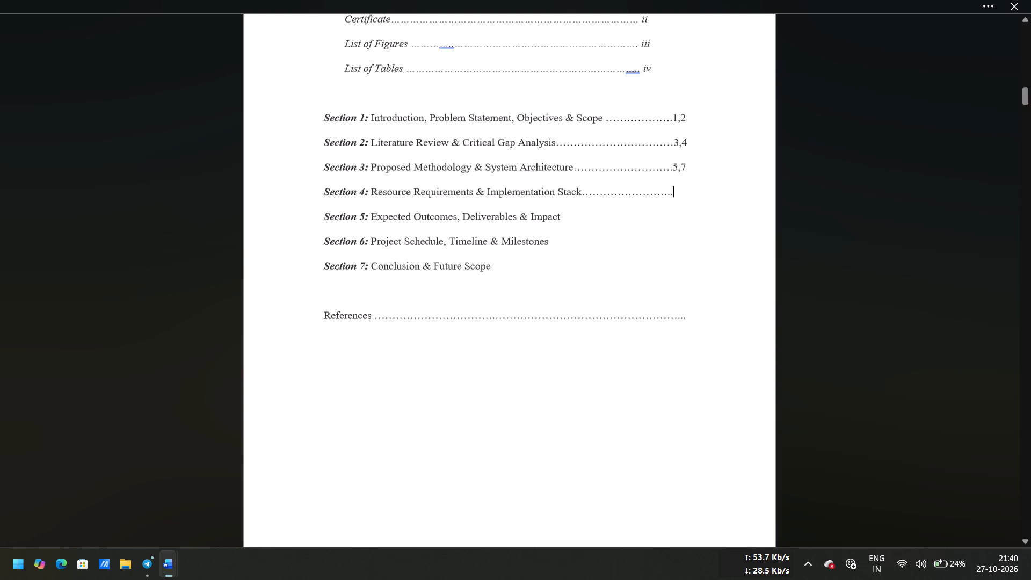
{"action": "scroll", "coordinate": [591, 198], "scroll_direction": "down", "scroll_amount": 2}
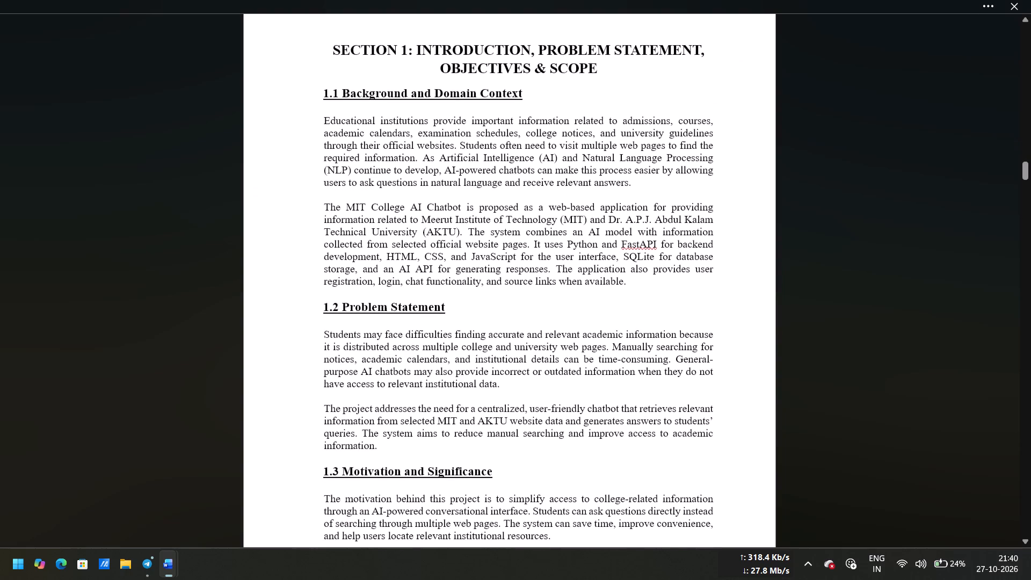
{"action": "scroll", "coordinate": [591, 198], "scroll_direction": "down", "scroll_amount": 2}
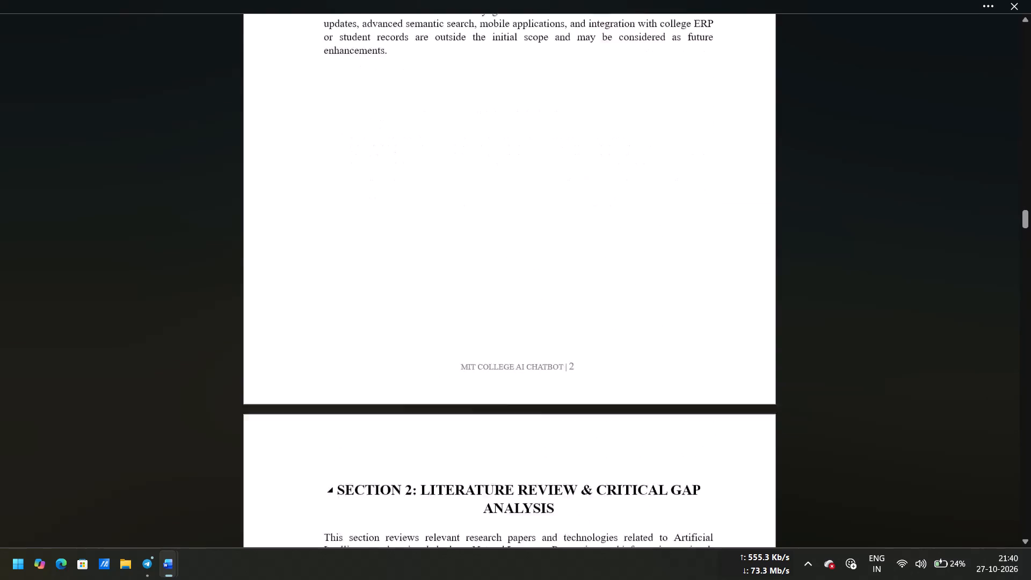
{"action": "scroll", "coordinate": [591, 198], "scroll_direction": "down", "scroll_amount": 2}
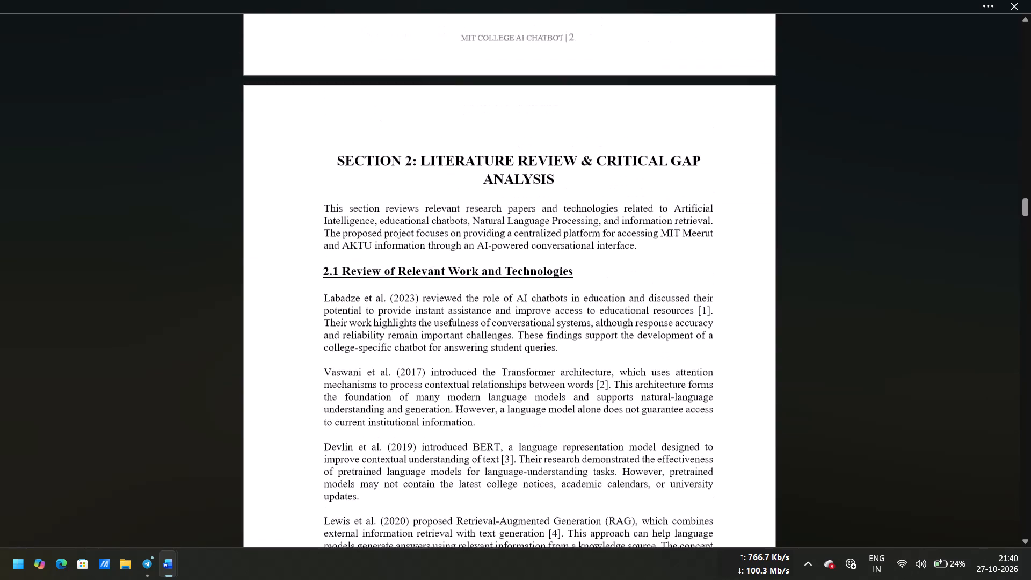
{"action": "scroll", "coordinate": [591, 198], "scroll_direction": "down", "scroll_amount": 2}
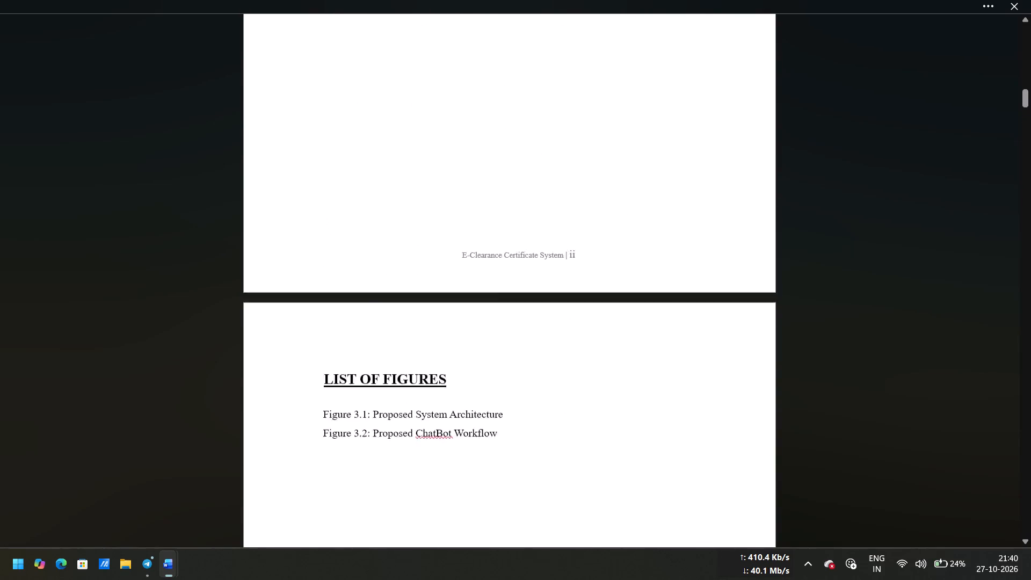
{"action": "scroll", "coordinate": [591, 198], "scroll_direction": "down", "scroll_amount": 1}
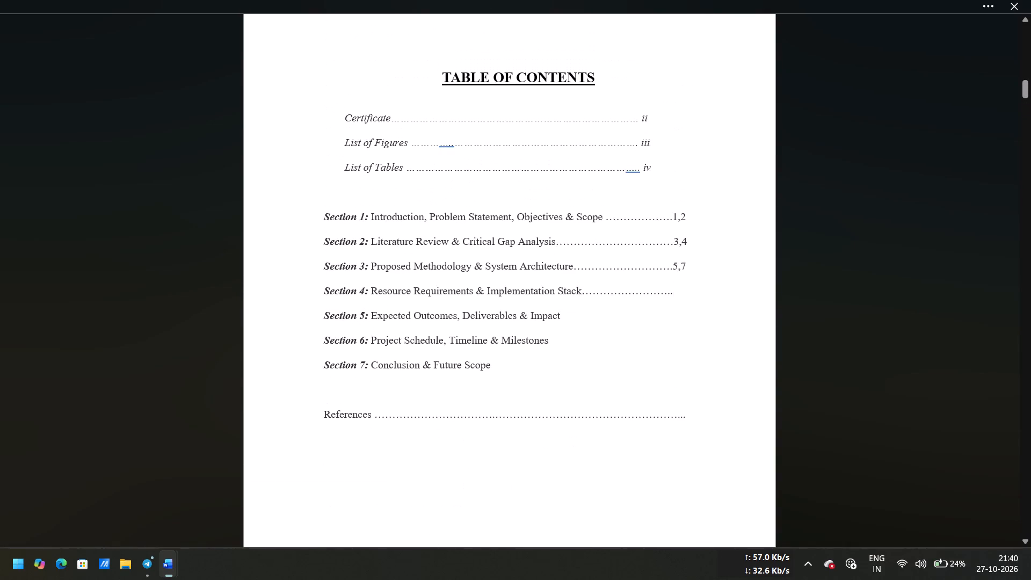
{"action": "scroll", "coordinate": [591, 198], "scroll_direction": "down", "scroll_amount": 1}
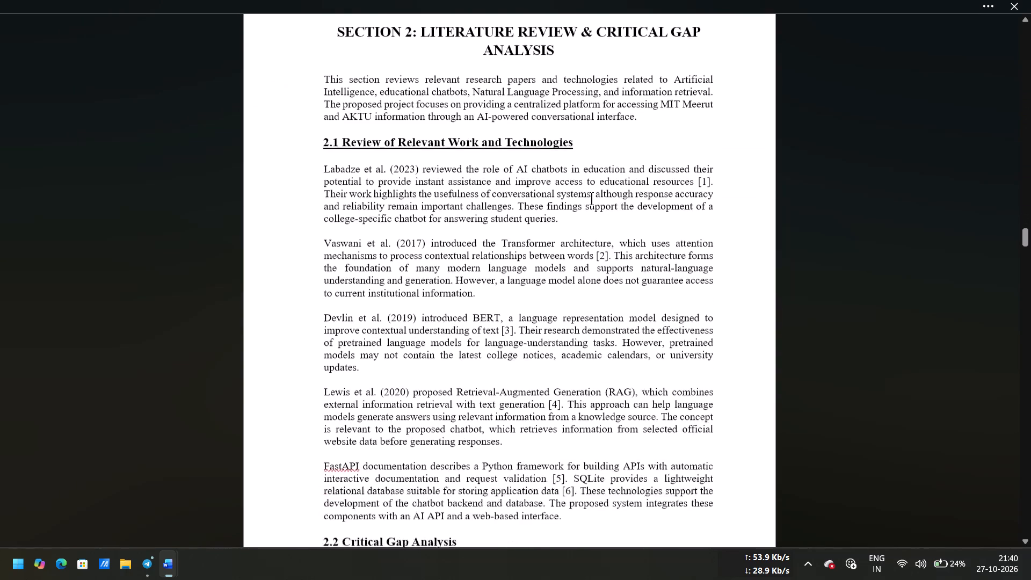
{"action": "scroll", "coordinate": [591, 198], "scroll_direction": "down", "scroll_amount": 3}
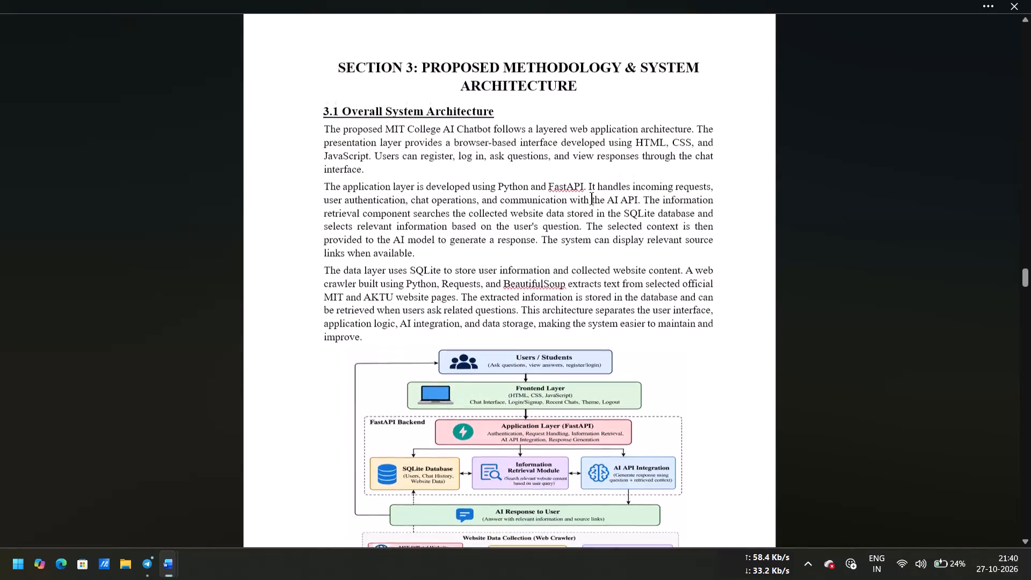
{"action": "scroll", "coordinate": [591, 198], "scroll_direction": "down", "scroll_amount": 1}
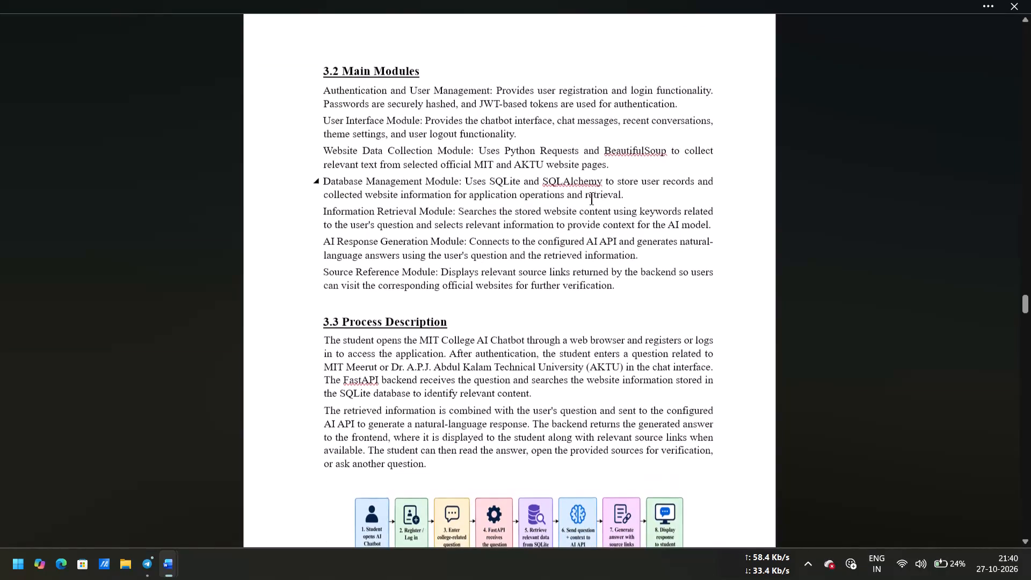
{"action": "scroll", "coordinate": [591, 198], "scroll_direction": "down", "scroll_amount": 2}
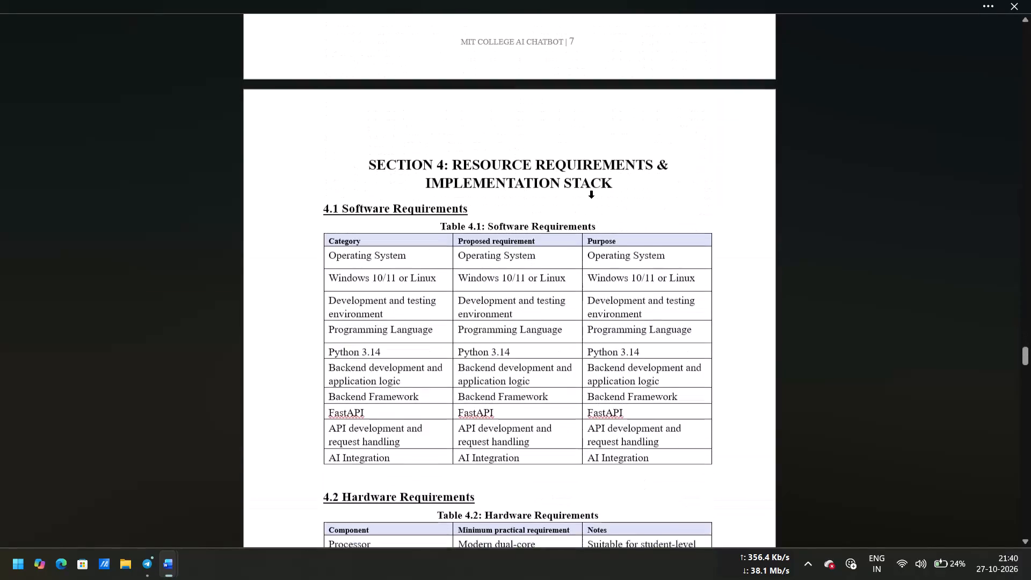
{"action": "scroll", "coordinate": [591, 198], "scroll_direction": "down", "scroll_amount": 1}
{"action": "scroll", "coordinate": [591, 198], "scroll_direction": "up", "scroll_amount": 1}
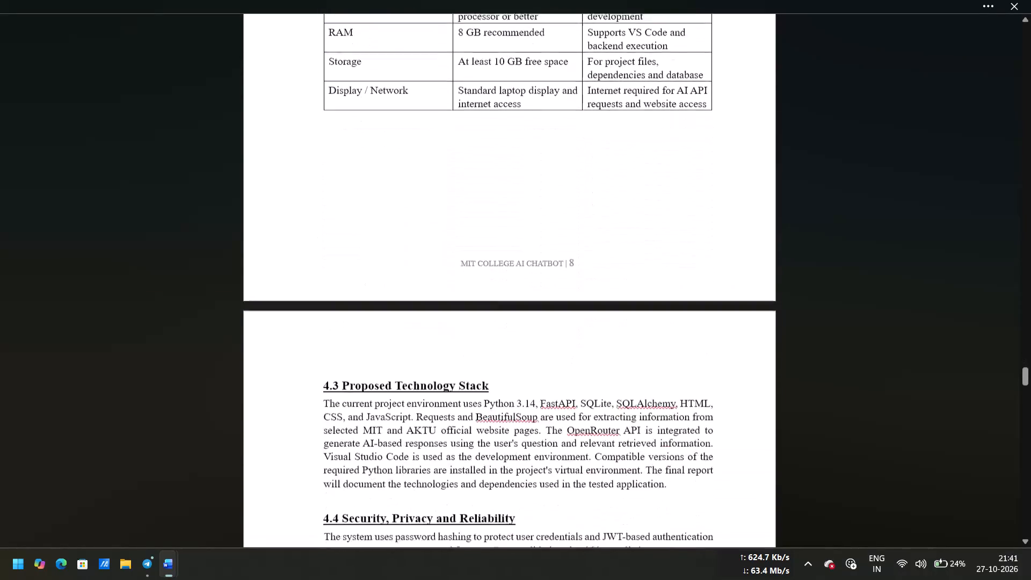
{"action": "scroll", "coordinate": [591, 198], "scroll_direction": "up", "scroll_amount": 1}
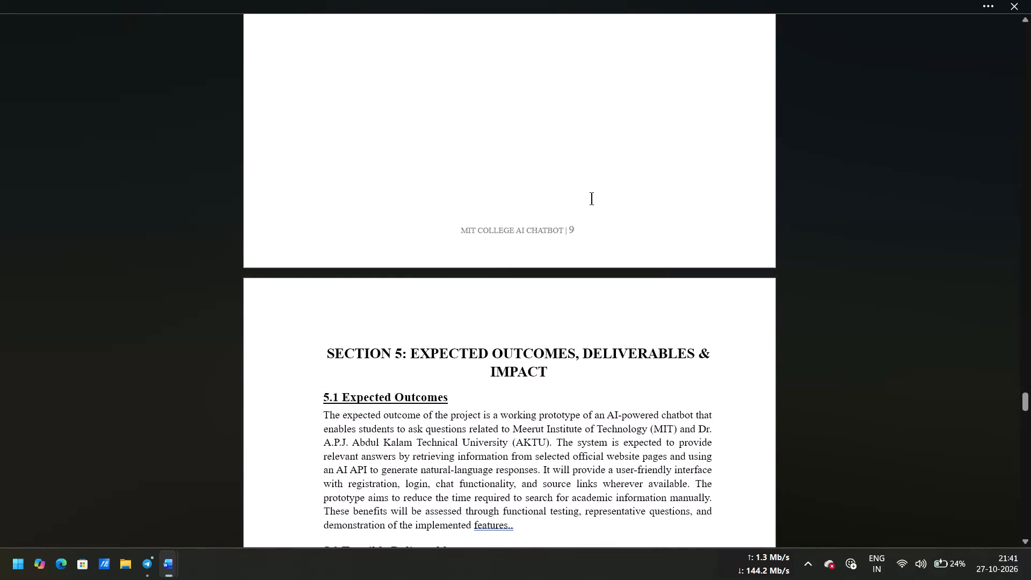
{"action": "scroll", "coordinate": [591, 198], "scroll_direction": "up", "scroll_amount": 2}
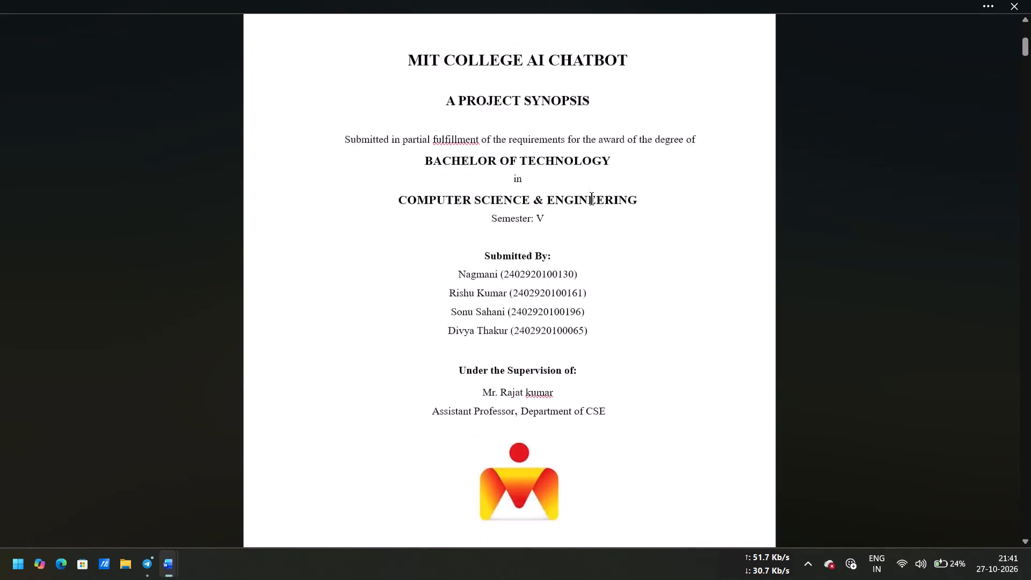
{"action": "scroll", "coordinate": [591, 198], "scroll_direction": "up", "scroll_amount": 2}
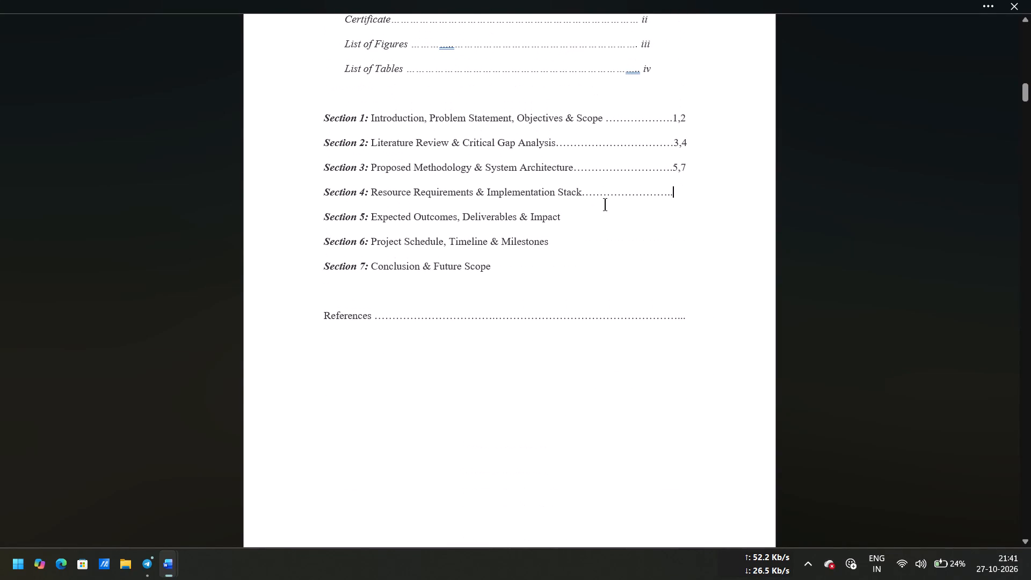
Enter page numbers 8,9 after the dotted leader of the Section 4 entry in the table of contents.
{"action": "type", "text": "8,9"}
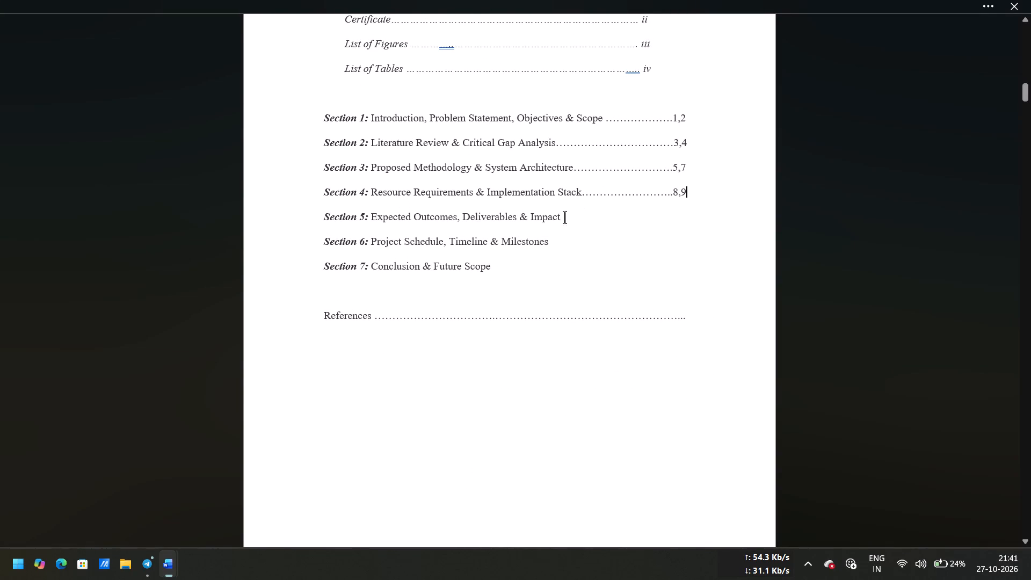
Add a dotted leader directly after the Section 5 entry in the table of contents, ending level with the leaders above.
{"action": "left_click", "coordinate": [561, 218]}
{"action": "type", "text": ".."}
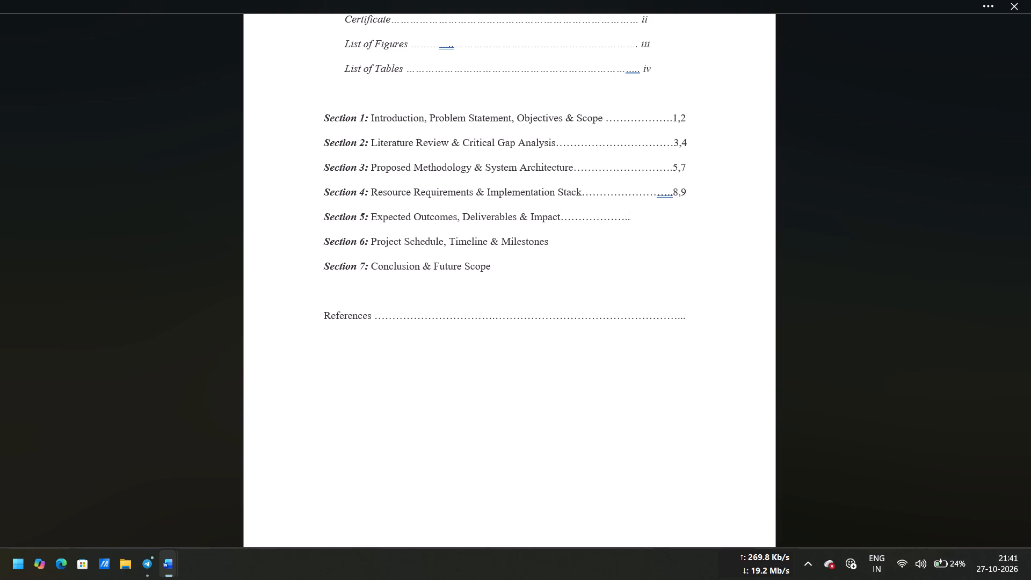
{"action": "key", "text": "BackSpace"}
{"action": "key", "text": "BackSpace"}
{"action": "key", "text": "BackSpace"}
{"action": "key", "text": "period"}
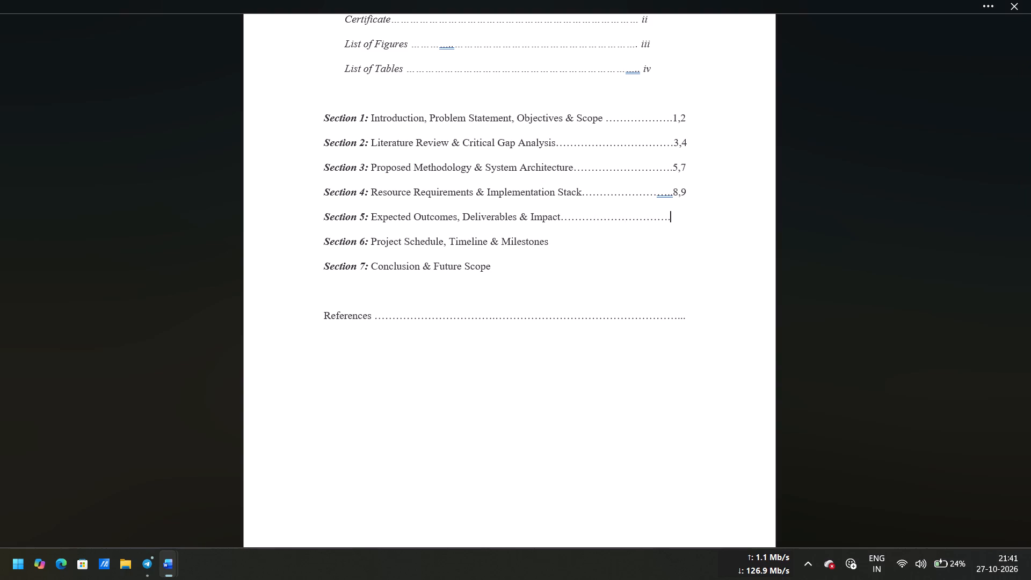
{"action": "key", "text": "period"}
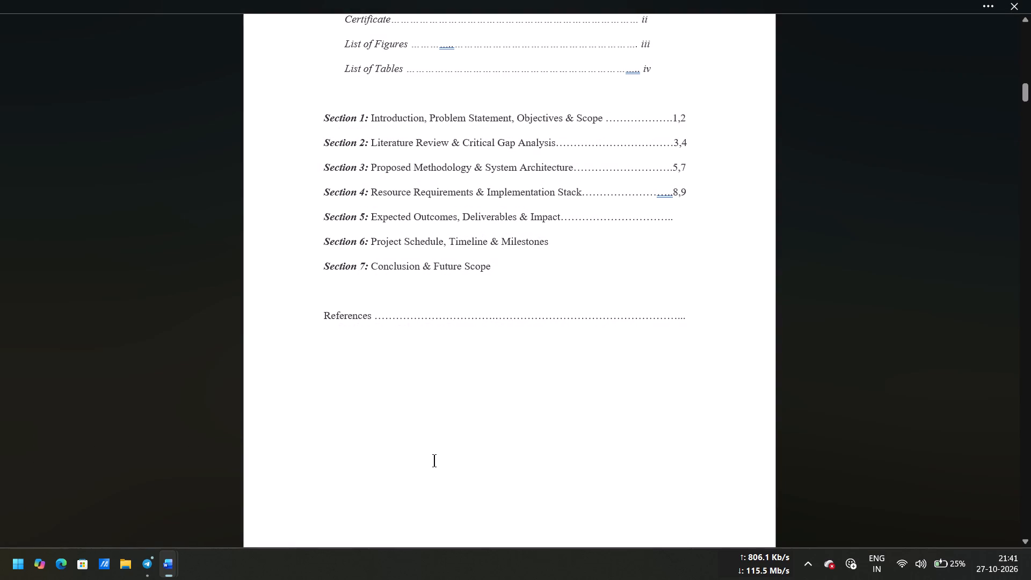
Examine the body pages and footers from Section 5 through the References for their page ranges, and return to the table of contents.
{"action": "scroll", "coordinate": [434, 460], "scroll_direction": "down", "scroll_amount": 3}
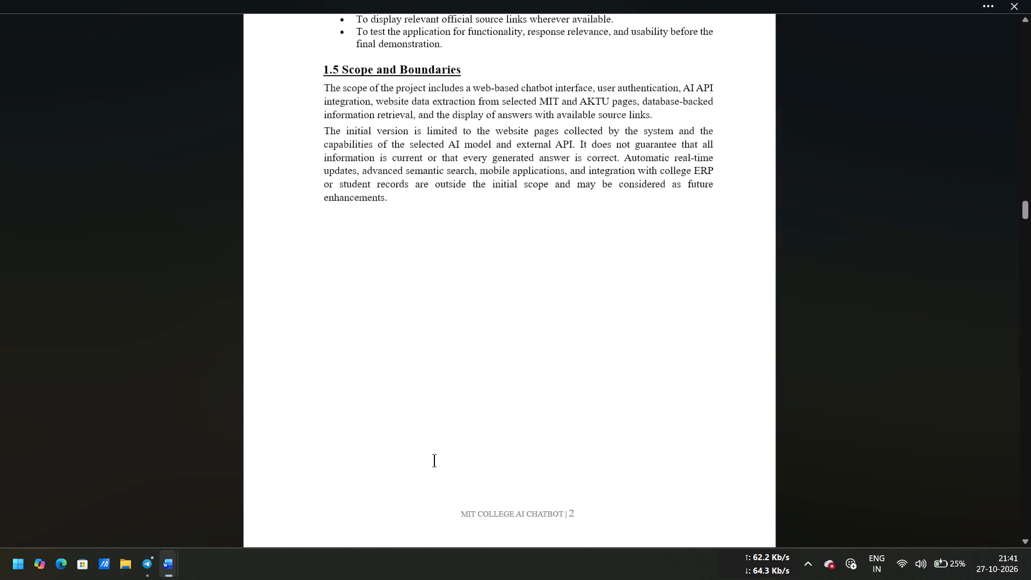
{"action": "scroll", "coordinate": [434, 460], "scroll_direction": "down", "scroll_amount": 3}
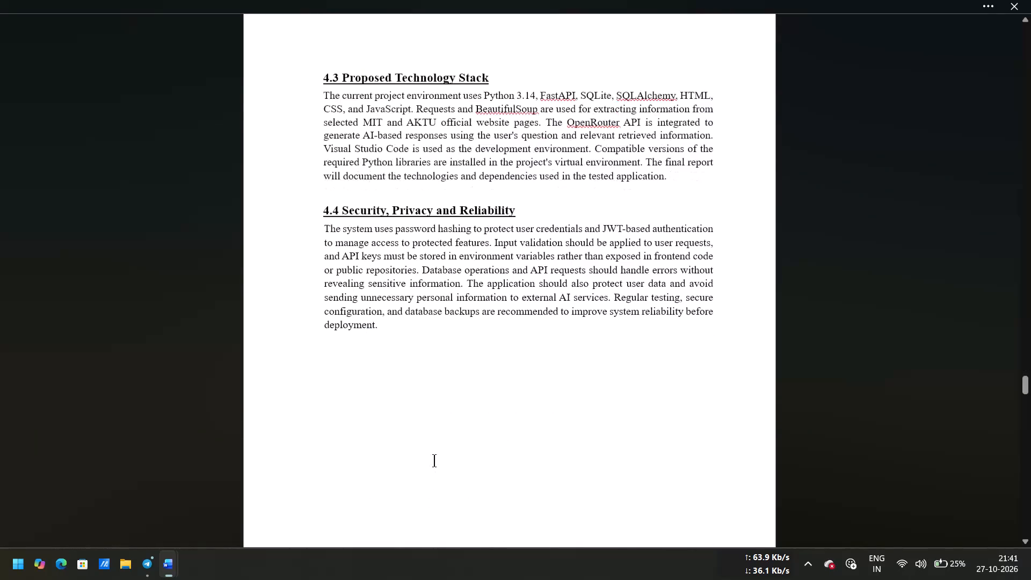
{"action": "scroll", "coordinate": [434, 460], "scroll_direction": "down", "scroll_amount": 2}
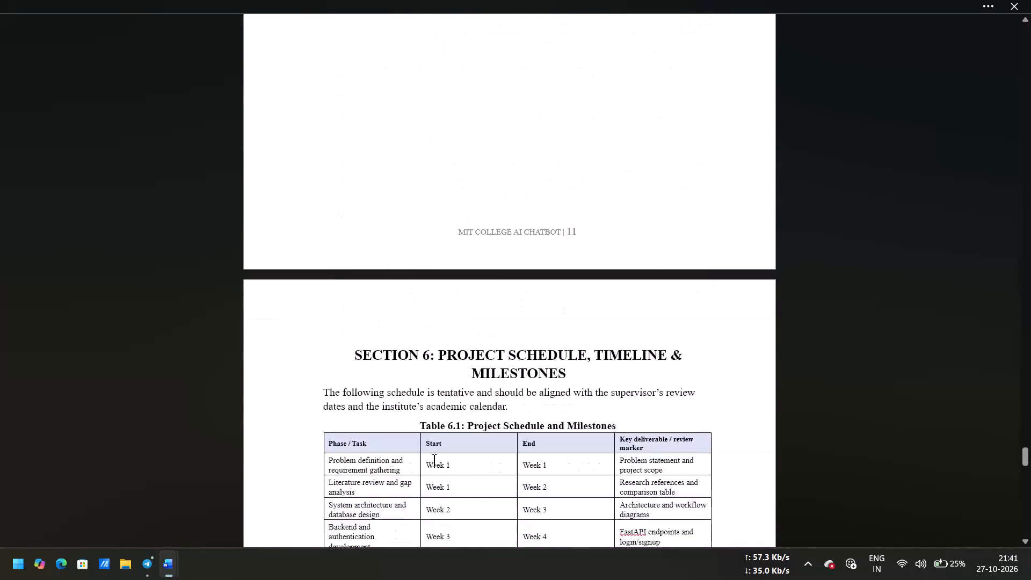
{"action": "scroll", "coordinate": [434, 460], "scroll_direction": "down", "scroll_amount": 2}
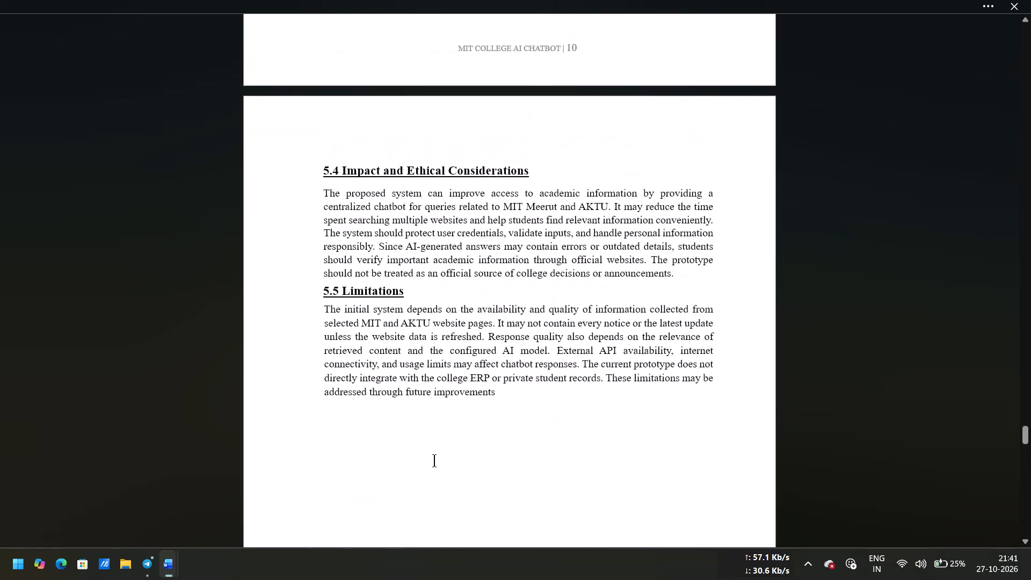
{"action": "scroll", "coordinate": [434, 460], "scroll_direction": "down", "scroll_amount": 1}
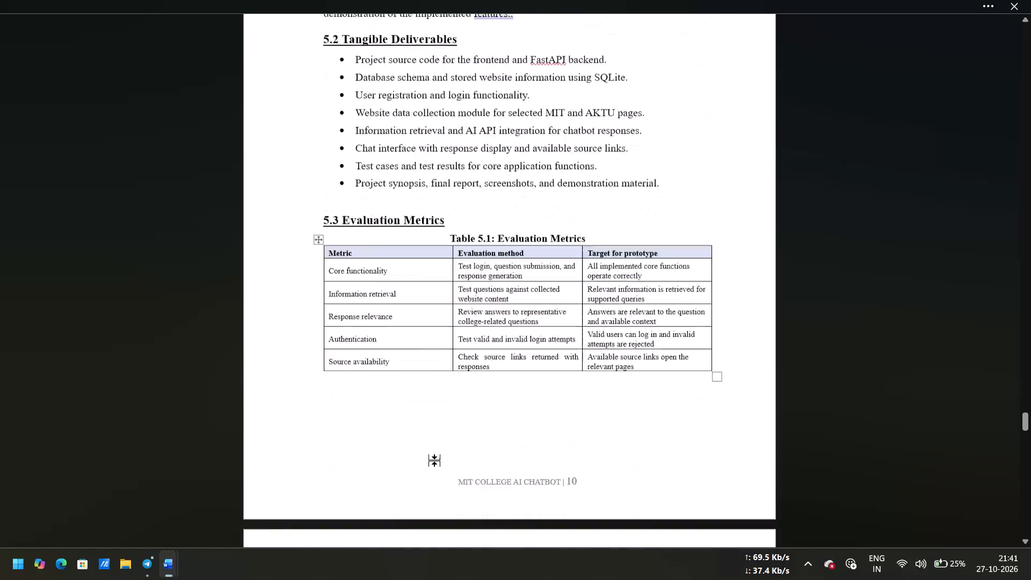
{"action": "scroll", "coordinate": [434, 460], "scroll_direction": "down", "scroll_amount": 2}
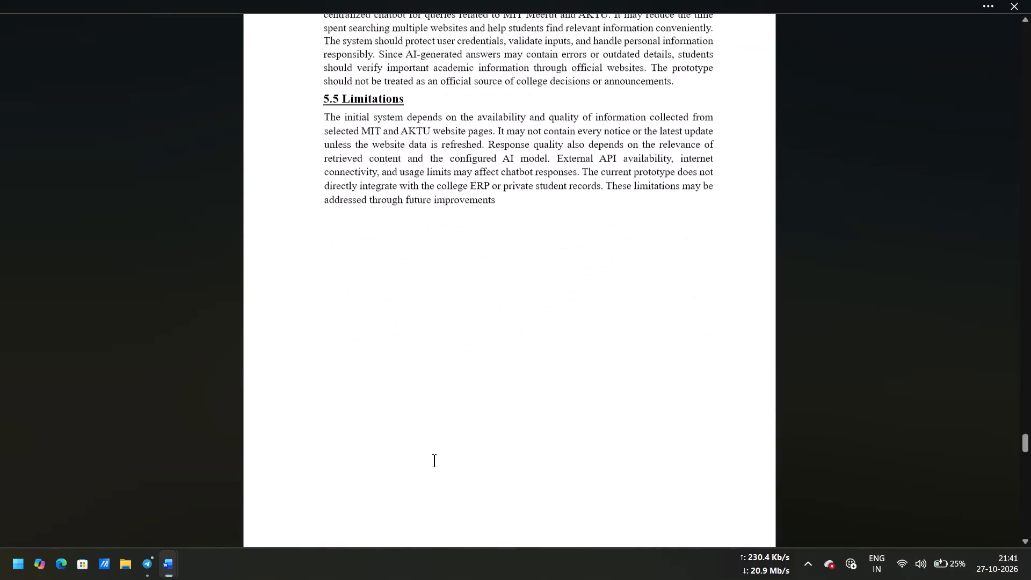
{"action": "scroll", "coordinate": [434, 460], "scroll_direction": "down", "scroll_amount": 1}
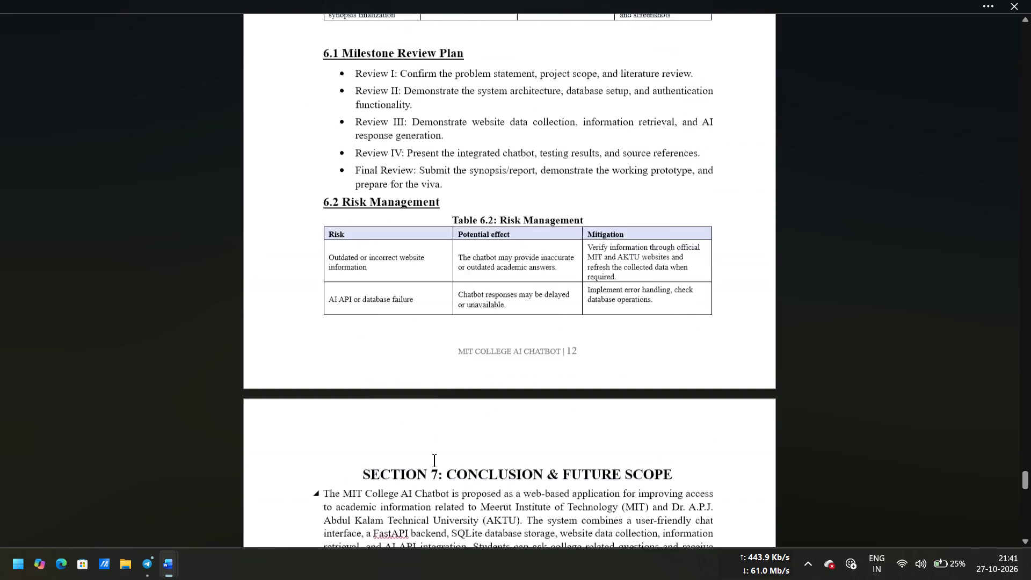
{"action": "scroll", "coordinate": [434, 460], "scroll_direction": "down", "scroll_amount": 2}
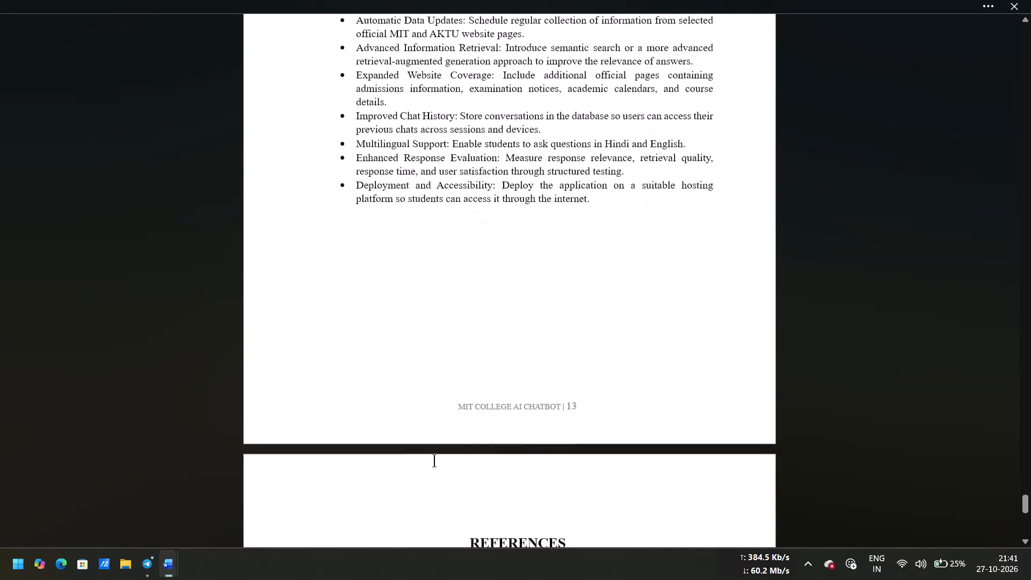
{"action": "scroll", "coordinate": [434, 460], "scroll_direction": "down", "scroll_amount": 1}
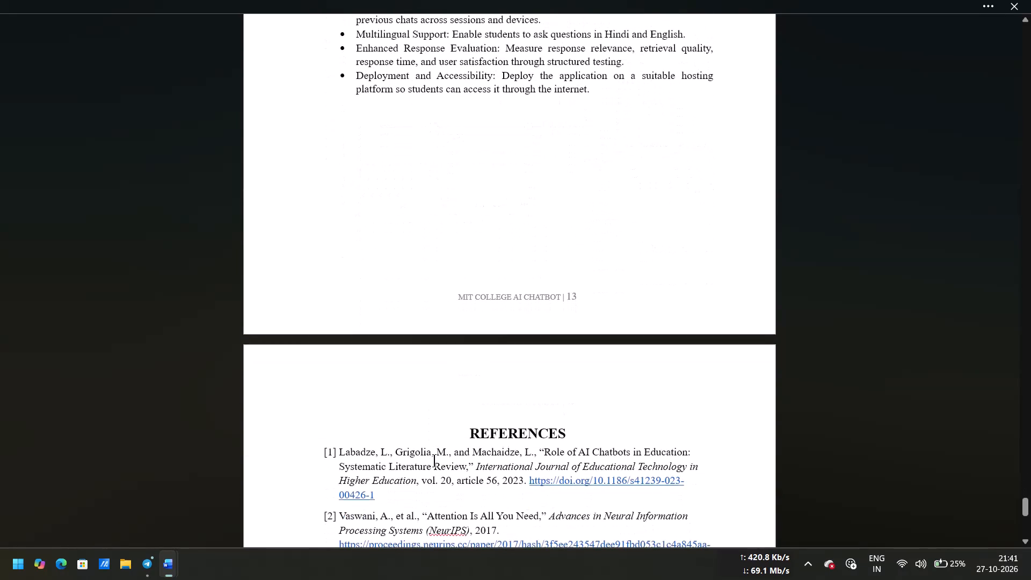
{"action": "scroll", "coordinate": [434, 460], "scroll_direction": "up", "scroll_amount": 1}
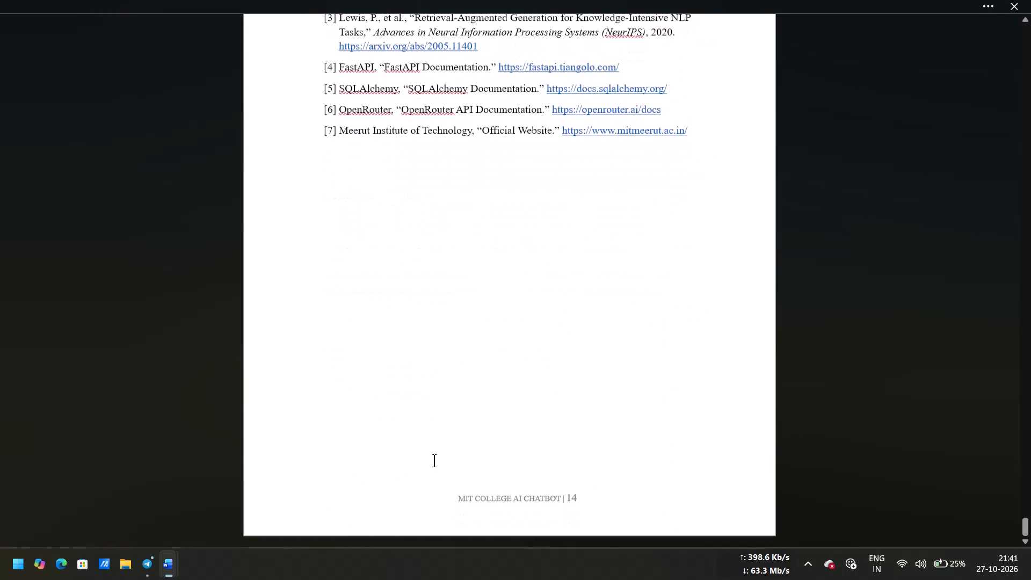
{"action": "scroll", "coordinate": [434, 460], "scroll_direction": "up", "scroll_amount": 3}
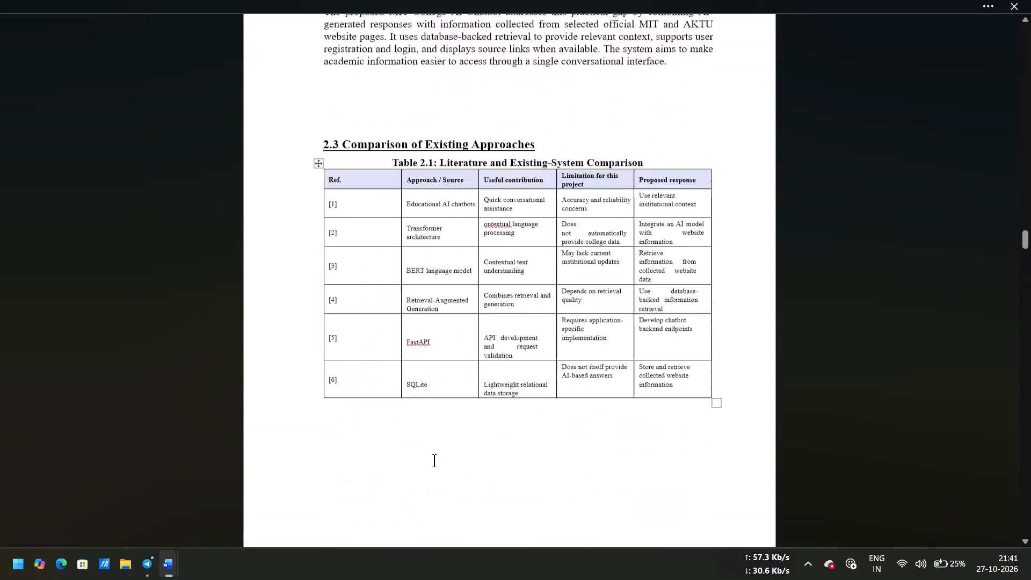
{"action": "scroll", "coordinate": [434, 460], "scroll_direction": "up", "scroll_amount": 2}
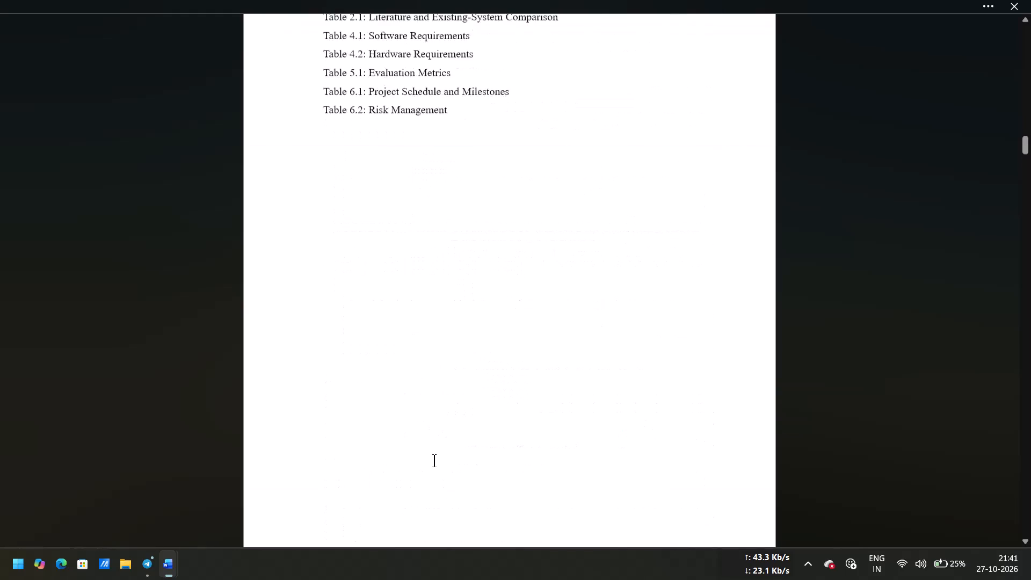
{"action": "scroll", "coordinate": [434, 460], "scroll_direction": "up", "scroll_amount": 2}
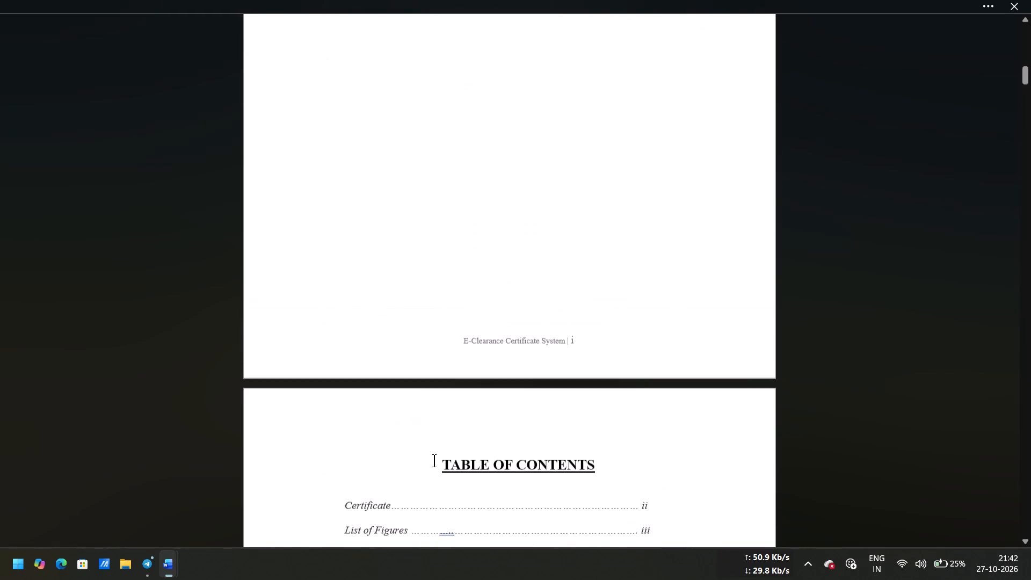
{"action": "scroll", "coordinate": [434, 460], "scroll_direction": "up", "scroll_amount": 2}
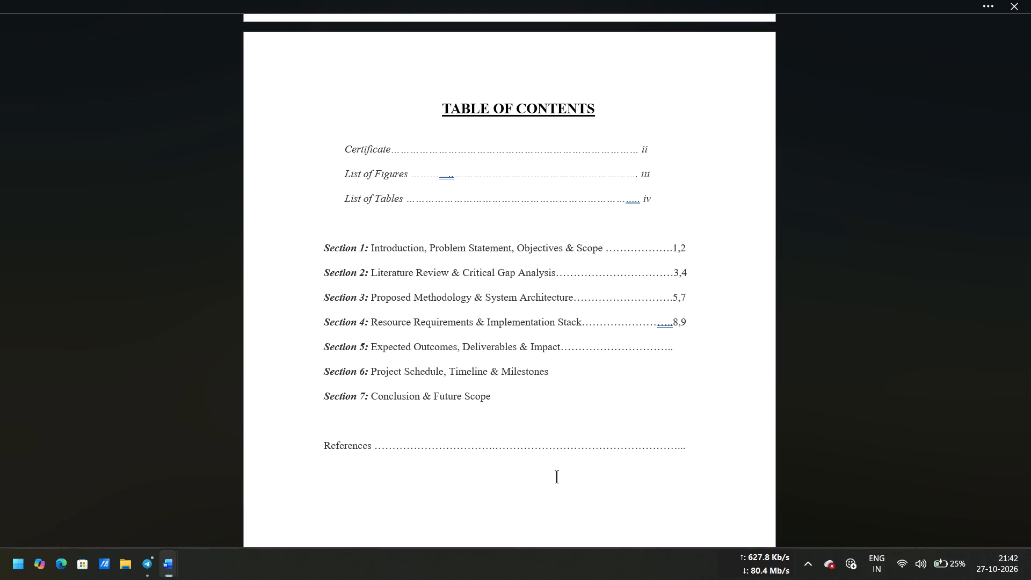
Enter page numbers 10,11 after the dotted leader of the Section 5 entry in the table of contents.
{"action": "type", "text": "10"}
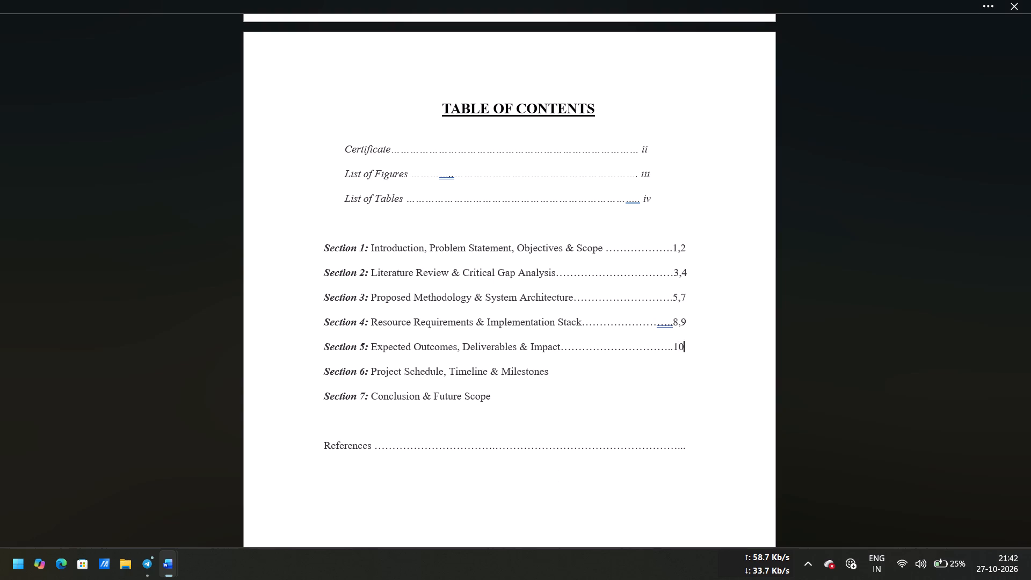
{"action": "key", "text": "comma"}
{"action": "type", "text": "11"}
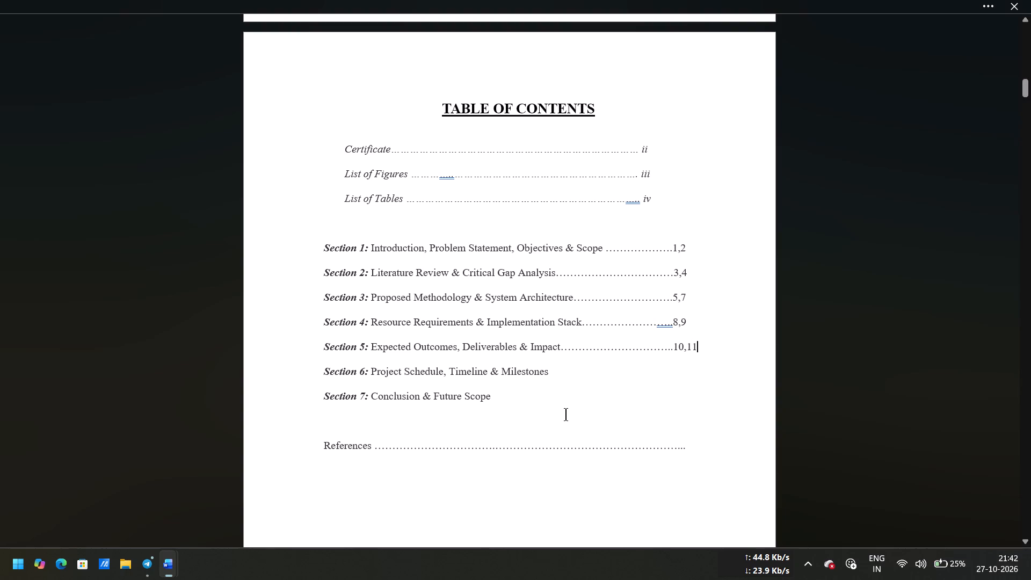
Examine the body pages and footers of Sections 6 and 7 for their page numbers, and return to the Section 6 contents entry.
{"action": "left_click", "coordinate": [553, 376]}
{"action": "scroll", "coordinate": [553, 376], "scroll_direction": "down", "scroll_amount": 11}
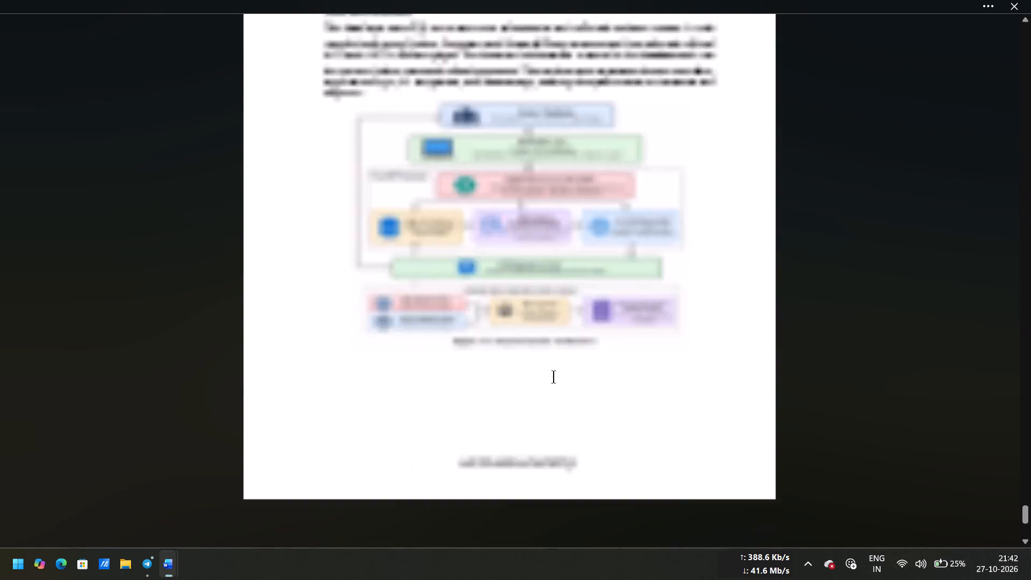
{"action": "scroll", "coordinate": [553, 376], "scroll_direction": "down", "scroll_amount": 1}
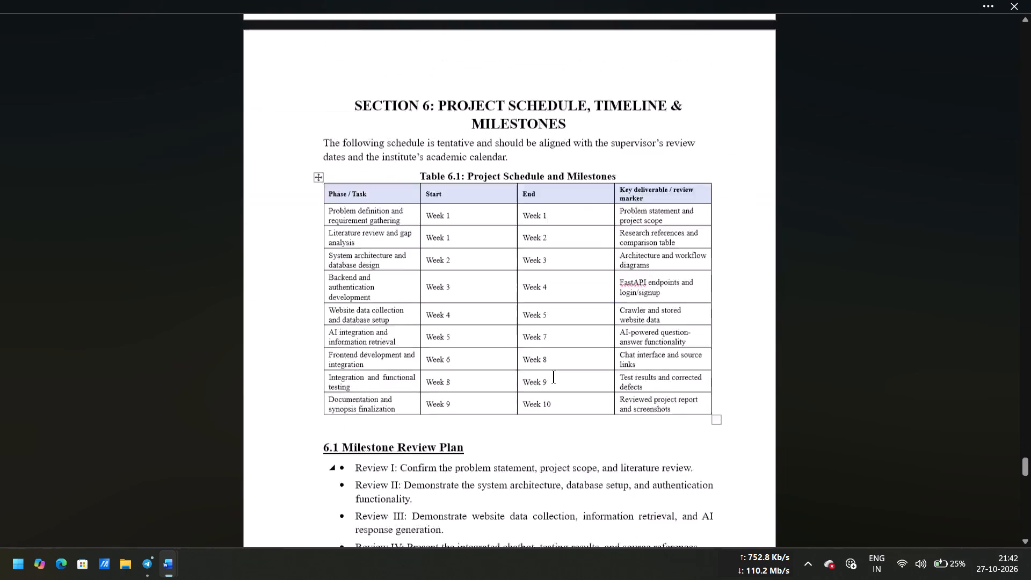
{"action": "scroll", "coordinate": [553, 376], "scroll_direction": "down", "scroll_amount": 2}
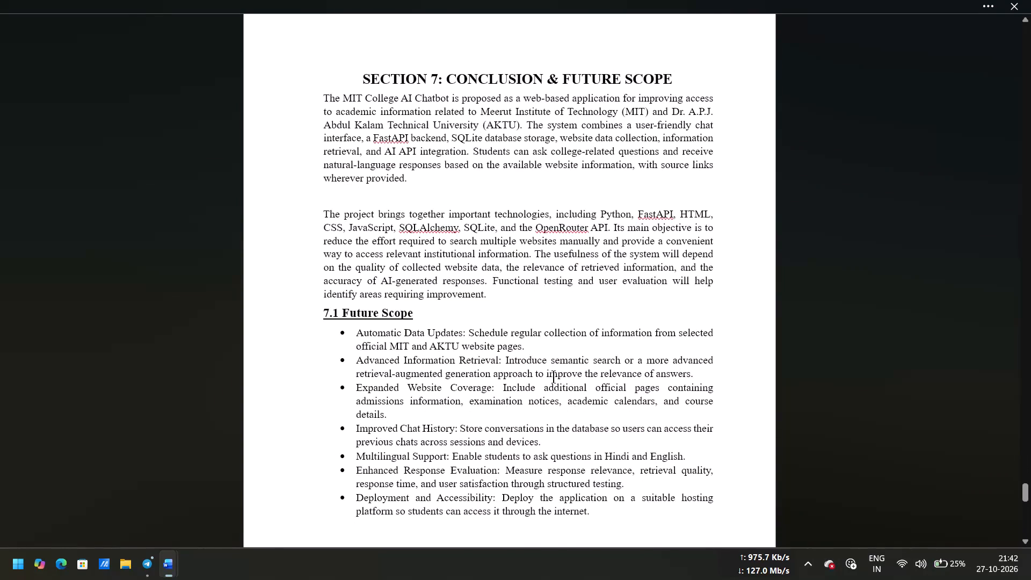
{"action": "scroll", "coordinate": [553, 376], "scroll_direction": "down", "scroll_amount": 1}
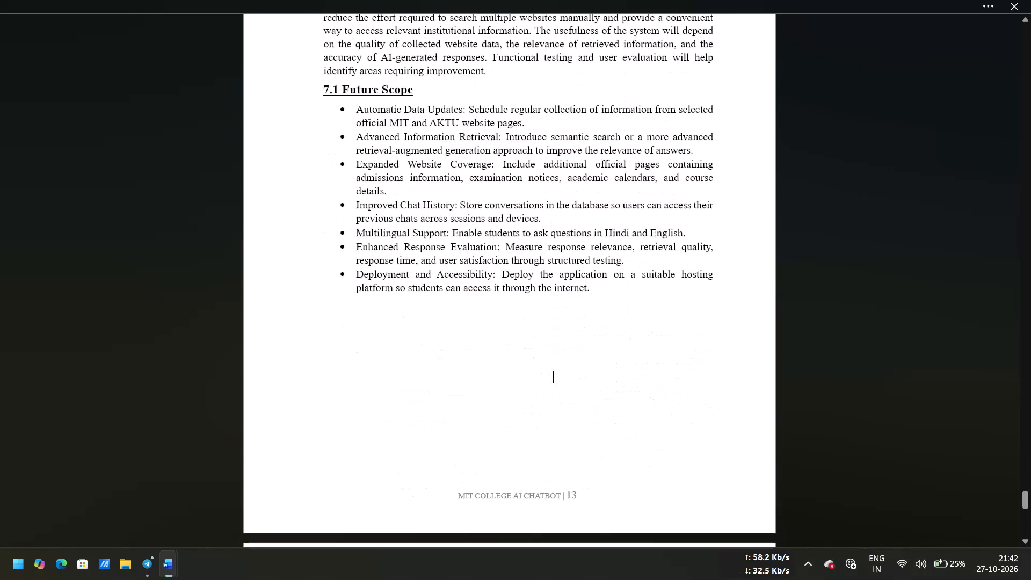
{"action": "scroll", "coordinate": [553, 376], "scroll_direction": "down", "scroll_amount": 2}
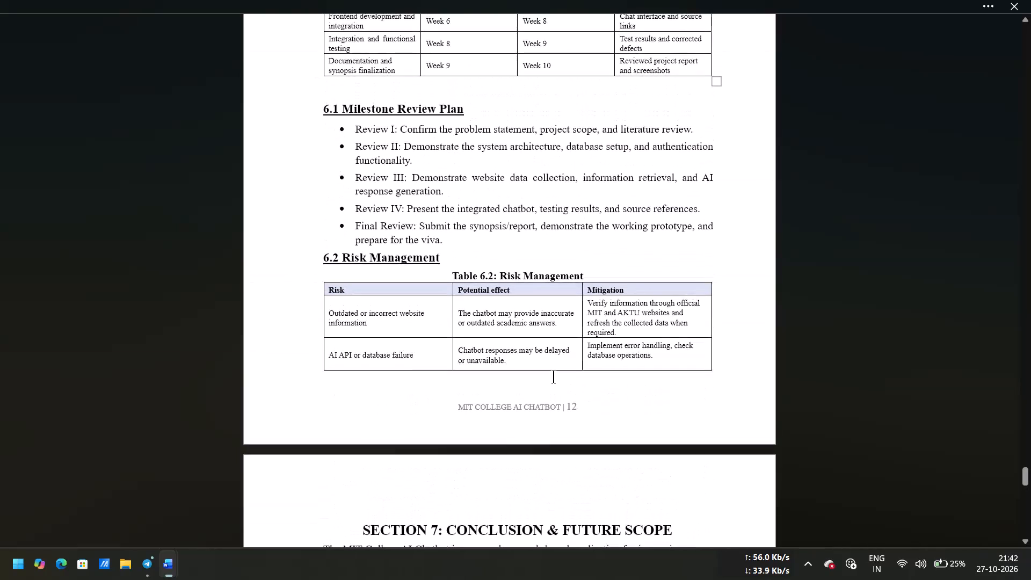
{"action": "scroll", "coordinate": [553, 376], "scroll_direction": "up", "scroll_amount": 1}
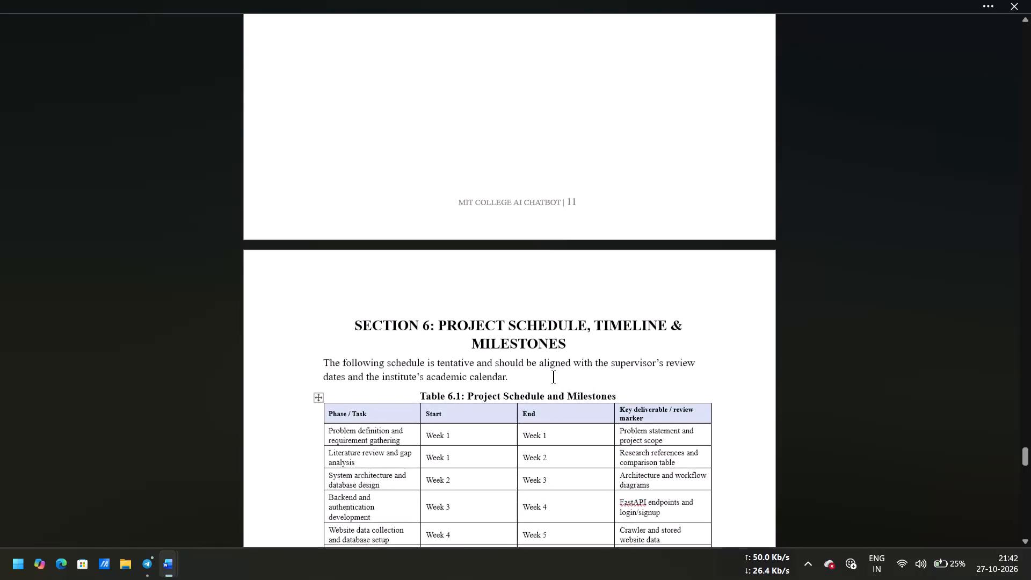
{"action": "scroll", "coordinate": [553, 376], "scroll_direction": "up", "scroll_amount": 2}
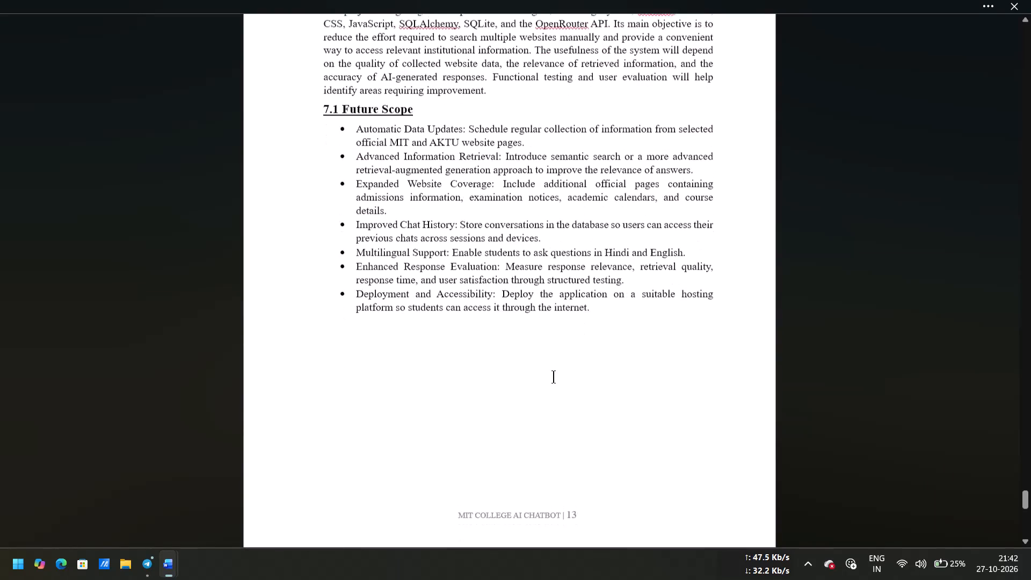
{"action": "scroll", "coordinate": [553, 376], "scroll_direction": "up", "scroll_amount": 3}
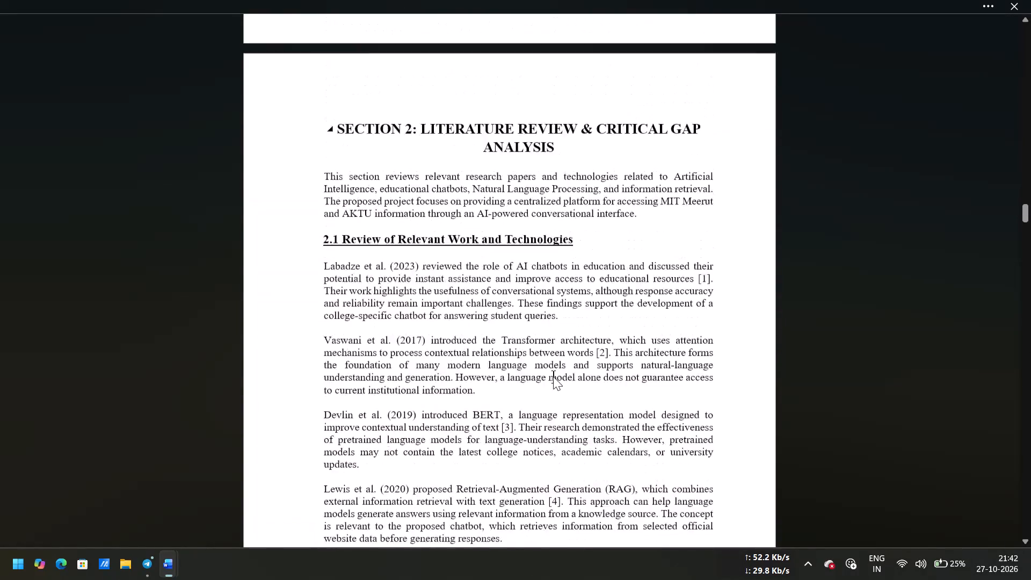
{"action": "scroll", "coordinate": [553, 376], "scroll_direction": "up", "scroll_amount": 3}
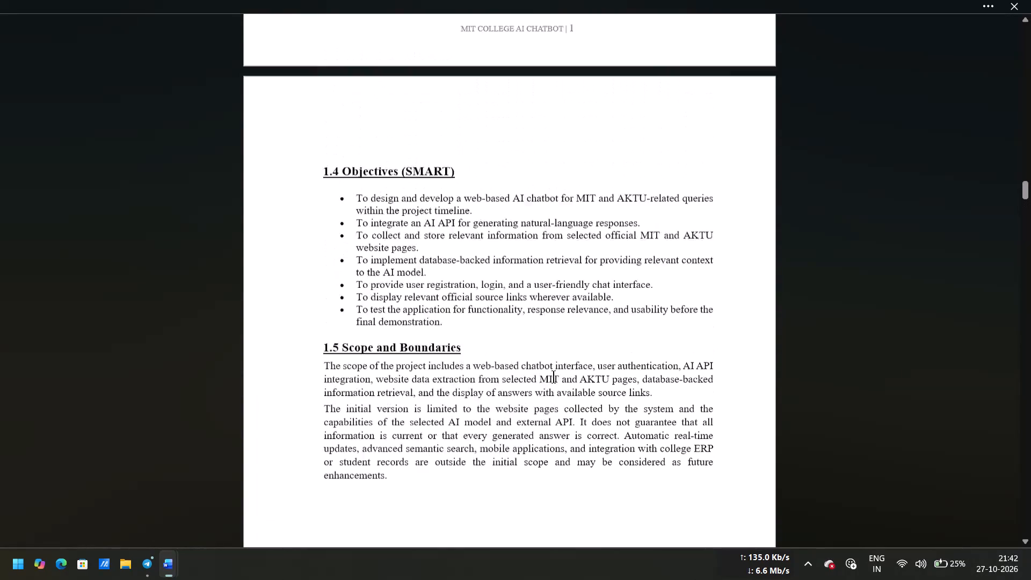
{"action": "scroll", "coordinate": [553, 376], "scroll_direction": "up", "scroll_amount": 2}
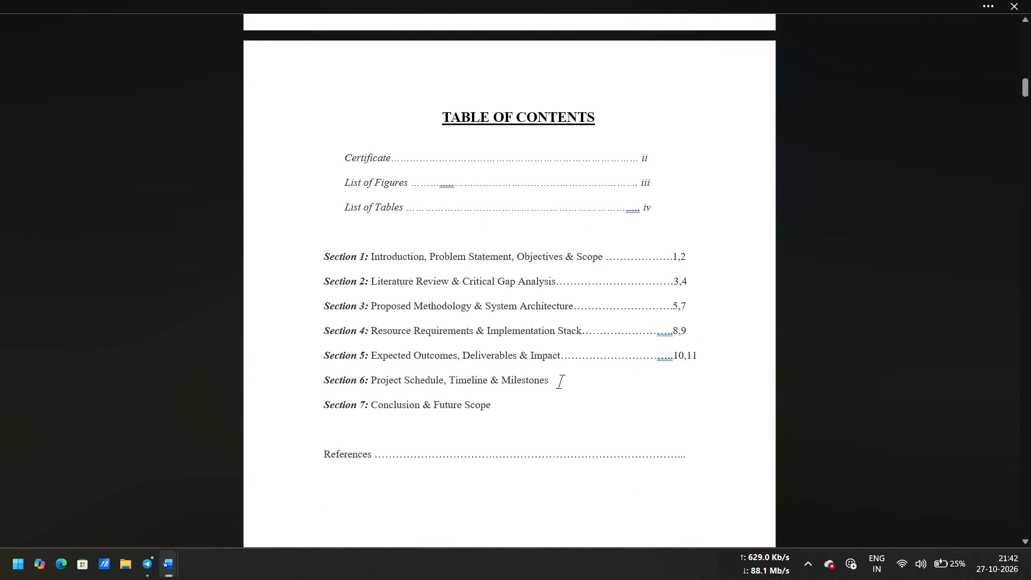
Complete the Section 6 entry with a dotted leader ending level with the leaders above, followed by page number 12.
{"action": "key", "text": "period"}
{"action": "key", "text": "period"}
{"action": "key", "text": "period"}
{"action": "key", "text": "period"}
{"action": "key", "text": "period"}
{"action": "key", "text": "period"}
{"action": "key", "text": "period"}
{"action": "key", "text": "period"}
{"action": "key", "text": "period"}
{"action": "key", "text": "period"}
{"action": "key", "text": "period"}
{"action": "key", "text": "period"}
{"action": "key", "text": "period"}
{"action": "key", "text": "period"}
{"action": "key", "text": "period"}
{"action": "key", "text": "period"}
{"action": "key", "text": "period"}
{"action": "key", "text": "period"}
{"action": "key", "text": "period"}
{"action": "key", "text": "period"}
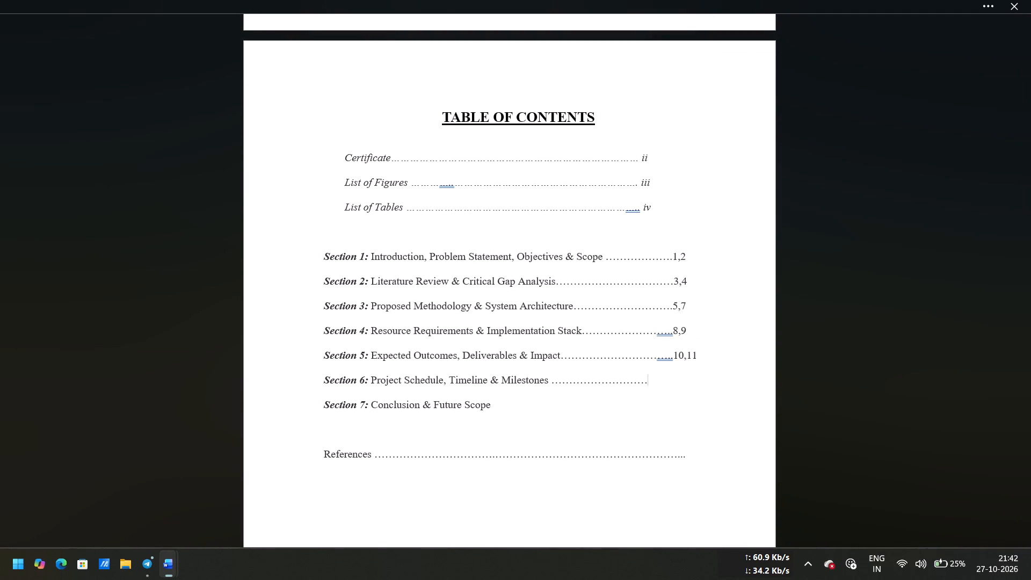
{"action": "type", "text": "......."}
{"action": "type", "text": "12"}
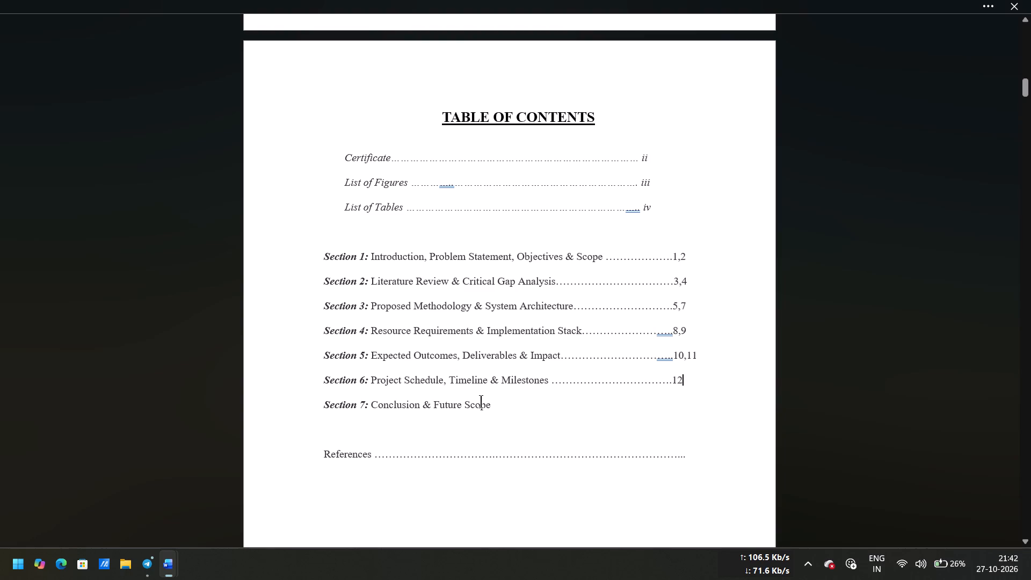
Complete the Section 7 entry with a dotted leader directly after its title, ending level with those above, and page number 13.
{"action": "left_click", "coordinate": [496, 409]}
{"action": "key", "text": "BackSpace"}
{"action": "key", "text": "period"}
{"action": "key", "text": "period"}
{"action": "key", "text": "period"}
{"action": "key", "text": "period"}
{"action": "key", "text": "period"}
{"action": "key", "text": "period"}
{"action": "key", "text": "period"}
{"action": "key", "text": "period"}
{"action": "key", "text": "period"}
{"action": "key", "text": "period"}
{"action": "key", "text": "period"}
{"action": "key", "text": "period"}
{"action": "key", "text": "period"}
{"action": "key", "text": "period"}
{"action": "key", "text": "period"}
{"action": "key", "text": "period"}
{"action": "key", "text": "period"}
{"action": "key", "text": "period"}
{"action": "key", "text": "period"}
{"action": "key", "text": "period"}
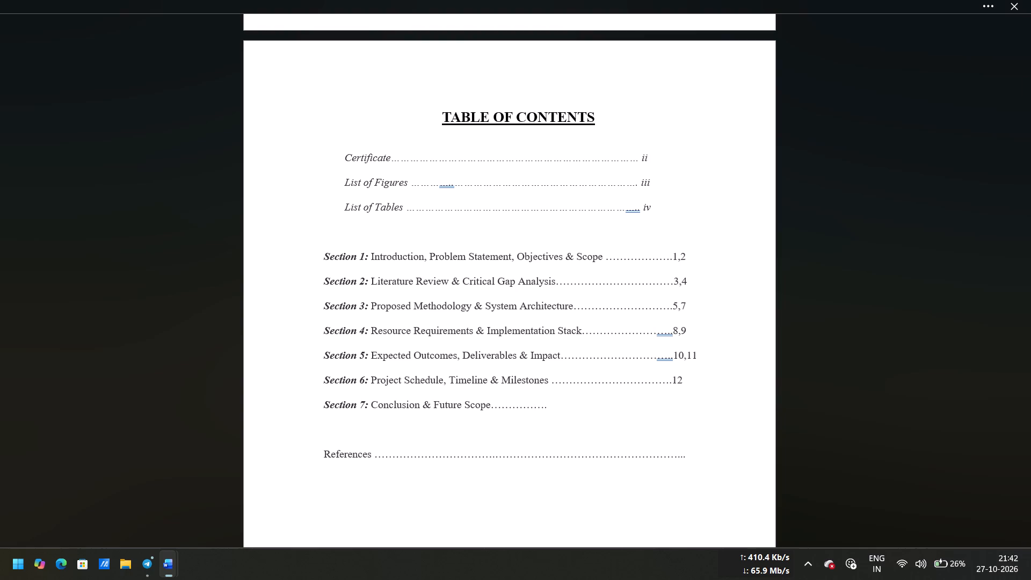
{"action": "type", "text": "....."}
{"action": "key", "text": "1"}
{"action": "key", "text": "3"}
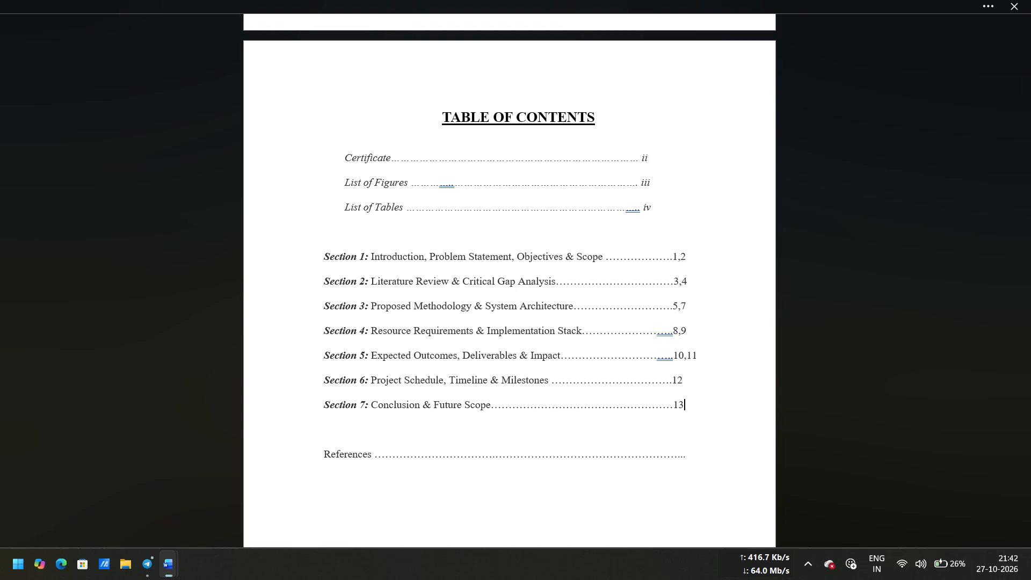
Shorten the end of the References entry's dotted leader by three dots and add page number 14 after it.
{"action": "left_click", "coordinate": [695, 460]}
{"action": "key", "text": "BackSpace"}
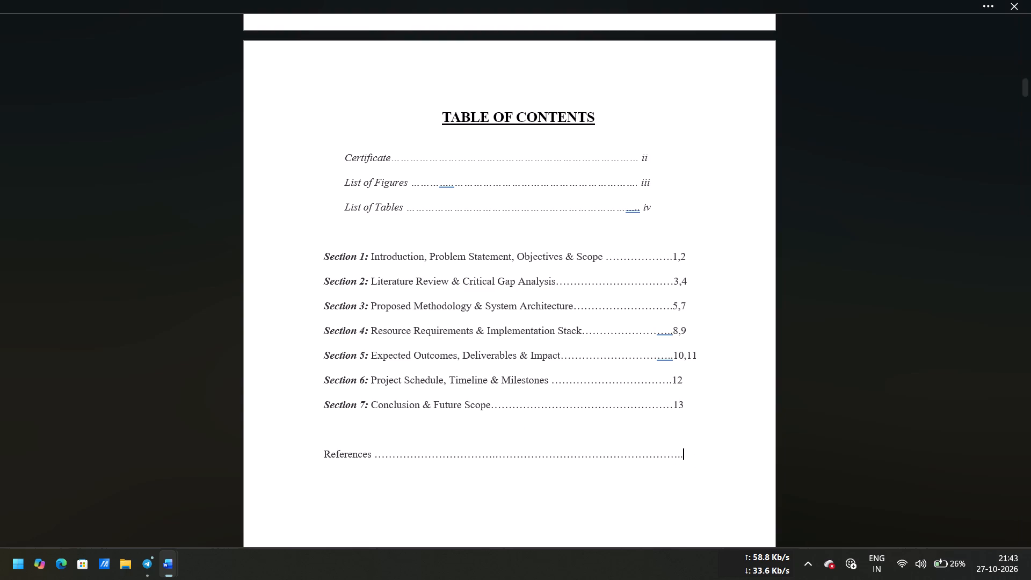
{"action": "key", "text": "BackSpace"}
{"action": "key", "text": "BackSpace"}
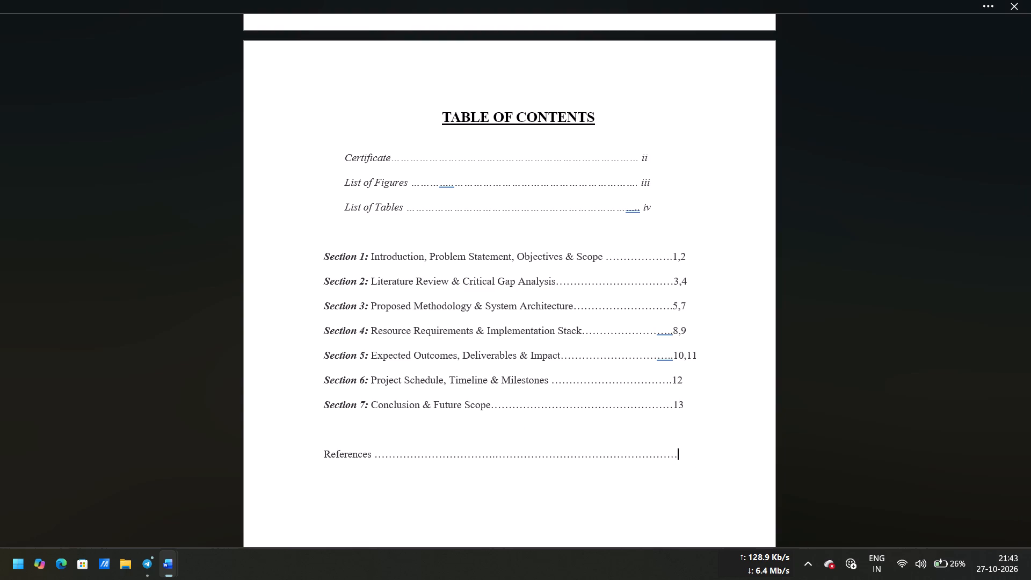
{"action": "type", "text": "14"}
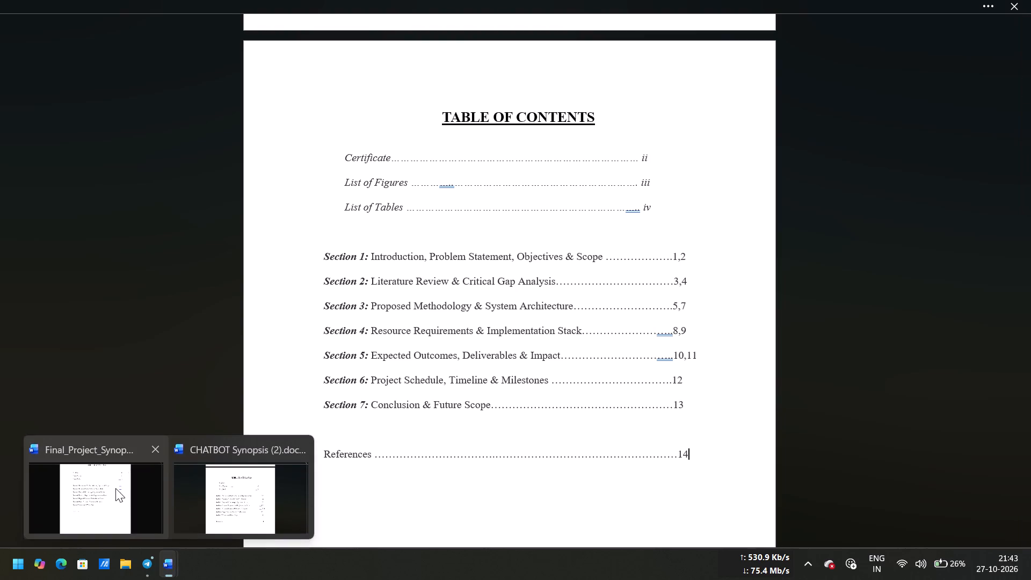
Remove the indent from the Certificate, List of Figures and List of Tables entries so they align with the section entries.
{"action": "left_click", "coordinate": [205, 488]}
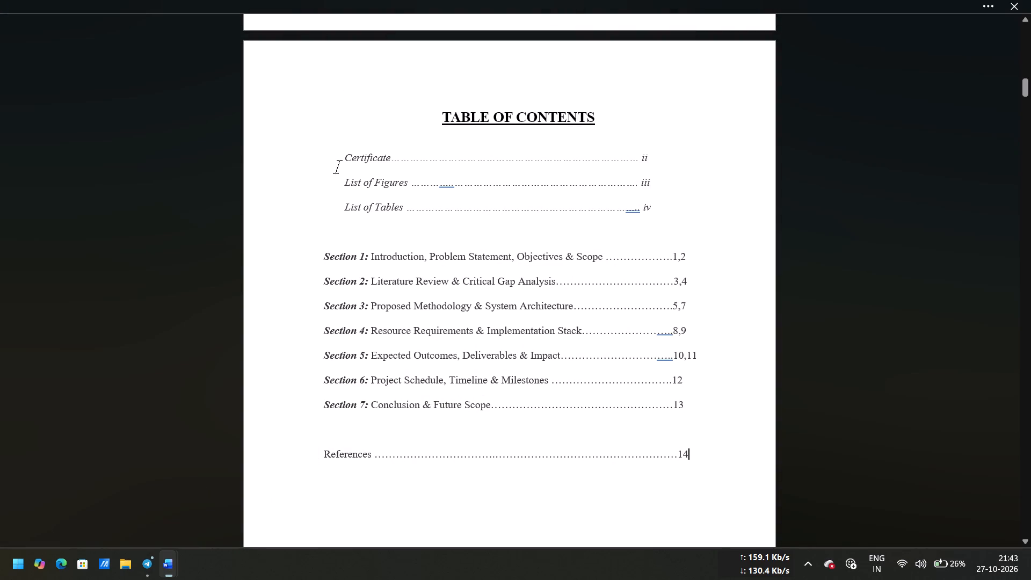
{"action": "left_click", "coordinate": [342, 158]}
{"action": "key", "text": "BackSpace"}
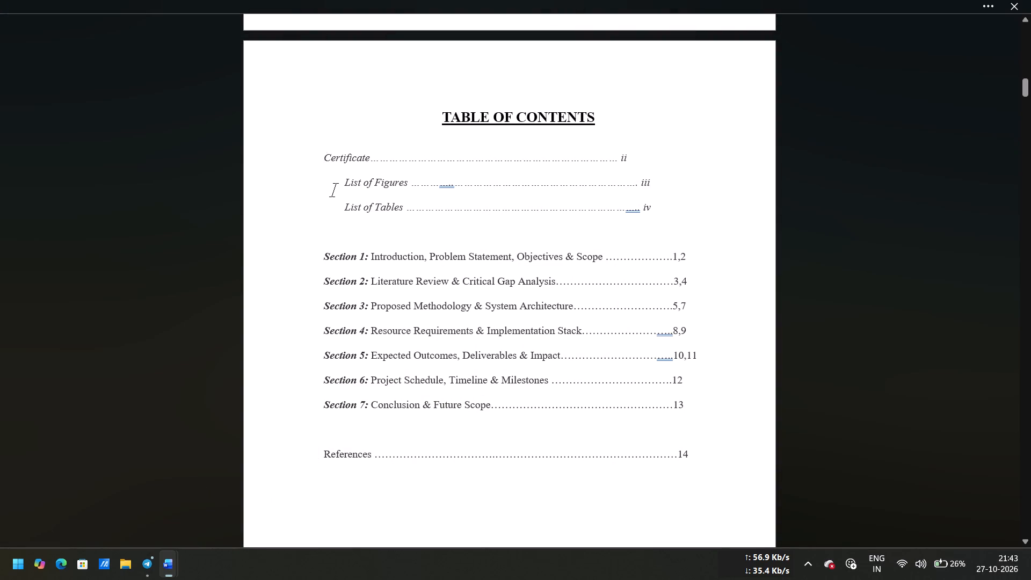
{"action": "left_click", "coordinate": [345, 182]}
{"action": "key", "text": "BackSpace"}
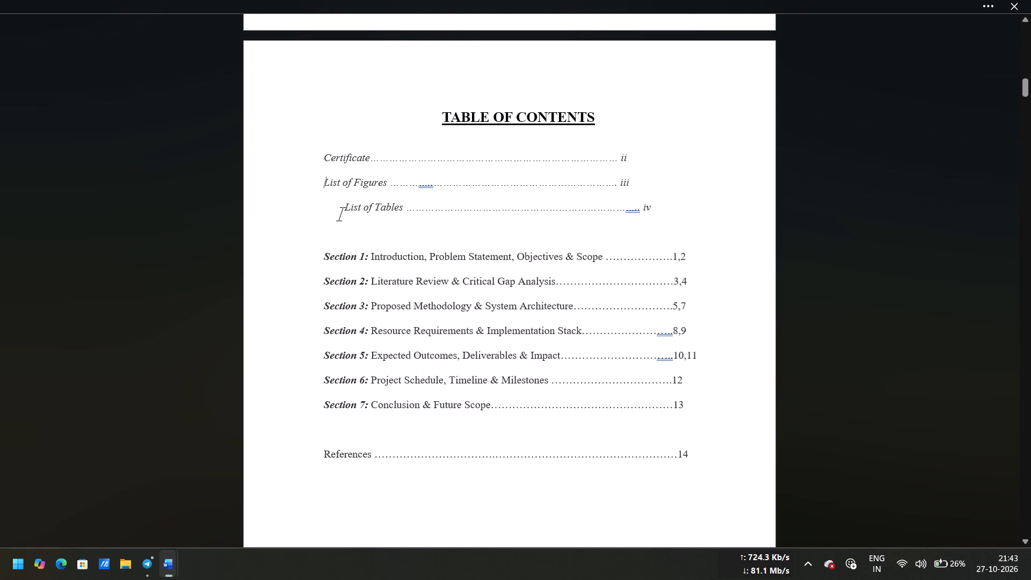
{"action": "left_click", "coordinate": [340, 214]}
{"action": "key", "text": "BackSpace"}
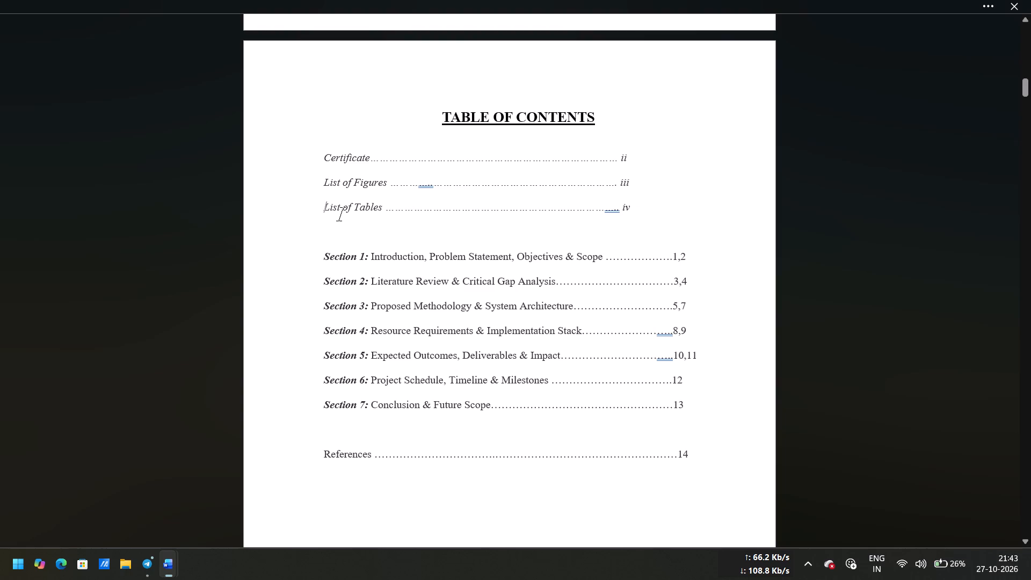
Remove the italic formatting from the Certificate, List of Figures and List of Tables entries, including their leaders and page numbers.
{"action": "left_click_drag", "start_coordinate": [324, 156], "coordinate": [394, 177]}
{"action": "left_click_drag", "start_coordinate": [394, 177], "coordinate": [651, 220]}
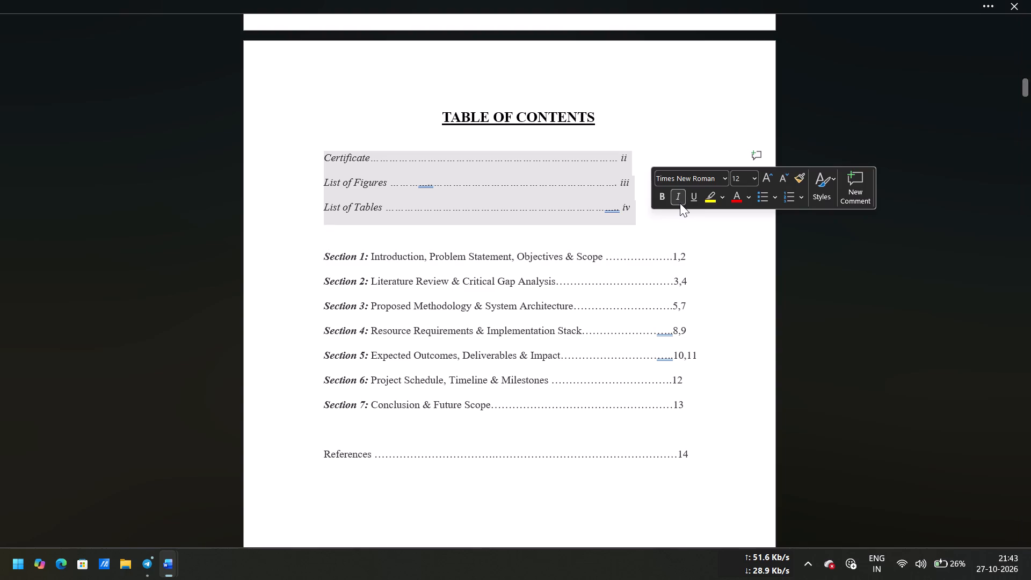
{"action": "left_click", "coordinate": [678, 201]}
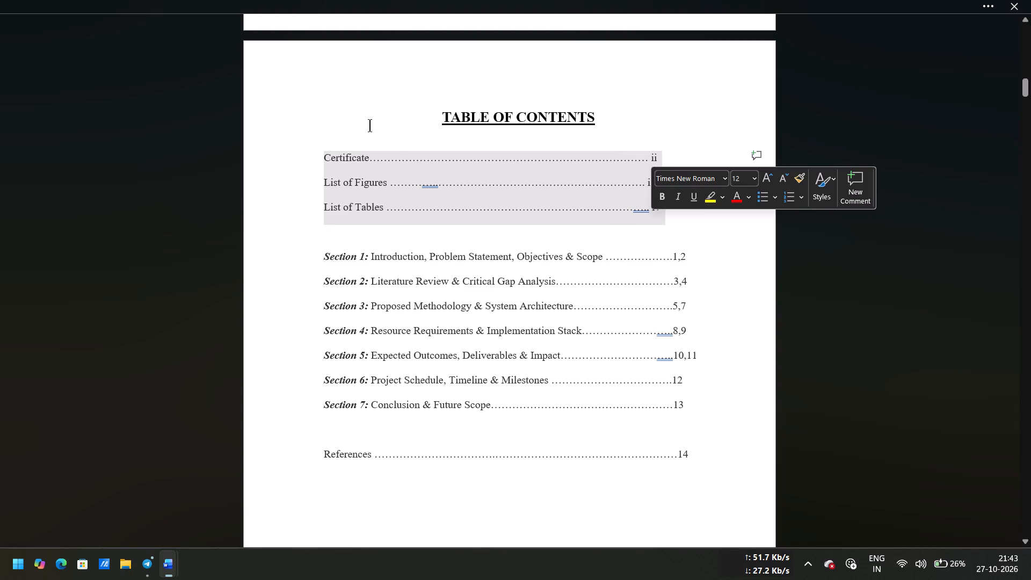
{"action": "left_click", "coordinate": [367, 123]}
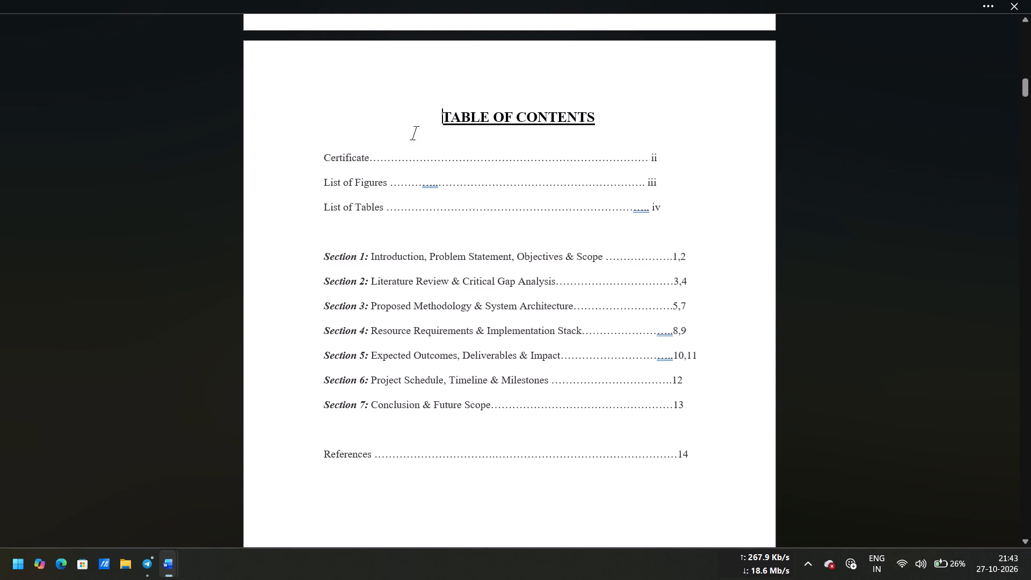
{"action": "left_click", "coordinate": [543, 161]}
{"action": "type", "text": "...."}
{"action": "key", "text": "period"}
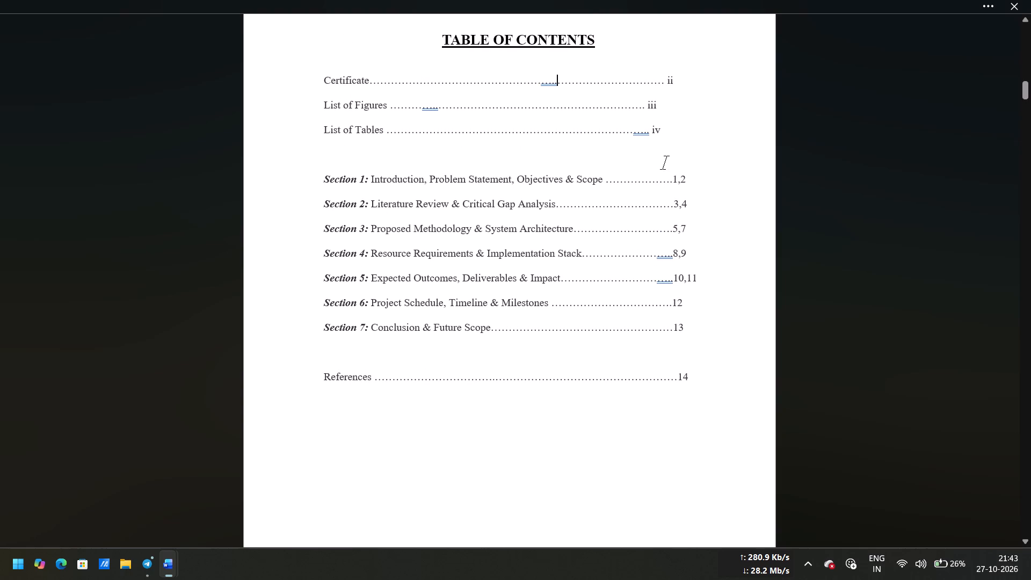
{"action": "left_click", "coordinate": [648, 86]}
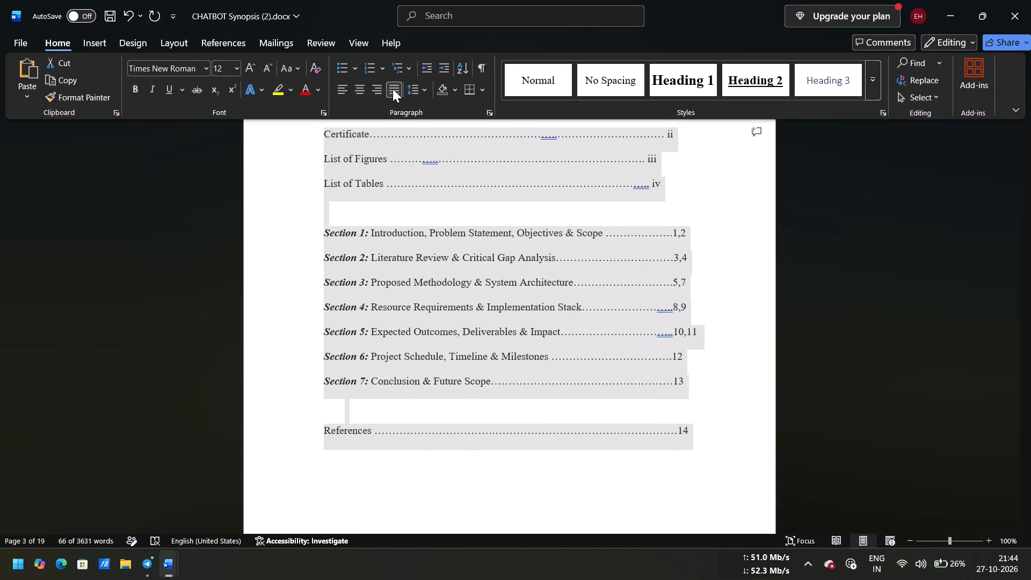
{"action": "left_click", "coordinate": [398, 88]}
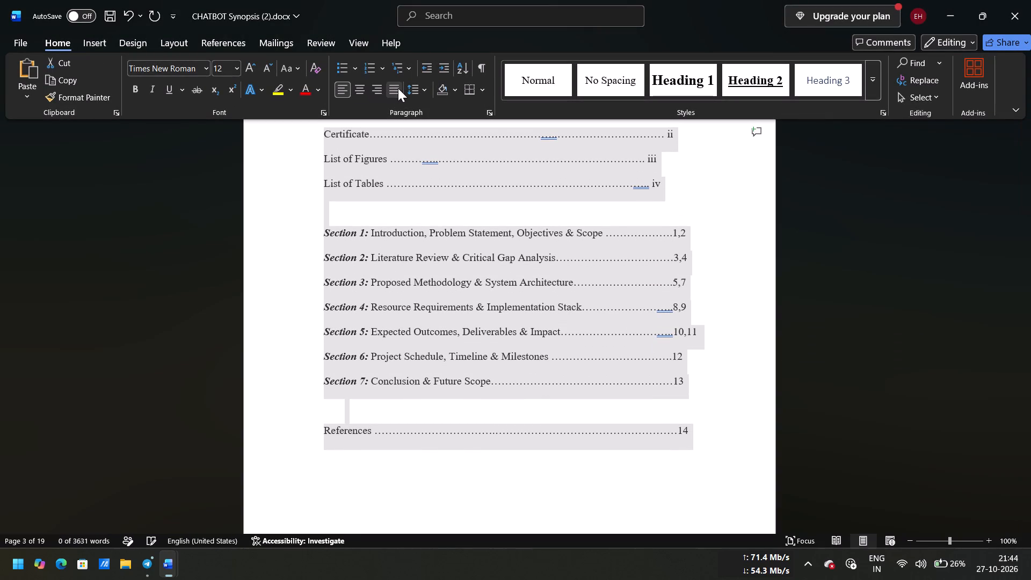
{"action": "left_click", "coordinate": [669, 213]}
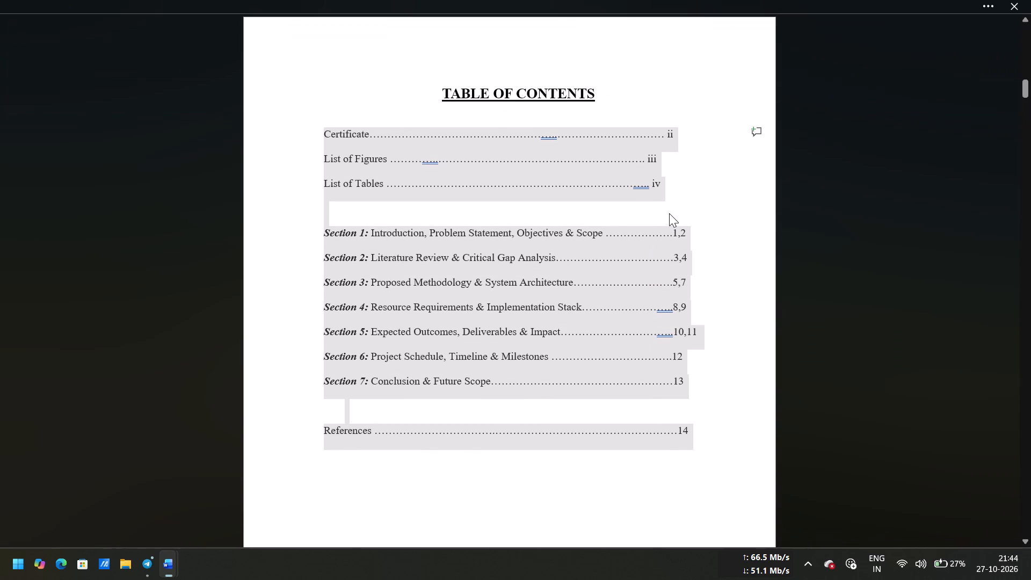
Lengthen the dotted leaders of the List of Figures and List of Tables entries by five dots each.
{"action": "left_click", "coordinate": [600, 170]}
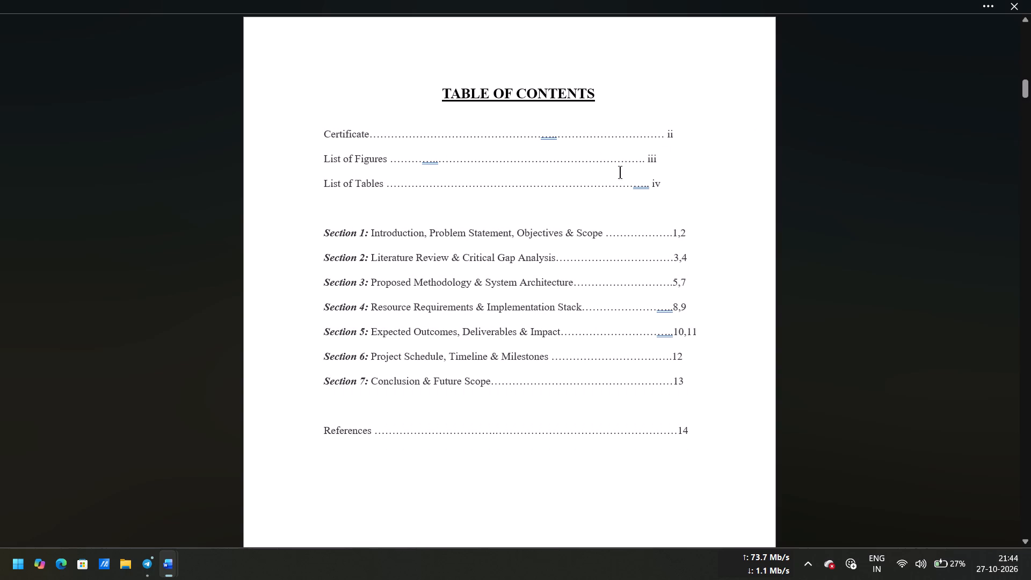
{"action": "left_click", "coordinate": [628, 166]}
{"action": "type", "text": "....."}
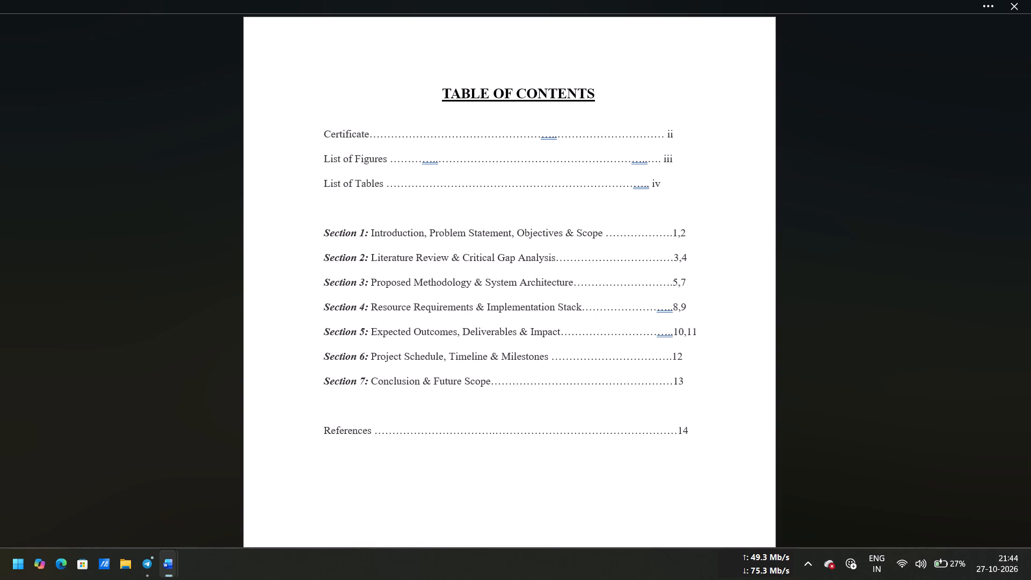
{"action": "left_click", "coordinate": [627, 185]}
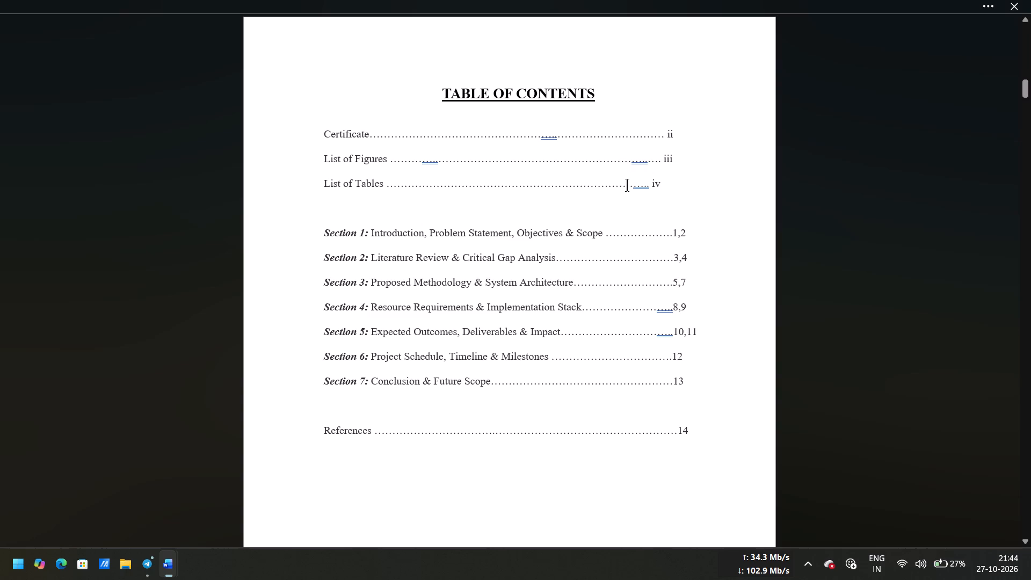
{"action": "type", "text": "..."}
{"action": "key", "text": "period"}
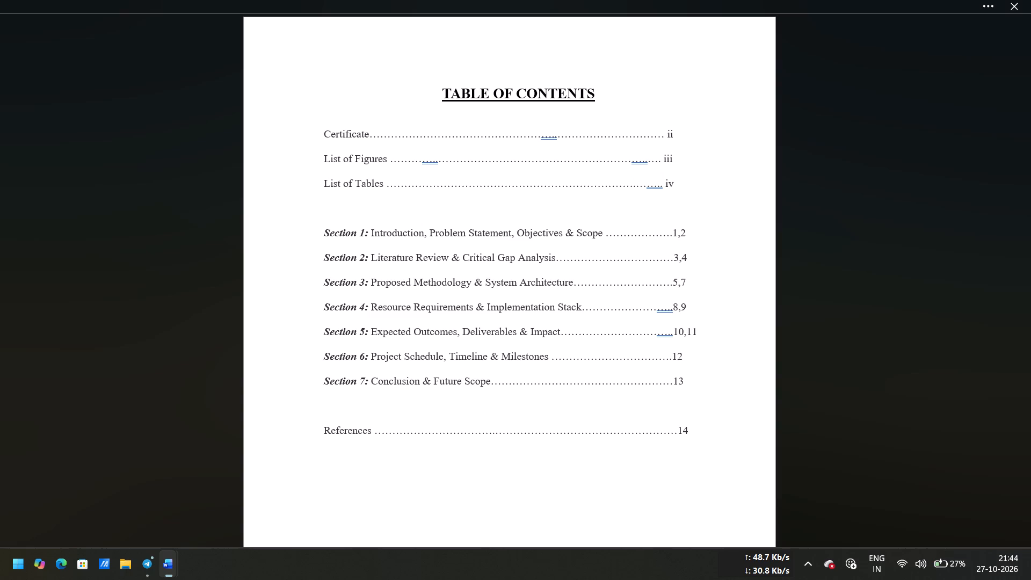
{"action": "key", "text": "period"}
Add one more dot to the List of Figures entry's leader to bring its page number closer in line with its neighbours.
{"action": "scroll", "coordinate": [627, 185], "scroll_direction": "down", "scroll_amount": 1}
{"action": "scroll", "coordinate": [627, 185], "scroll_direction": "up", "scroll_amount": 1}
{"action": "scroll", "coordinate": [627, 185], "scroll_direction": "down", "scroll_amount": 1}
{"action": "scroll", "coordinate": [627, 185], "scroll_direction": "up", "scroll_amount": 1}
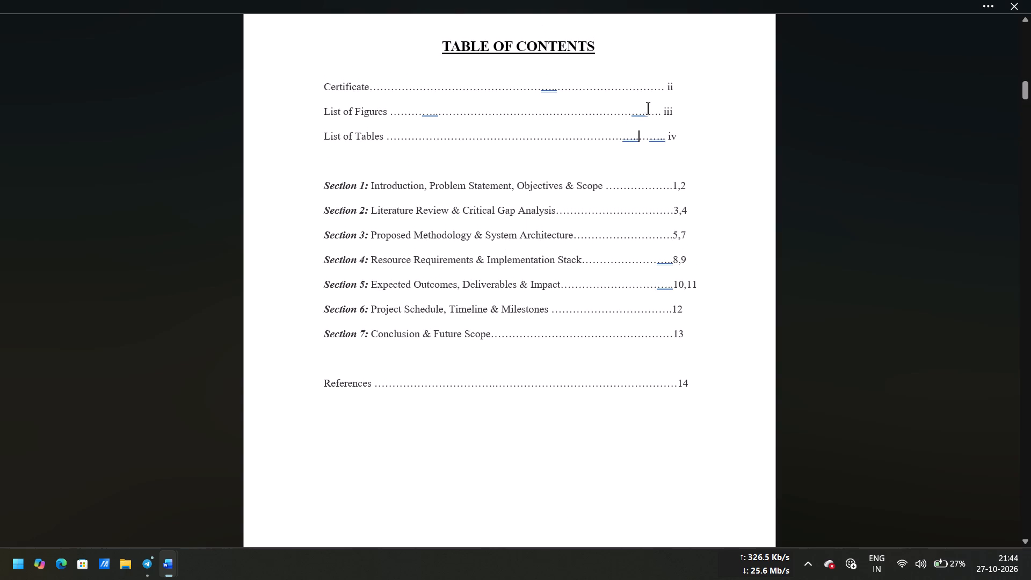
{"action": "left_click", "coordinate": [642, 119]}
{"action": "key", "text": "period"}
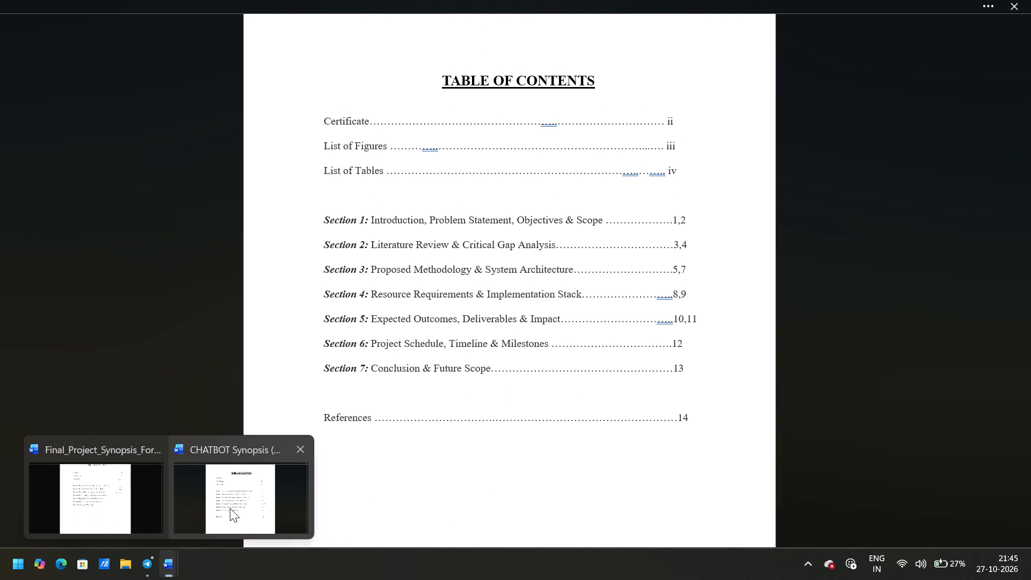
Switch to the Final_Project_Synopsis format document and examine its required synopsis order, certificate template and table of contents layout.
{"action": "left_click", "coordinate": [119, 507]}
{"action": "scroll", "coordinate": [342, 371], "scroll_direction": "up", "scroll_amount": 1}
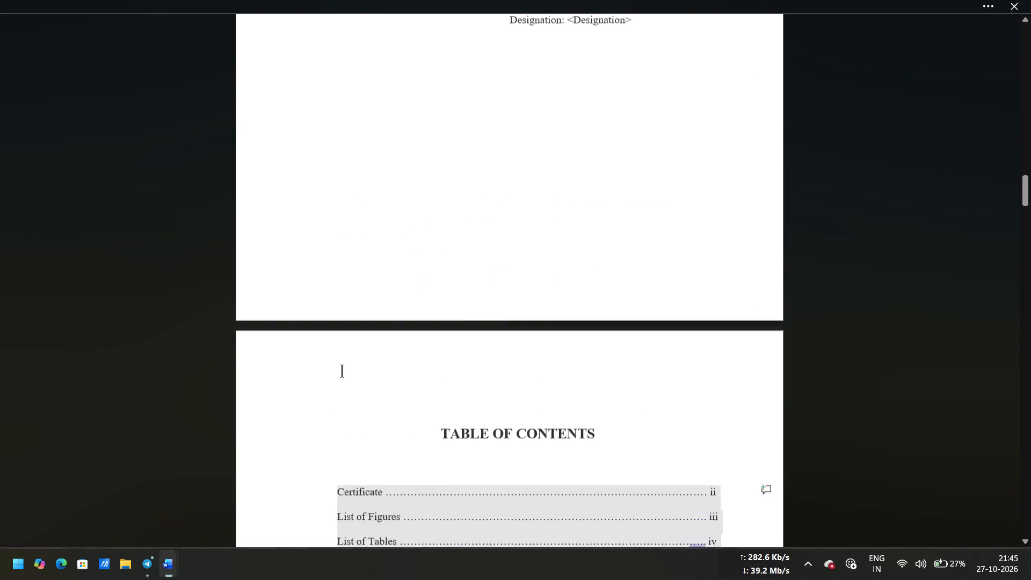
{"action": "scroll", "coordinate": [342, 371], "scroll_direction": "up", "scroll_amount": 3}
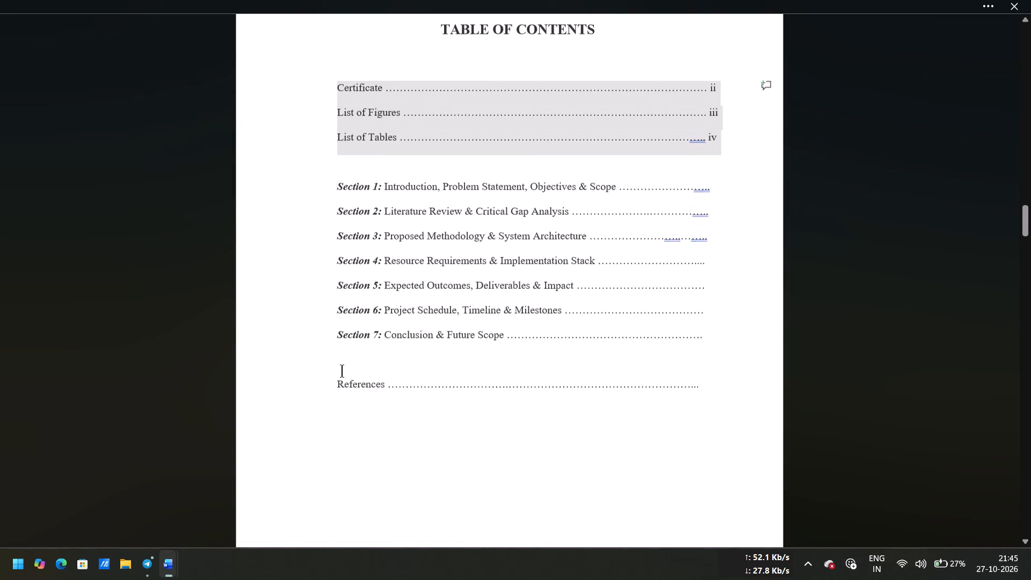
{"action": "scroll", "coordinate": [342, 371], "scroll_direction": "up", "scroll_amount": 2}
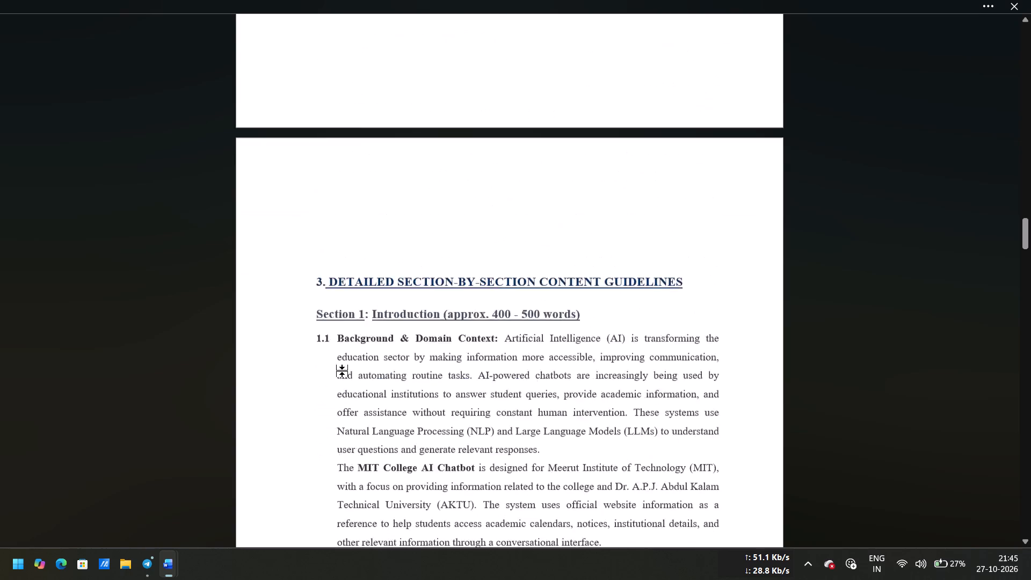
{"action": "scroll", "coordinate": [342, 371], "scroll_direction": "up", "scroll_amount": 1}
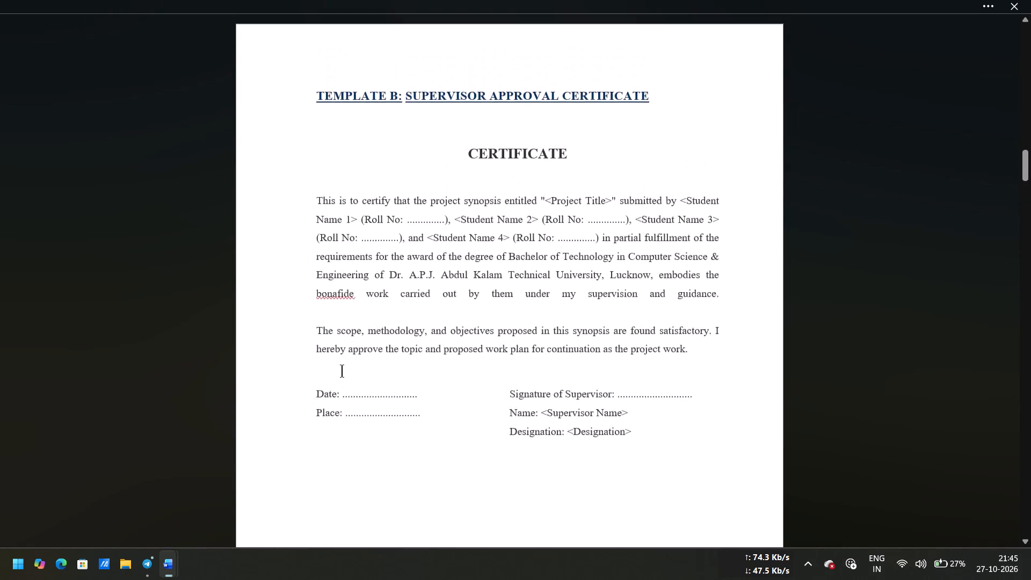
{"action": "scroll", "coordinate": [342, 371], "scroll_direction": "up", "scroll_amount": 1}
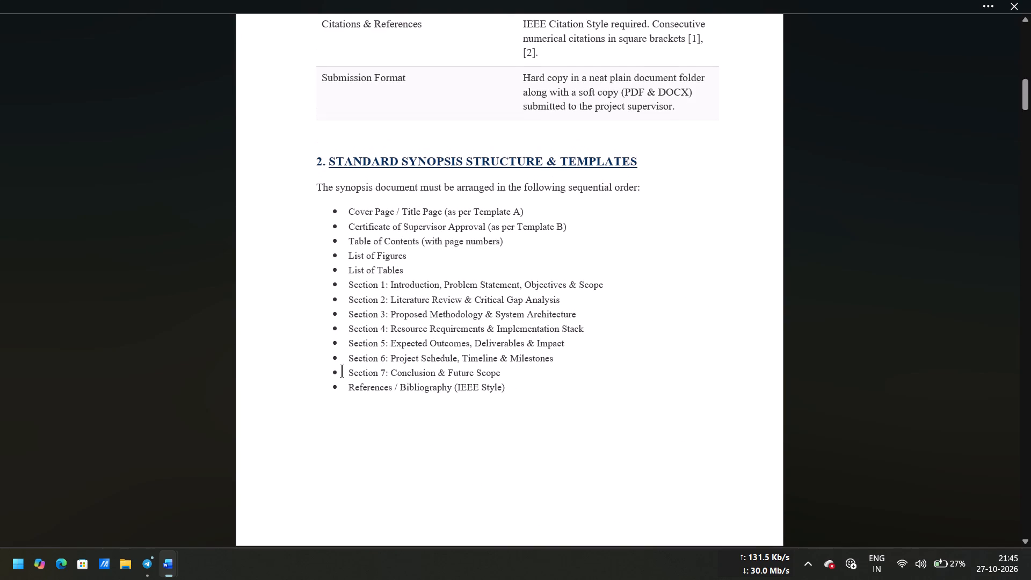
{"action": "scroll", "coordinate": [342, 371], "scroll_direction": "up", "scroll_amount": 2}
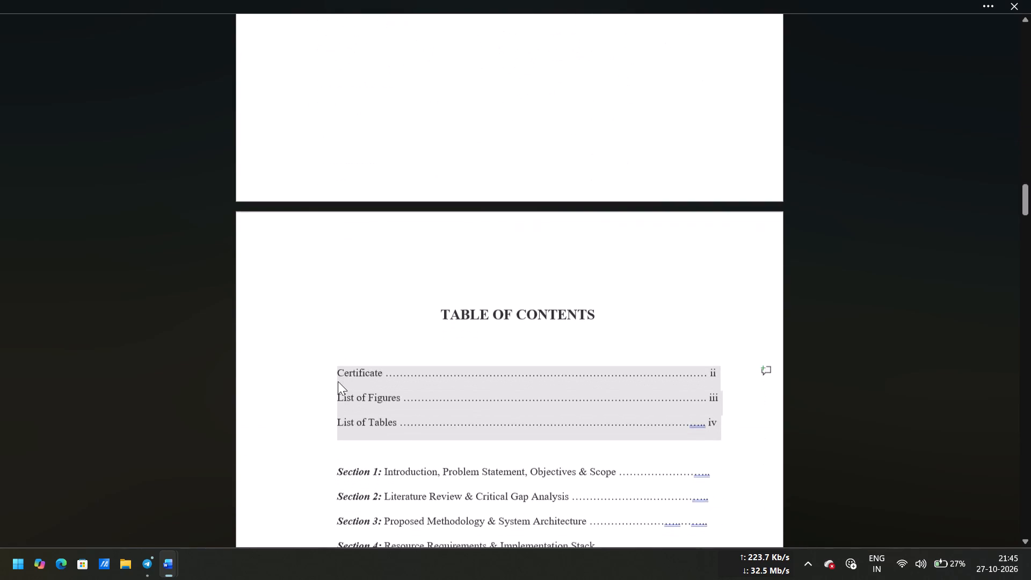
{"action": "scroll", "coordinate": [338, 381], "scroll_direction": "up", "scroll_amount": 1}
{"action": "left_click_drag", "start_coordinate": [342, 397], "coordinate": [354, 403]}
{"action": "scroll", "coordinate": [354, 403], "scroll_direction": "up", "scroll_amount": 2}
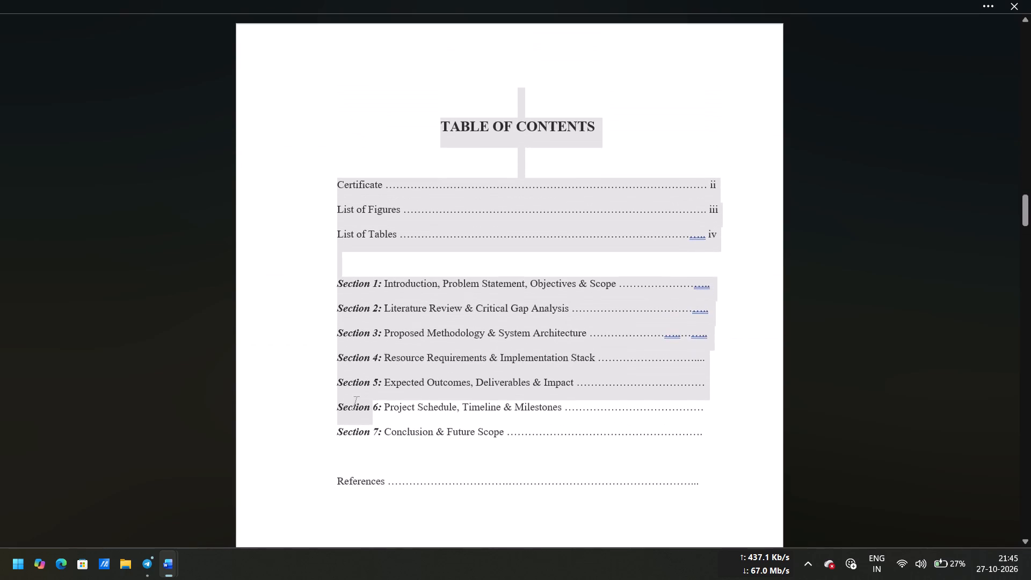
{"action": "left_click_drag", "start_coordinate": [354, 403], "coordinate": [355, 404]}
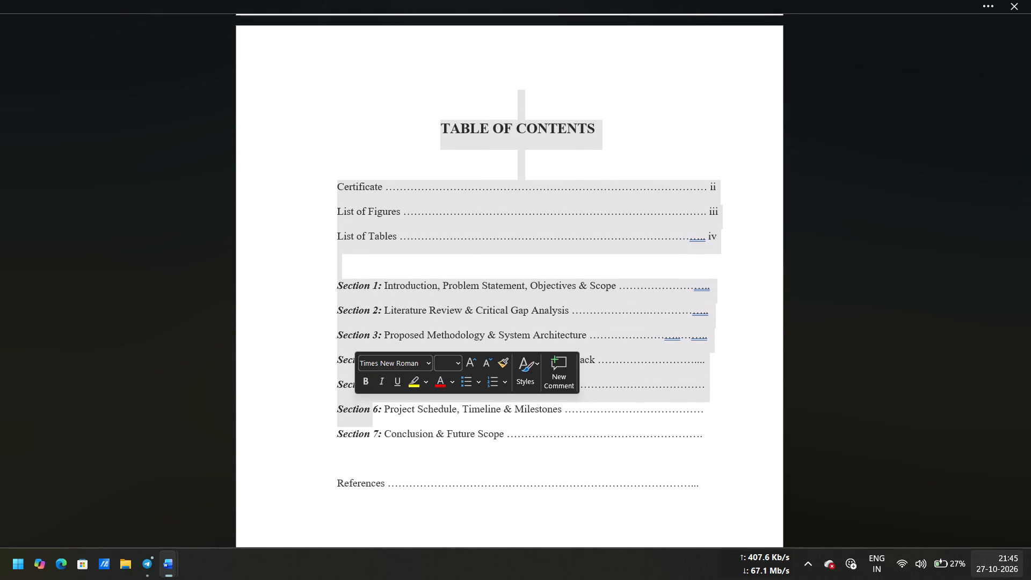
{"action": "left_click", "coordinate": [760, 378]}
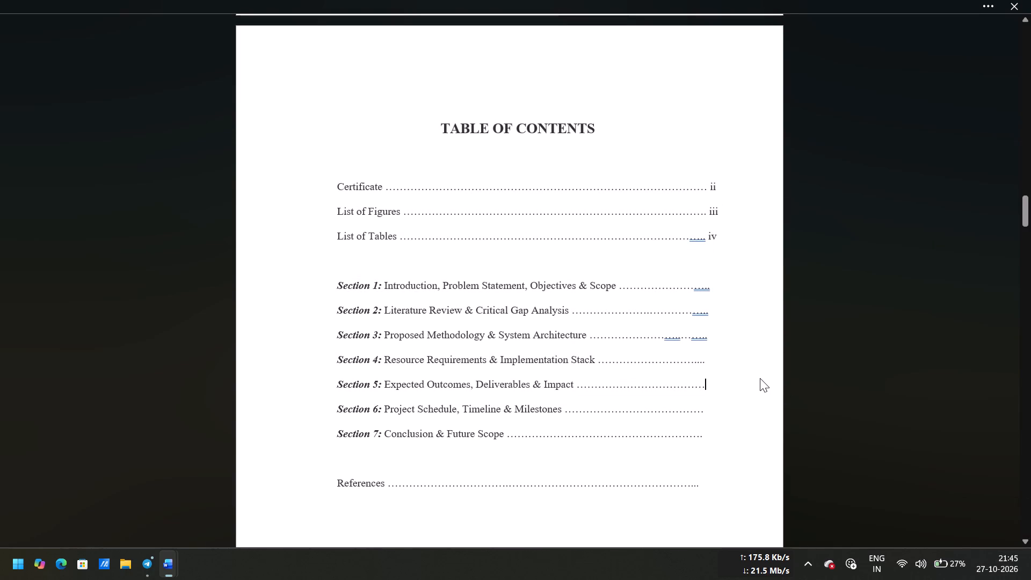
{"action": "scroll", "coordinate": [760, 378], "scroll_direction": "left", "scroll_amount": 1}
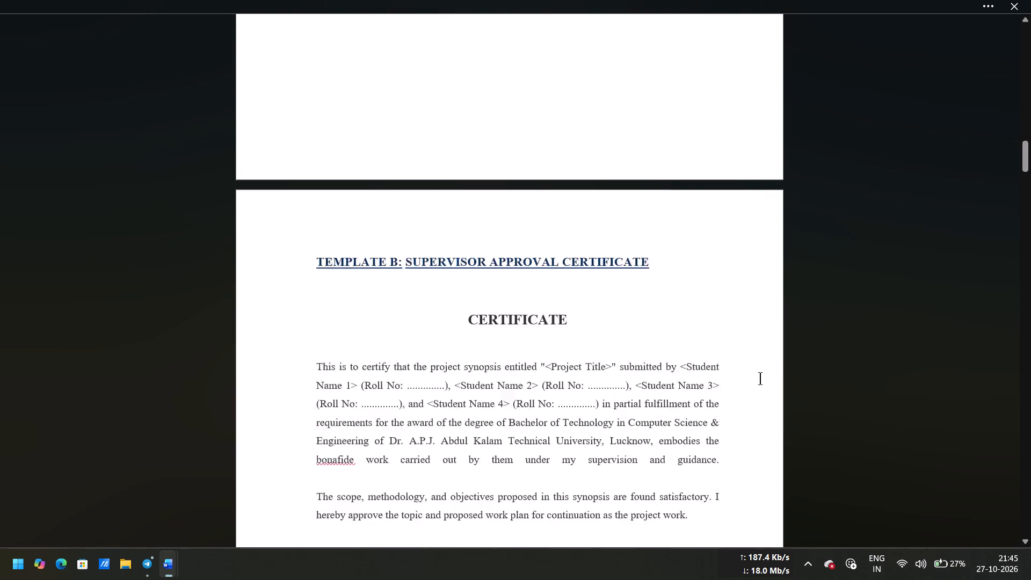
{"action": "scroll", "coordinate": [760, 378], "scroll_direction": "left", "scroll_amount": 3}
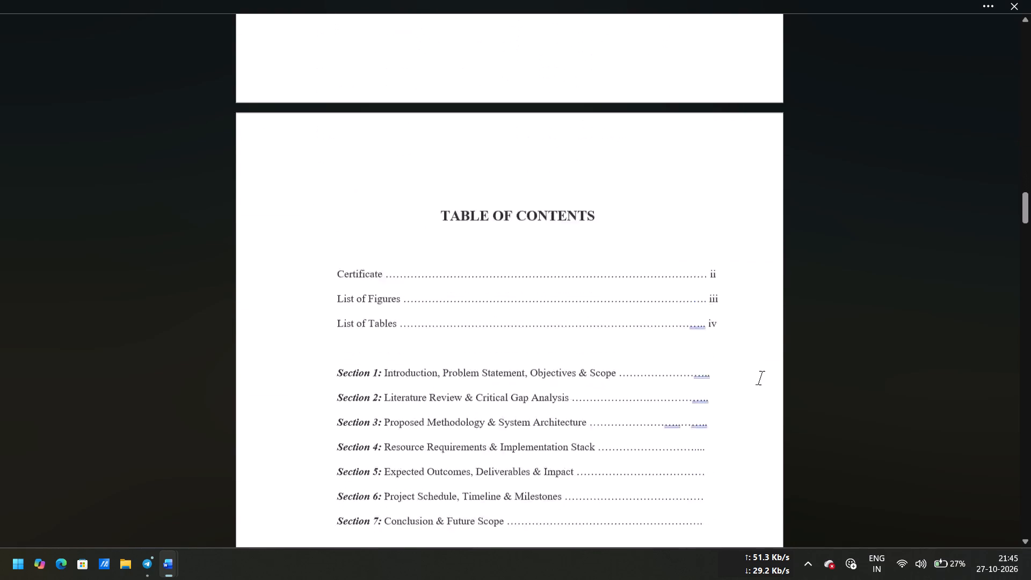
{"action": "scroll", "coordinate": [760, 378], "scroll_direction": "left", "scroll_amount": 1}
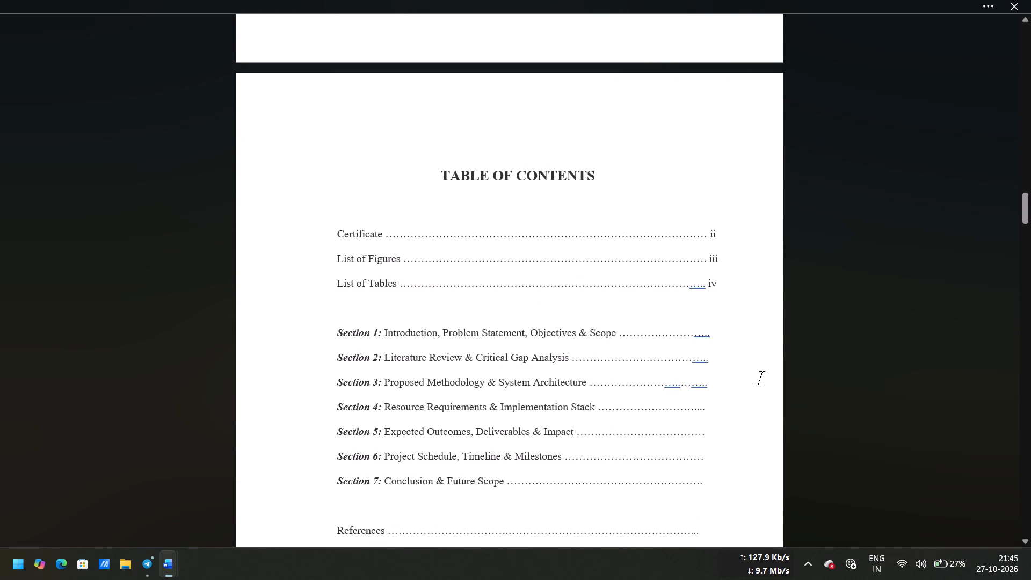
{"action": "scroll", "coordinate": [760, 378], "scroll_direction": "down", "scroll_amount": 1}
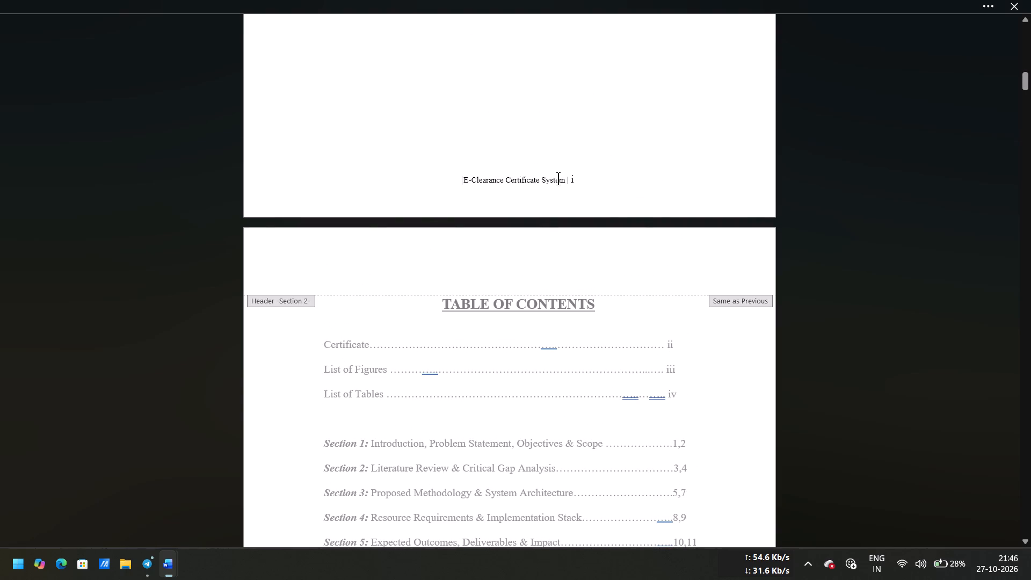
{"action": "left_click", "coordinate": [569, 178]}
{"action": "key", "text": "BackSpace"}
{"action": "key", "text": "BackSpace"}
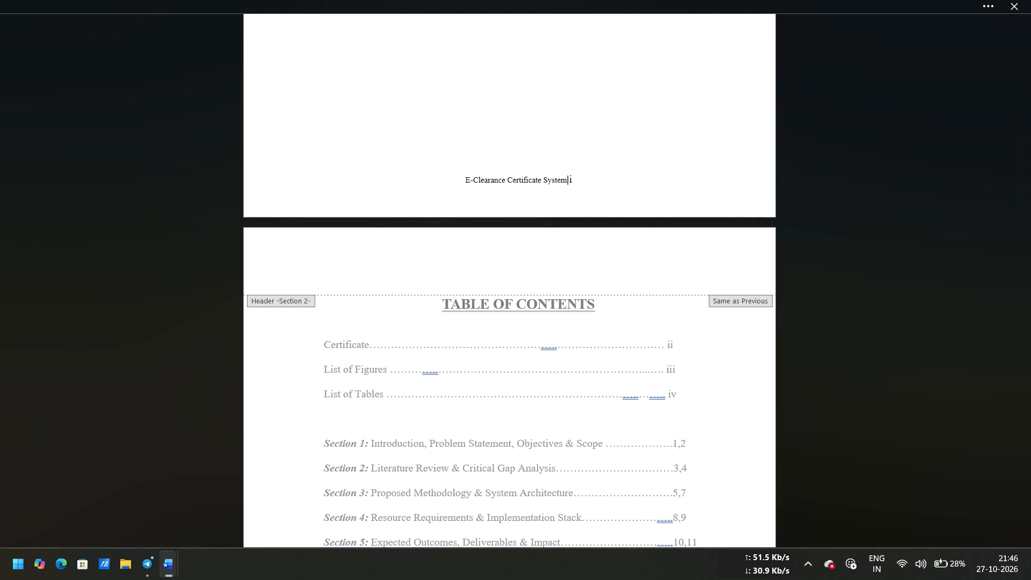
{"action": "key", "text": "BackSpace"}
{"action": "key", "text": "BackSpace"}
{"action": "key", "text": "BackSpace"}
{"action": "key", "text": "BackSpace"}
{"action": "key", "text": "BackSpace"}
{"action": "key", "text": "BackSpace"}
{"action": "key", "text": "BackSpace"}
{"action": "key", "text": "BackSpace"}
{"action": "key", "text": "BackSpace"}
{"action": "key", "text": "BackSpace"}
{"action": "key", "text": "BackSpace"}
{"action": "key", "text": "BackSpace"}
{"action": "key", "text": "BackSpace"}
{"action": "key", "text": "BackSpace"}
{"action": "key", "text": "BackSpace"}
{"action": "key", "text": "BackSpace"}
{"action": "key", "text": "BackSpace"}
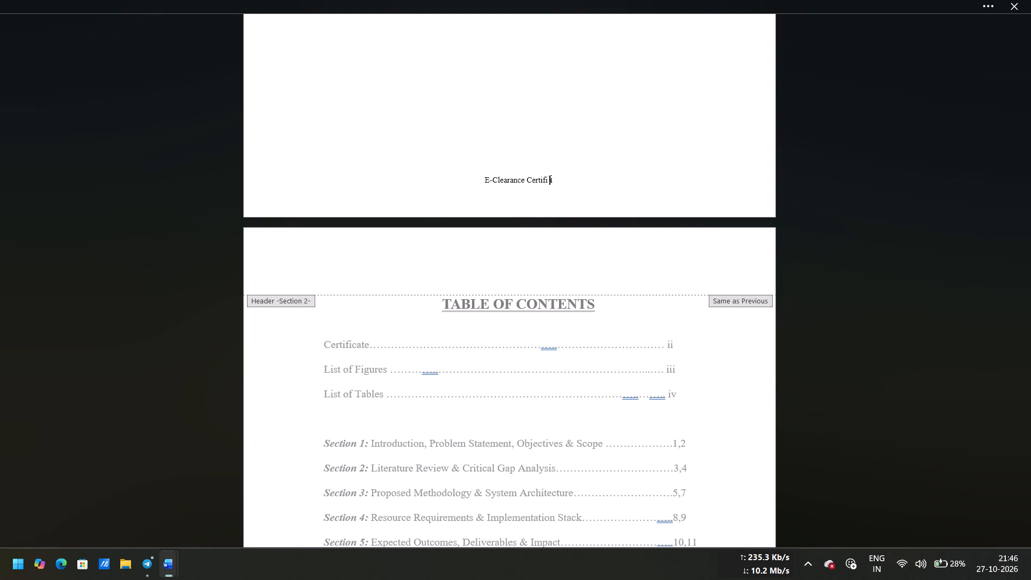
{"action": "key", "text": "BackSpace"}
{"action": "key", "text": "BackSpace"}
{"action": "key", "text": "BackSpace"}
{"action": "key", "text": "BackSpace"}
{"action": "key", "text": "BackSpace"}
{"action": "key", "text": "BackSpace"}
{"action": "key", "text": "BackSpace"}
{"action": "key", "text": "BackSpace"}
{"action": "key", "text": "BackSpace"}
{"action": "key", "text": "BackSpace"}
{"action": "key", "text": "BackSpace"}
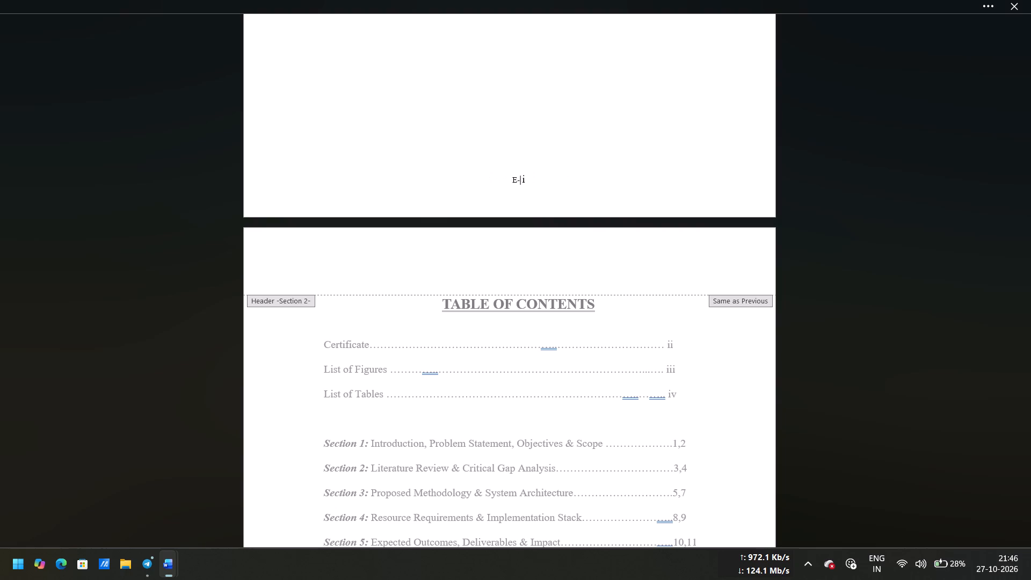
{"action": "key", "text": "BackSpace"}
{"action": "key", "text": "BackSpace"}
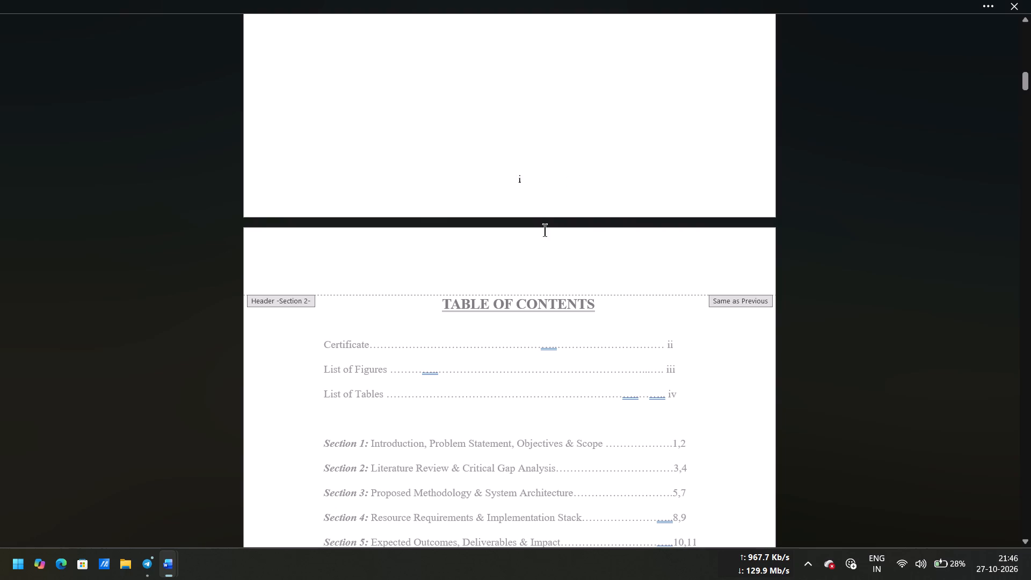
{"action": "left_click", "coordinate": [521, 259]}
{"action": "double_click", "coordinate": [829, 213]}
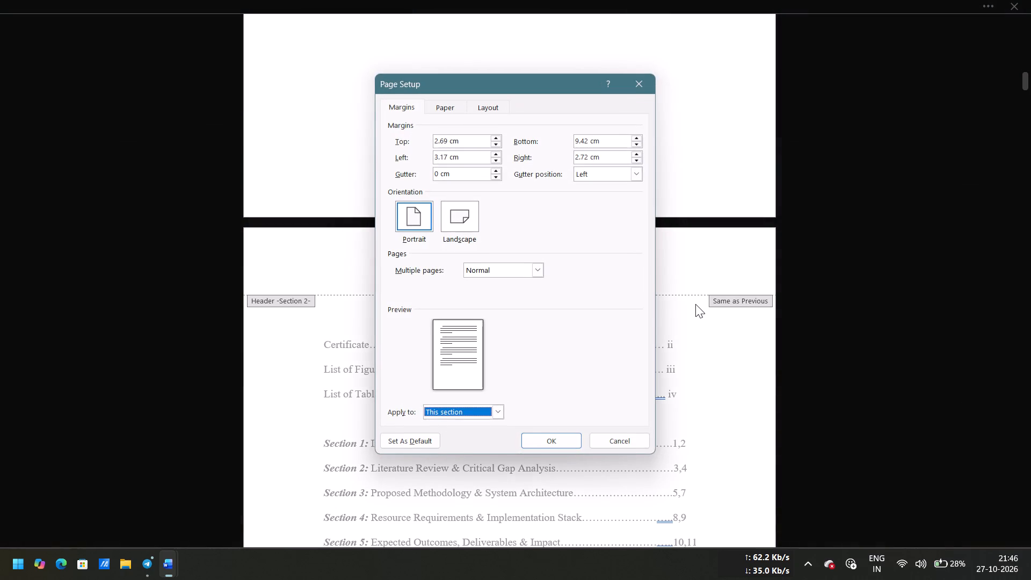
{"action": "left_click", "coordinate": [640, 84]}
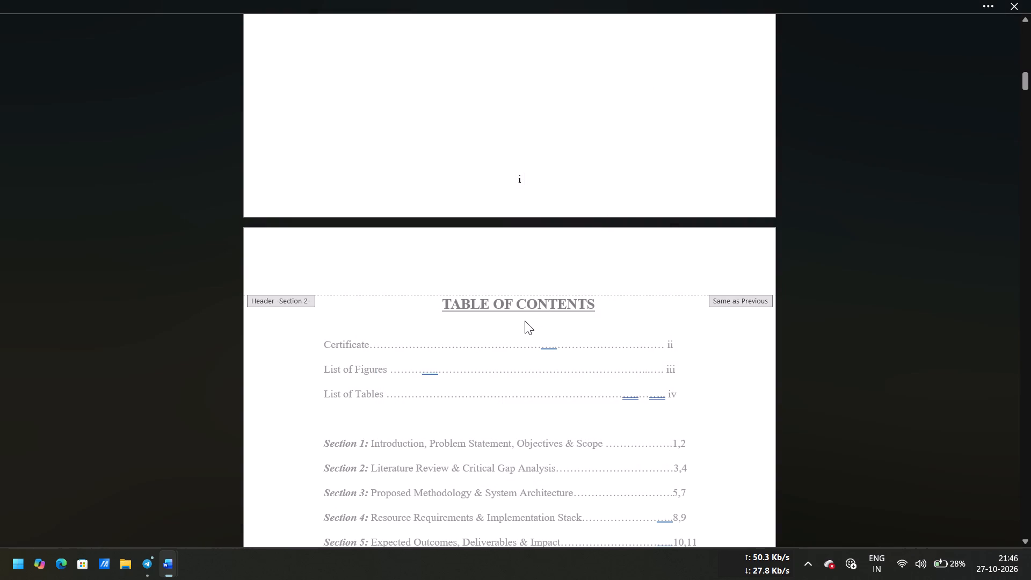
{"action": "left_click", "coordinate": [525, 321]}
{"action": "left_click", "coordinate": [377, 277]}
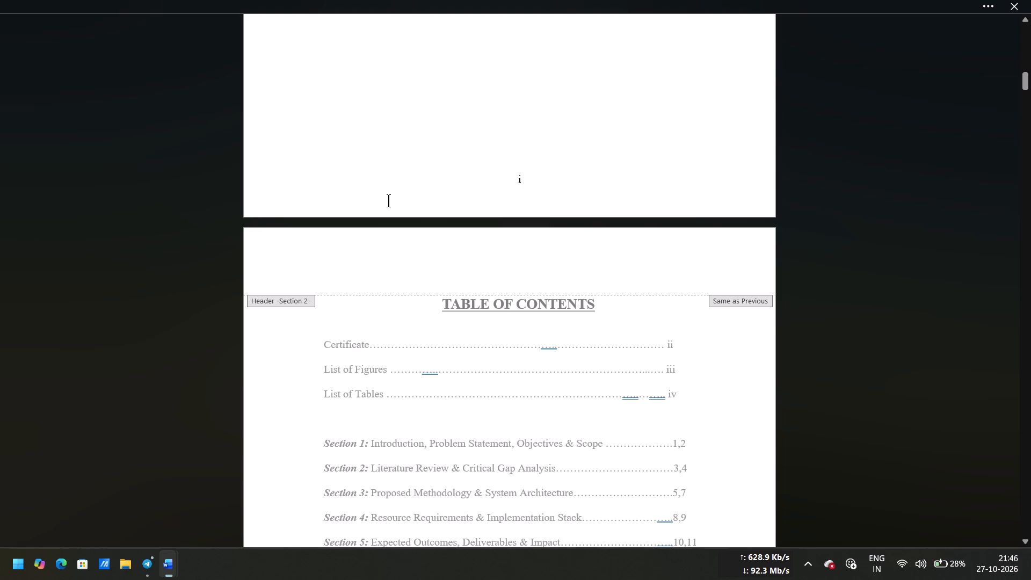
Check the footers on the Table of Contents and List of Figures pages, and look over the List of Tables, cover and certificate pages.
{"action": "scroll", "coordinate": [315, 317], "scroll_direction": "down", "scroll_amount": 2}
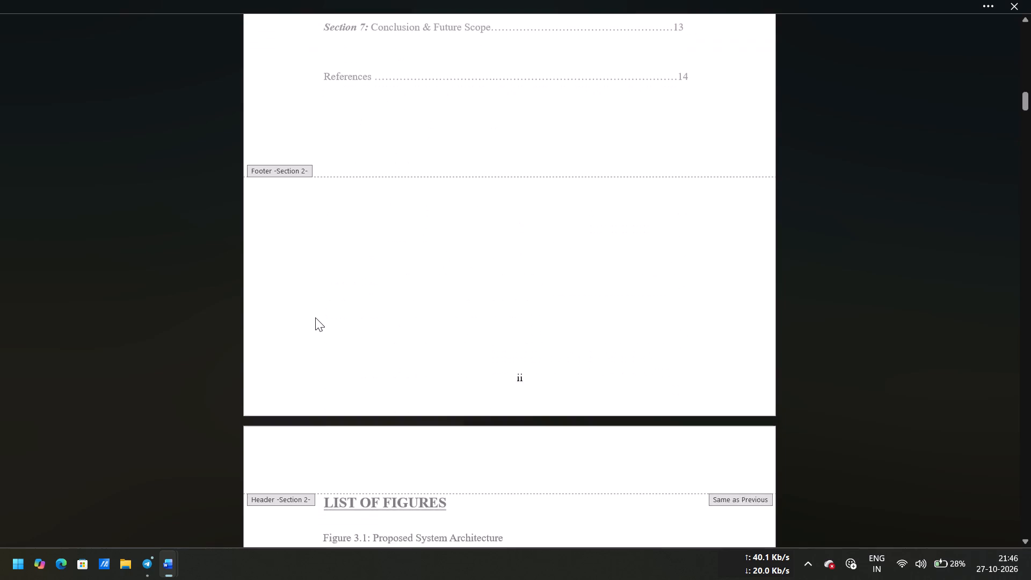
{"action": "scroll", "coordinate": [315, 317], "scroll_direction": "down", "scroll_amount": 2}
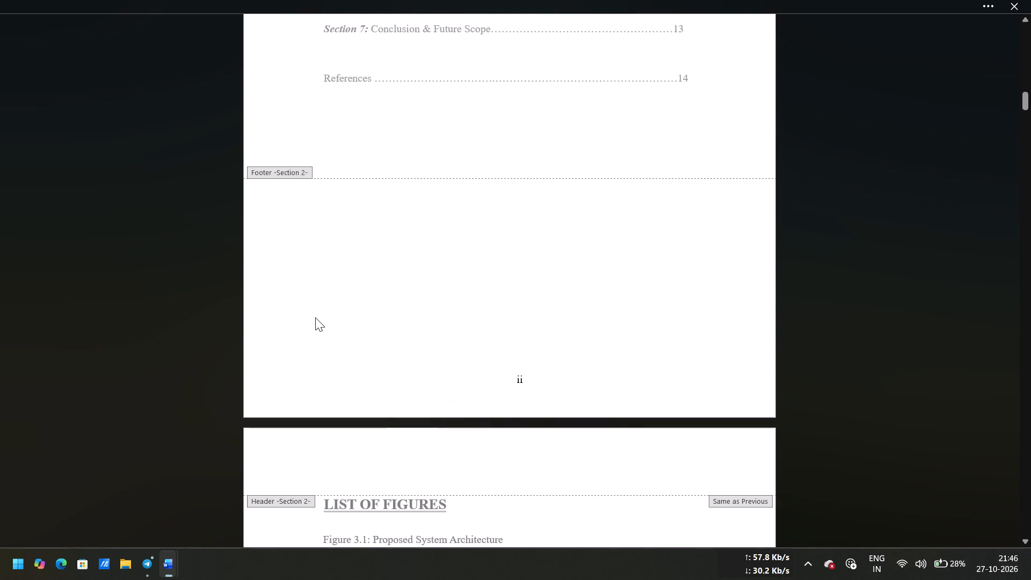
{"action": "scroll", "coordinate": [315, 317], "scroll_direction": "down", "scroll_amount": 2}
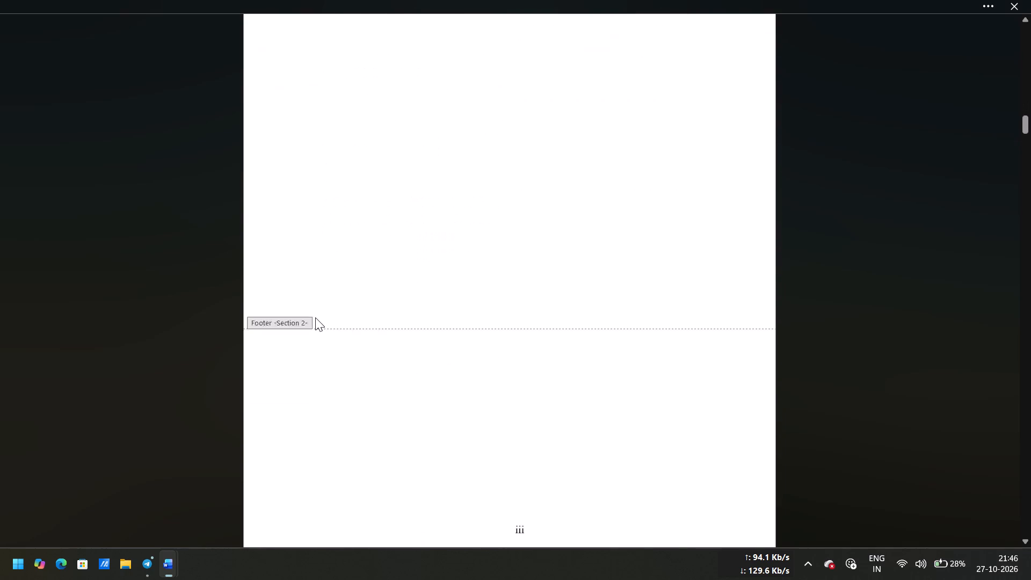
{"action": "scroll", "coordinate": [315, 317], "scroll_direction": "down", "scroll_amount": 2}
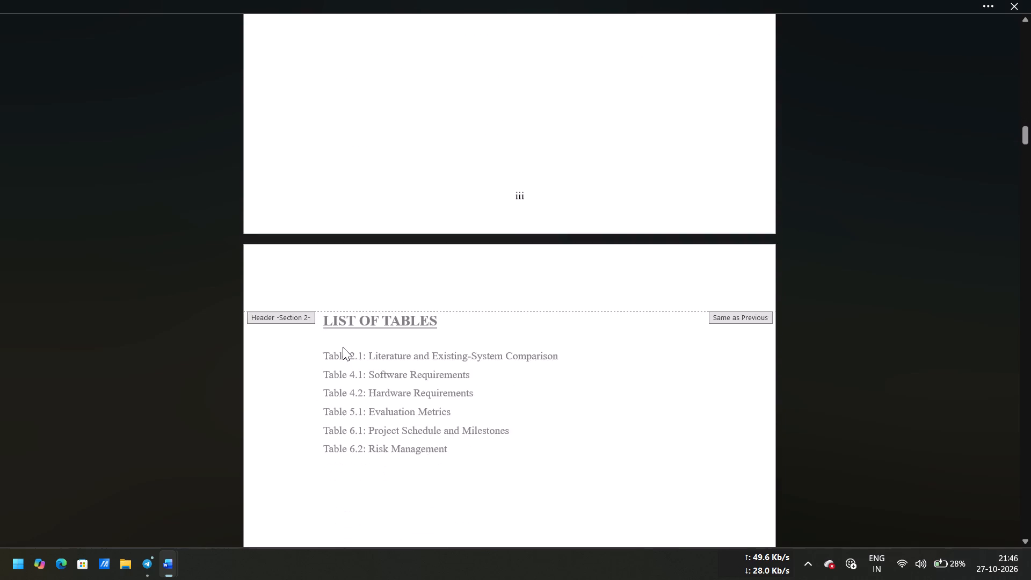
{"action": "scroll", "coordinate": [343, 347], "scroll_direction": "up", "scroll_amount": 1}
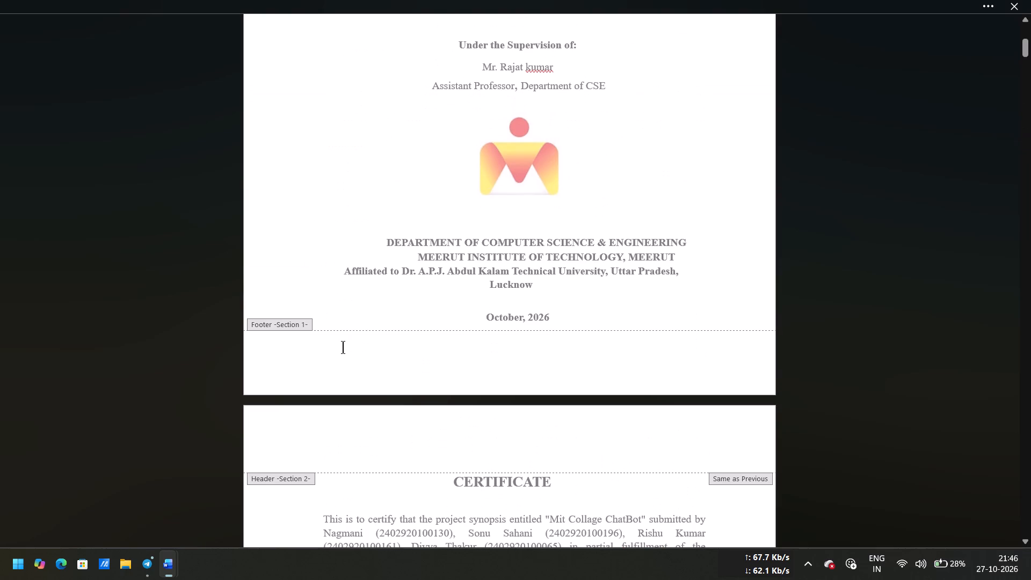
{"action": "scroll", "coordinate": [343, 347], "scroll_direction": "up", "scroll_amount": 2}
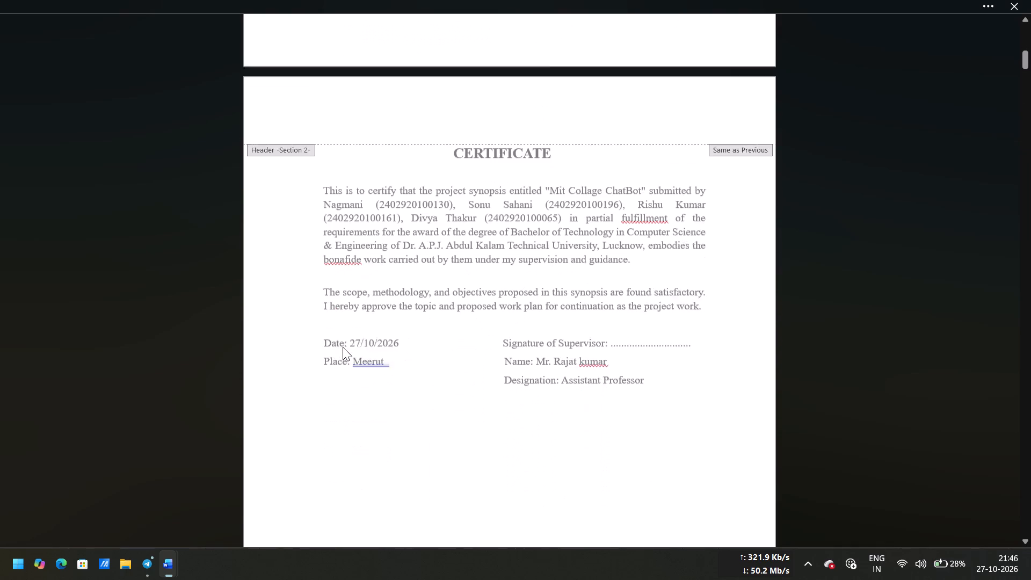
{"action": "scroll", "coordinate": [343, 347], "scroll_direction": "up", "scroll_amount": 1}
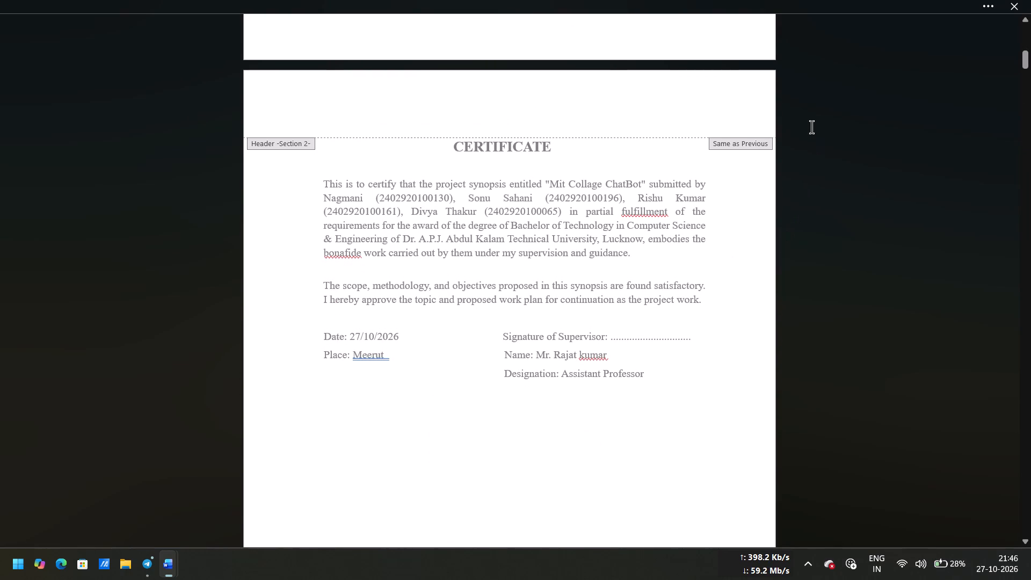
Leave header and footer editing and return to the body text of the certificate page.
{"action": "left_click", "coordinate": [811, 127]}
{"action": "left_click", "coordinate": [648, 100]}
{"action": "left_click", "coordinate": [524, 0]}
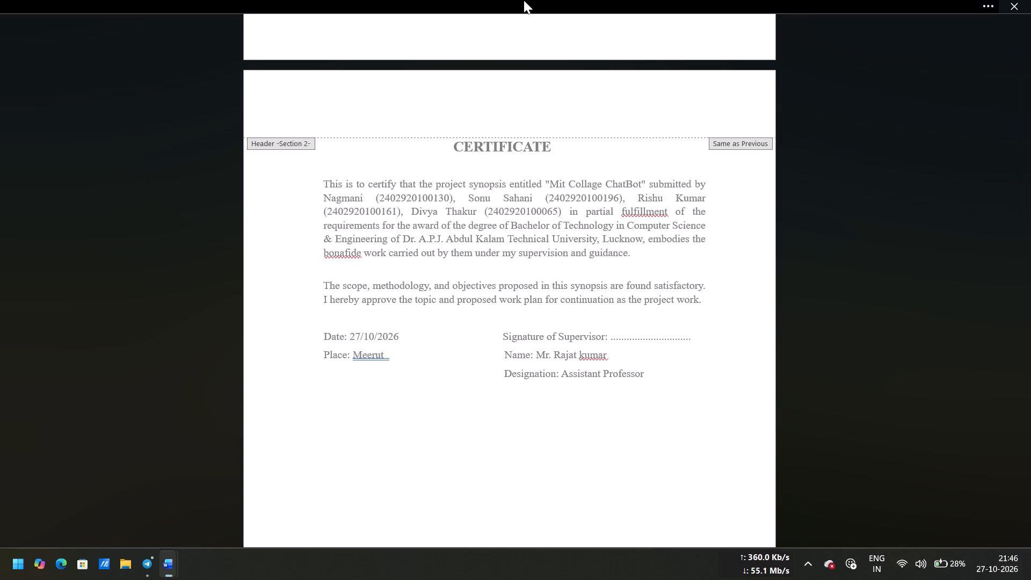
{"action": "left_click", "coordinate": [905, 237]}
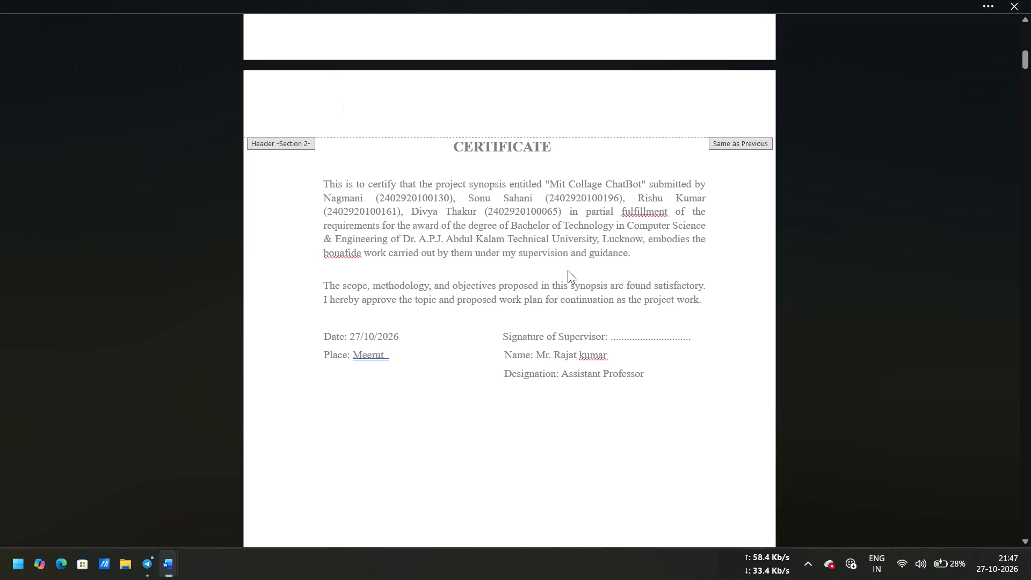
{"action": "left_click", "coordinate": [452, 336]}
{"action": "double_click", "coordinate": [452, 336]}
{"action": "scroll", "coordinate": [452, 336], "scroll_direction": "down", "scroll_amount": 1}
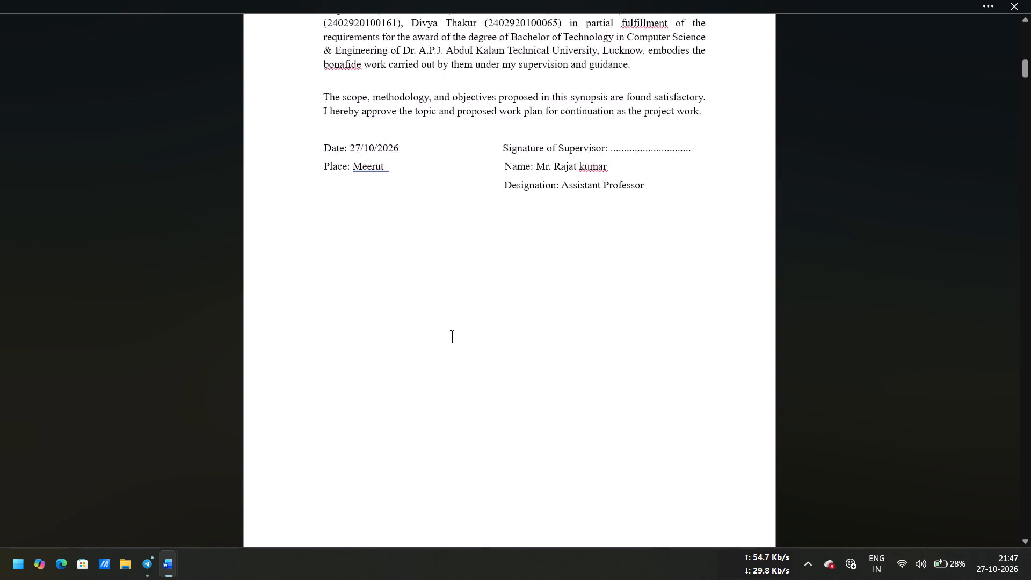
{"action": "scroll", "coordinate": [452, 336], "scroll_direction": "down", "scroll_amount": 1}
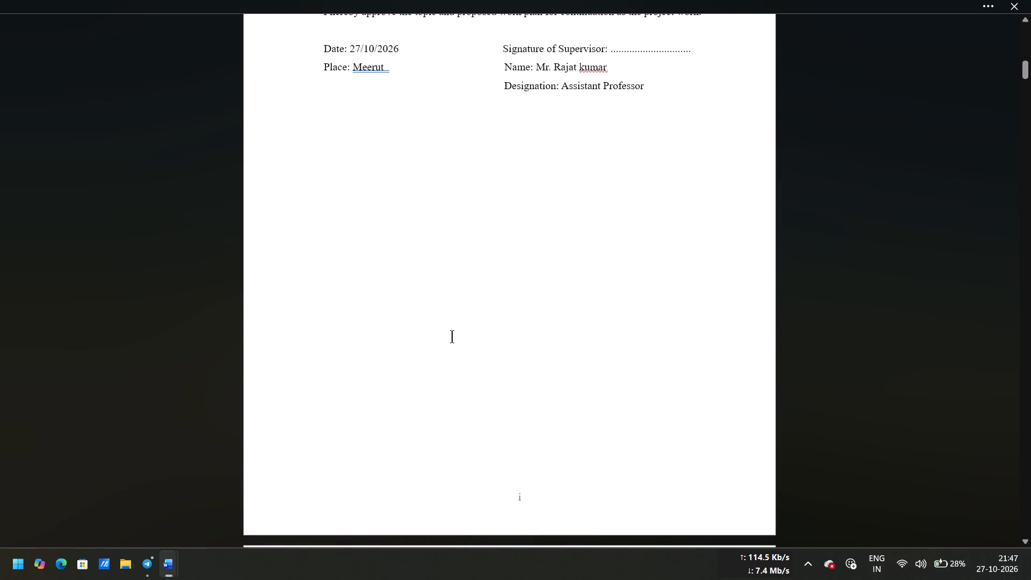
{"action": "scroll", "coordinate": [452, 336], "scroll_direction": "down", "scroll_amount": 1}
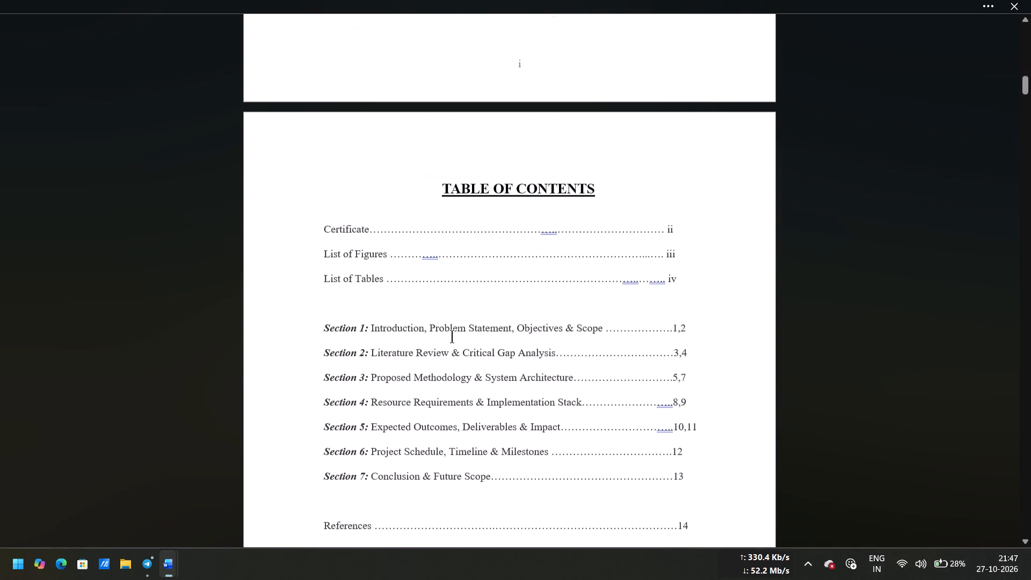
{"action": "scroll", "coordinate": [452, 336], "scroll_direction": "down", "scroll_amount": 1}
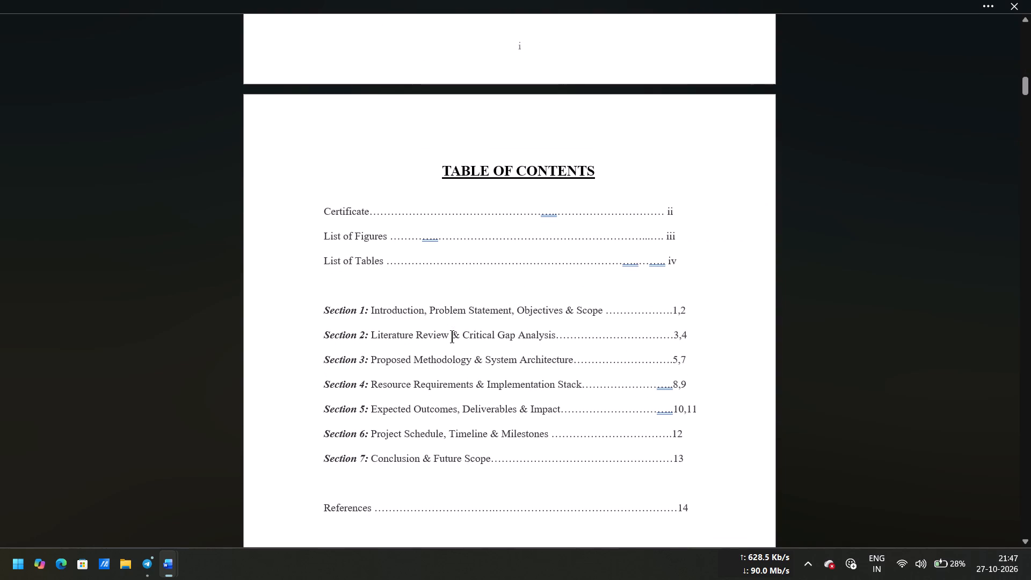
{"action": "scroll", "coordinate": [452, 336], "scroll_direction": "down", "scroll_amount": 1}
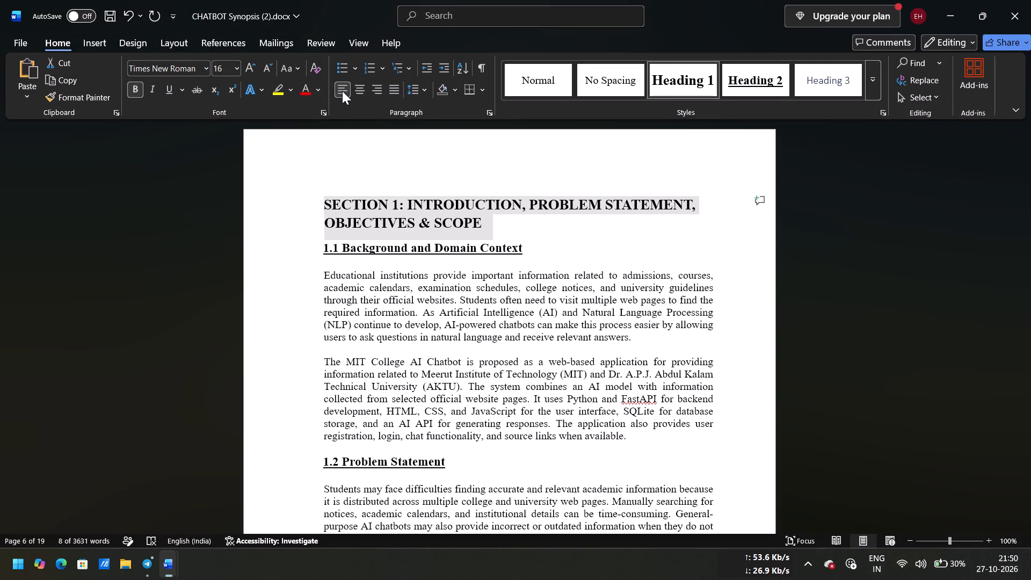
{"action": "left_click", "coordinate": [395, 216]}
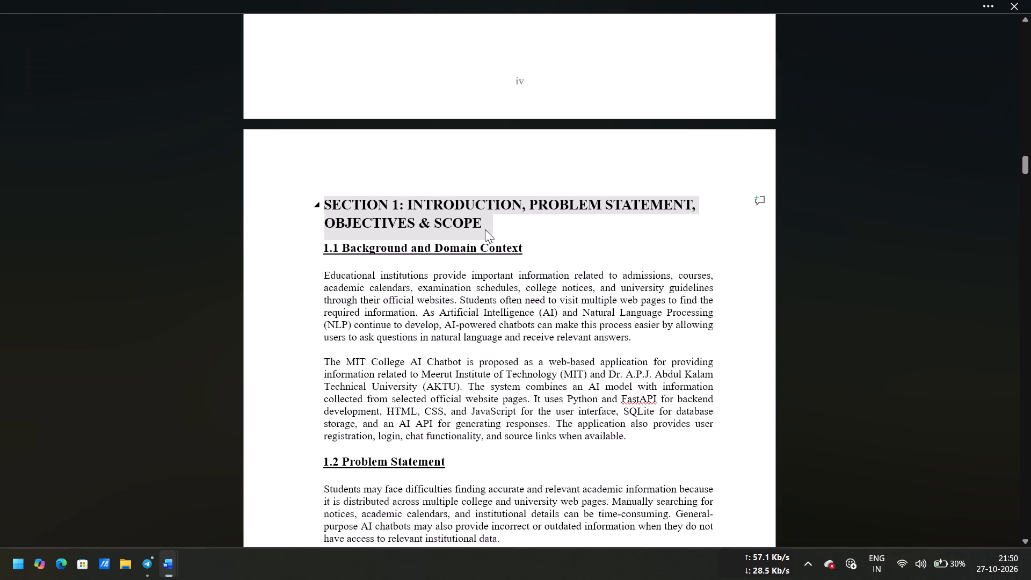
Add a blank line between the Section 1 heading and subheading 1.1 Background and Domain Context.
{"action": "left_click", "coordinate": [497, 230]}
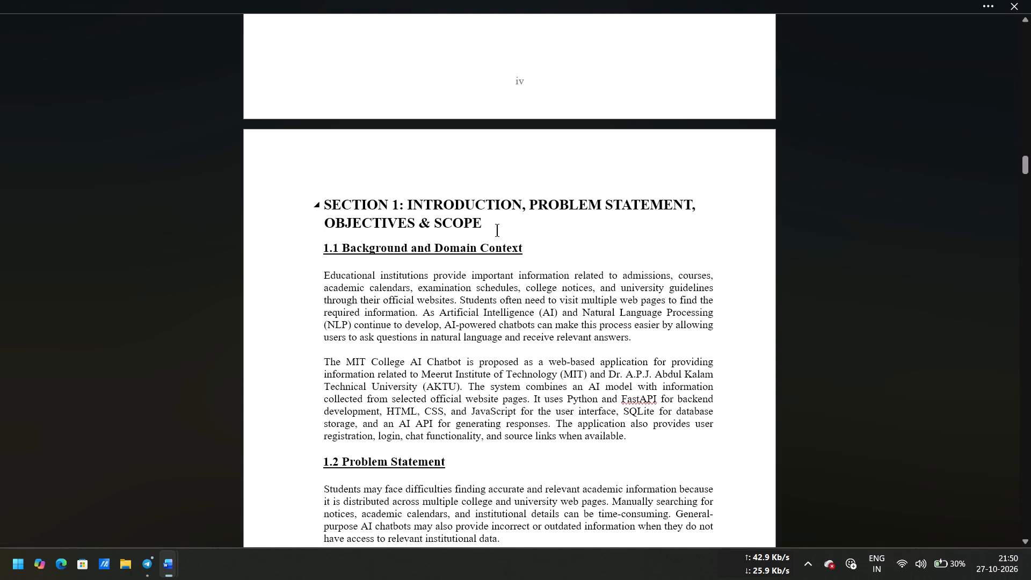
{"action": "key", "text": "Return"}
Underline the full Section 1 heading, Introduction, Problem Statement, Objectives & Scope.
{"action": "scroll", "coordinate": [497, 230], "scroll_direction": "right", "scroll_amount": 1}
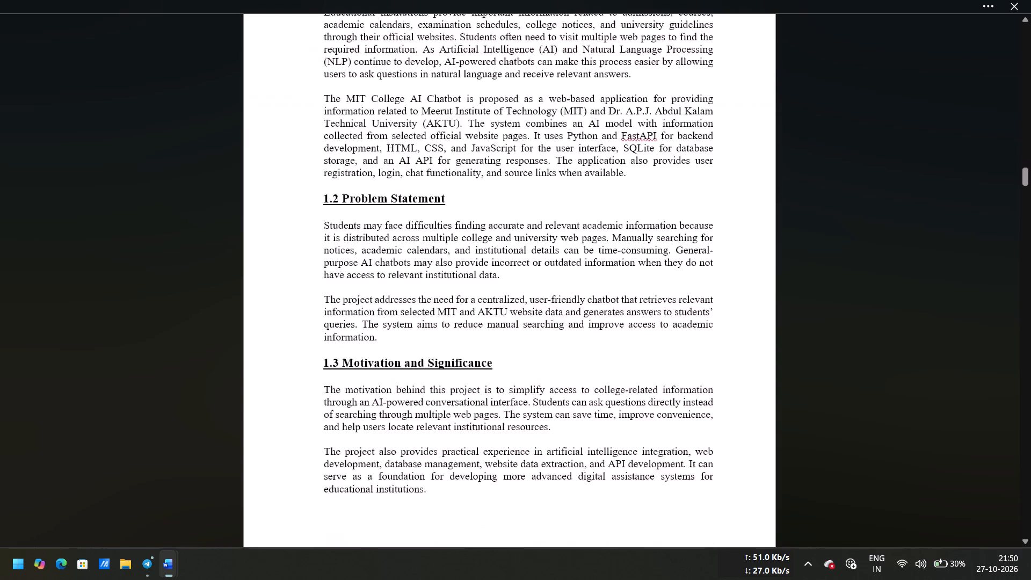
{"action": "scroll", "coordinate": [497, 230], "scroll_direction": "right", "scroll_amount": 1}
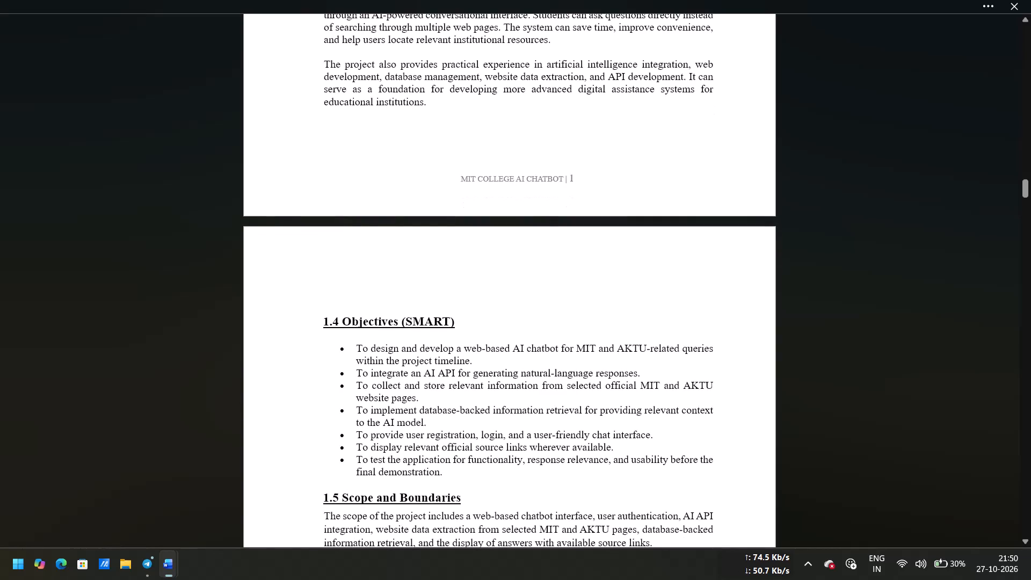
{"action": "scroll", "coordinate": [497, 230], "scroll_direction": "right", "scroll_amount": 1}
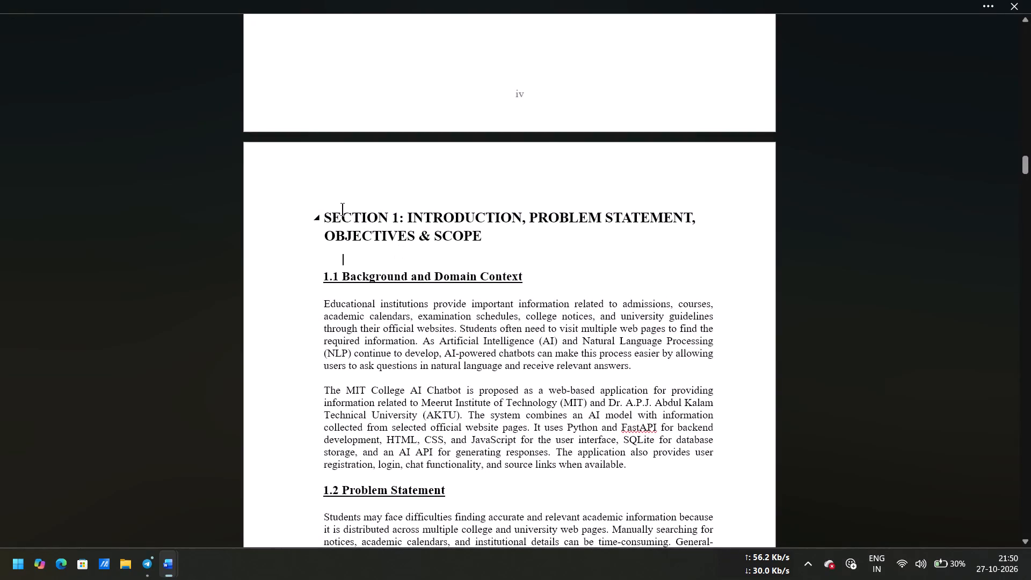
{"action": "left_click_drag", "start_coordinate": [329, 214], "coordinate": [447, 236]}
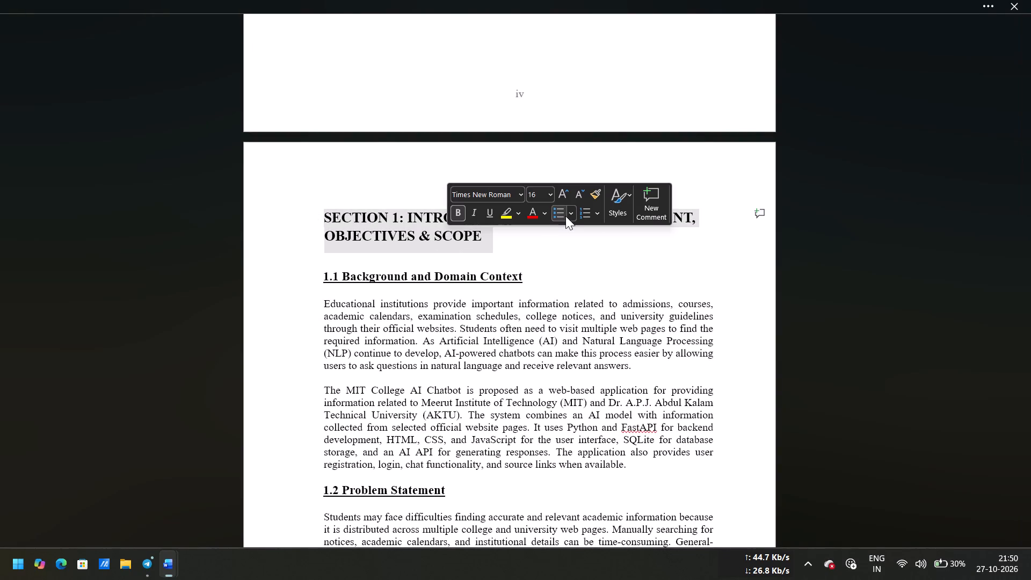
{"action": "left_click", "coordinate": [595, 216]}
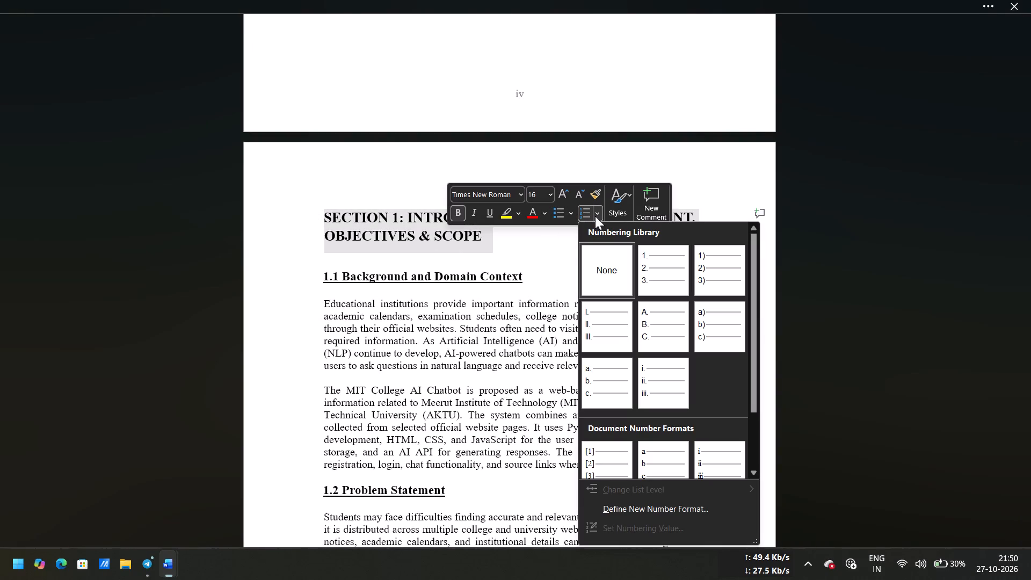
{"action": "scroll", "coordinate": [639, 325], "scroll_direction": "down", "scroll_amount": 1}
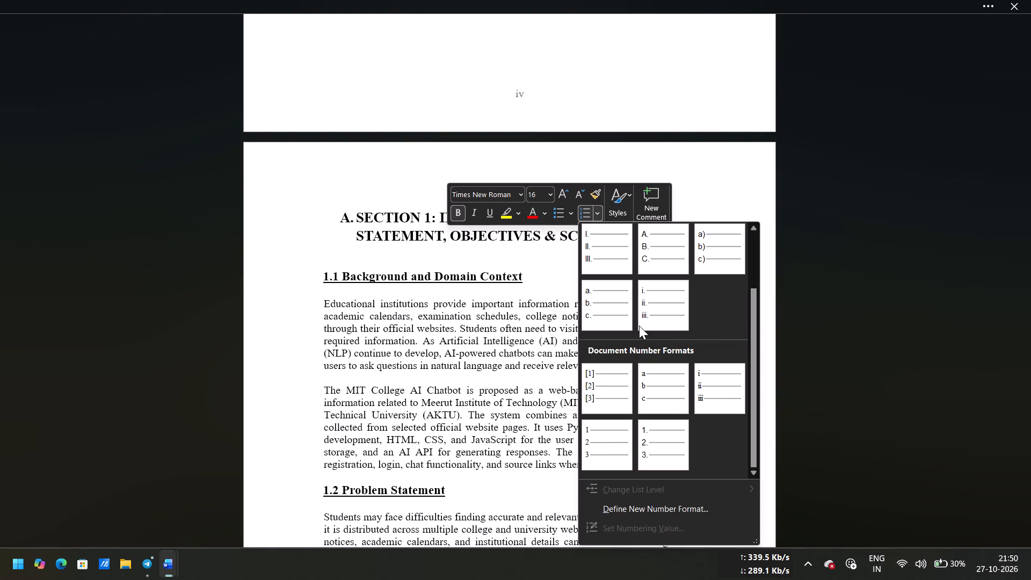
{"action": "scroll", "coordinate": [639, 325], "scroll_direction": "down", "scroll_amount": 1}
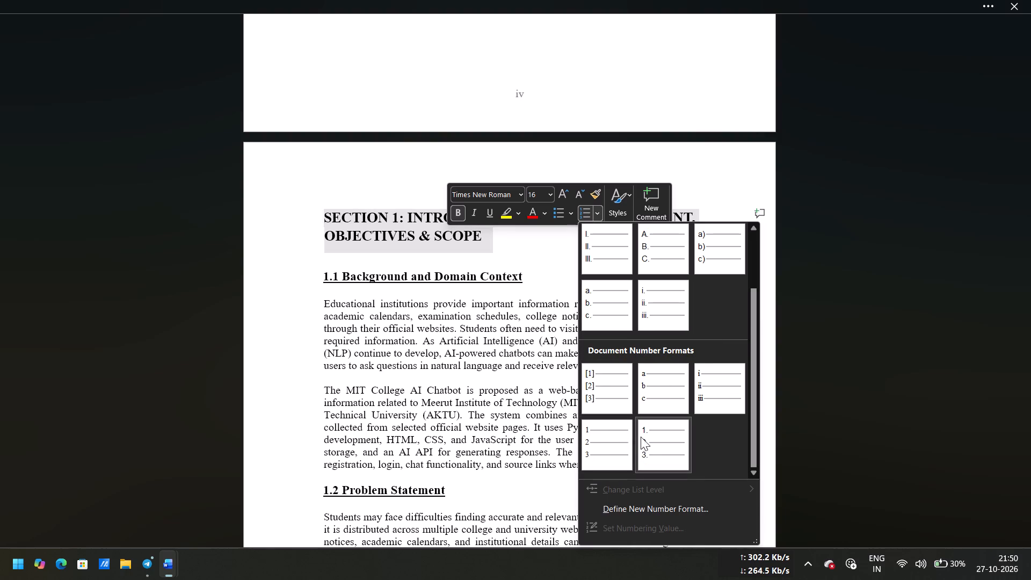
{"action": "left_click", "coordinate": [570, 212]}
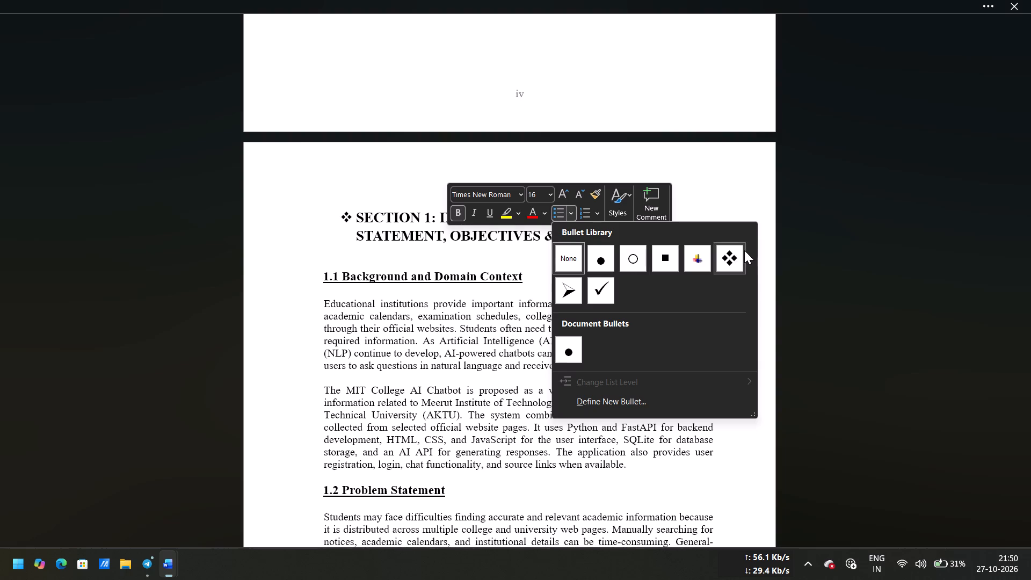
{"action": "left_click", "coordinate": [569, 213]}
{"action": "left_click", "coordinate": [400, 0]}
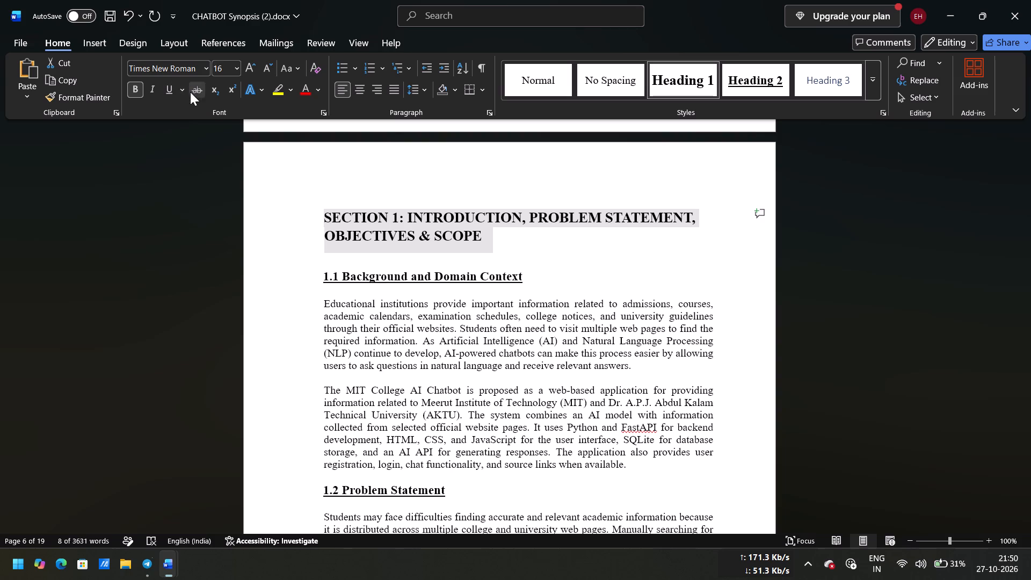
{"action": "left_click", "coordinate": [170, 90]}
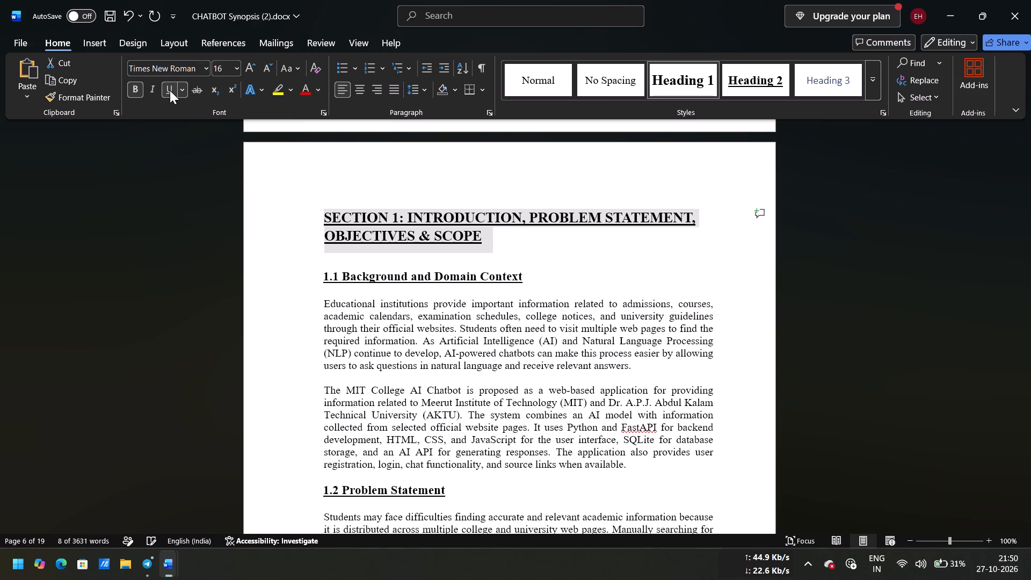
{"action": "left_click", "coordinate": [274, 229]}
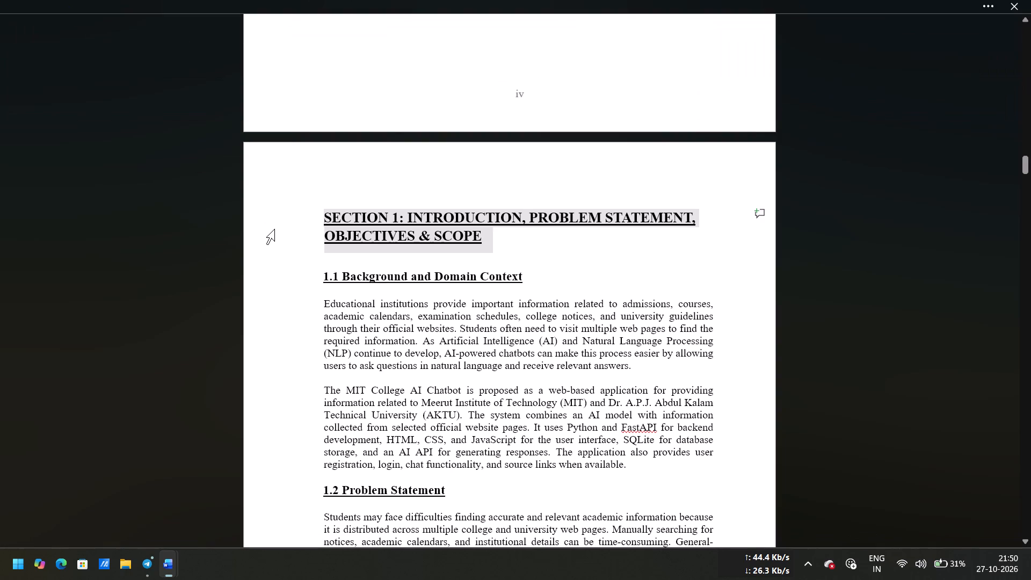
Left-align and underline the Section 2 heading, Literature Review & Critical Gap Analysis.
{"action": "scroll", "coordinate": [274, 229], "scroll_direction": "down", "scroll_amount": 1}
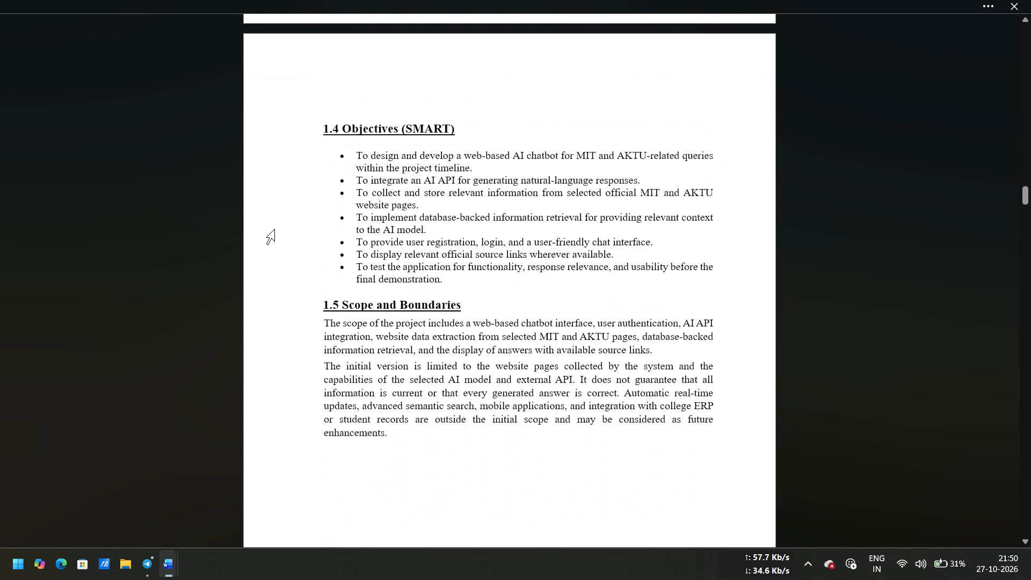
{"action": "scroll", "coordinate": [274, 229], "scroll_direction": "down", "scroll_amount": 1}
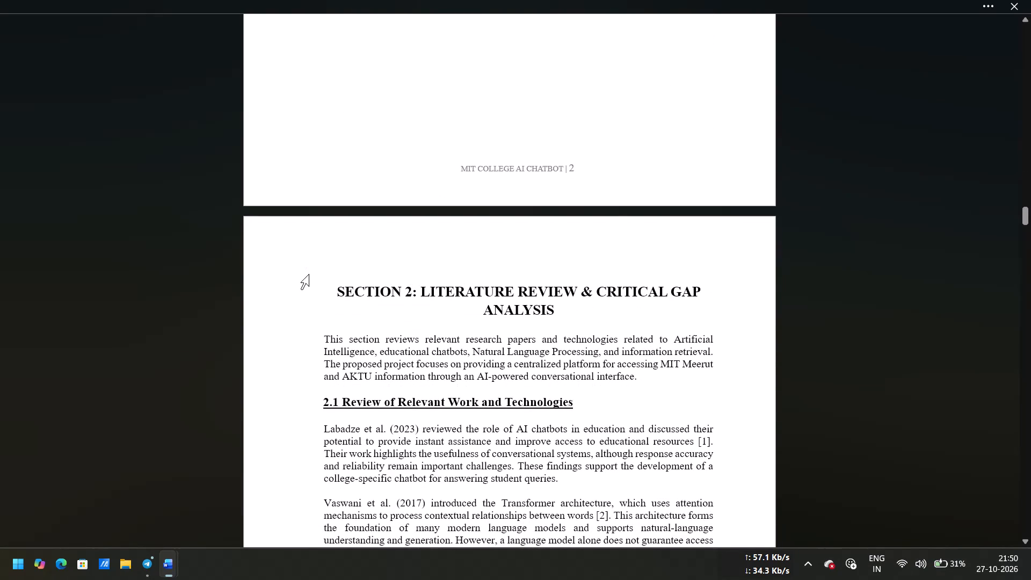
{"action": "left_click_drag", "start_coordinate": [337, 291], "coordinate": [565, 311]}
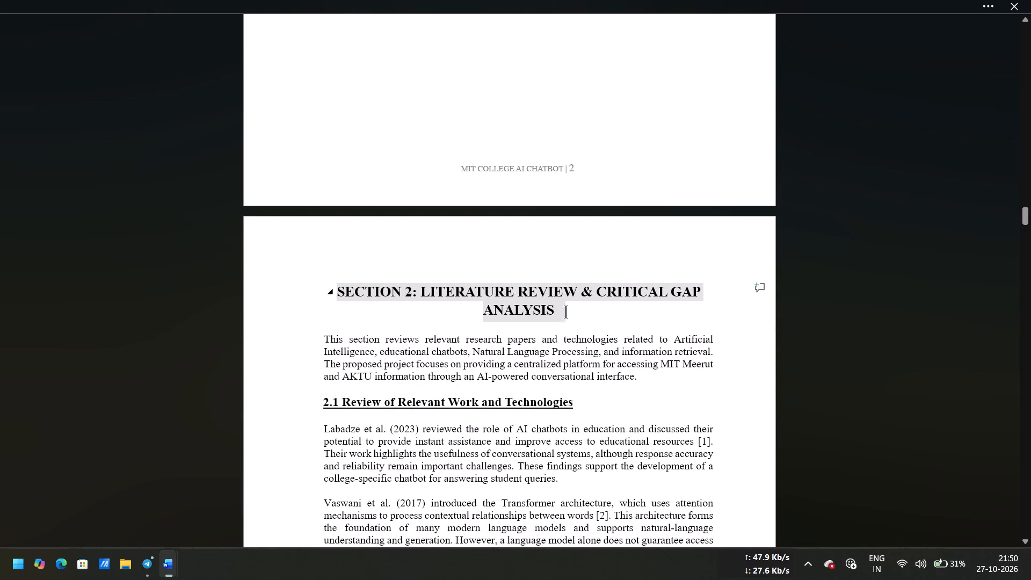
{"action": "left_click_drag", "start_coordinate": [565, 311], "coordinate": [564, 311]}
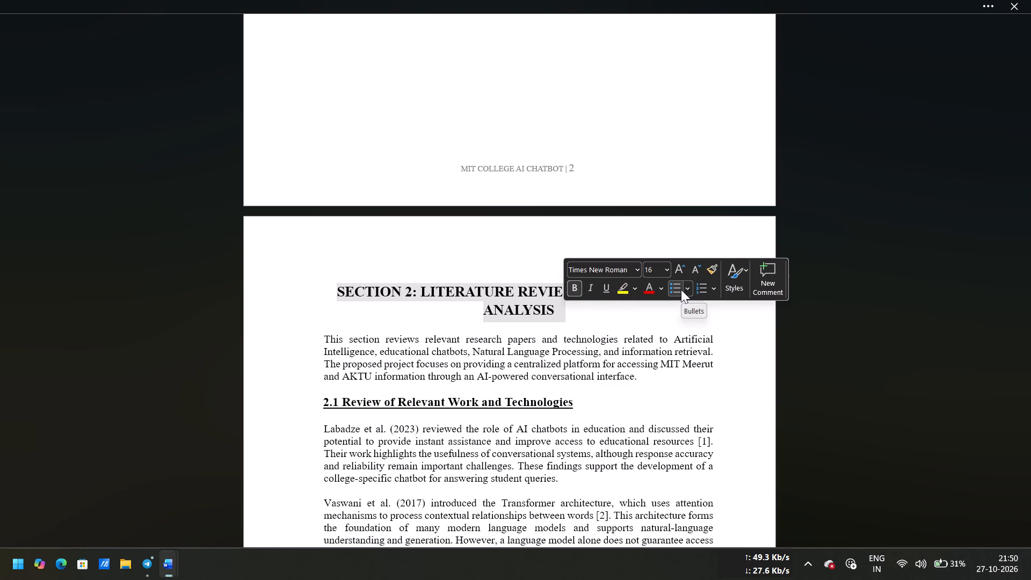
{"action": "left_click", "coordinate": [499, 0]}
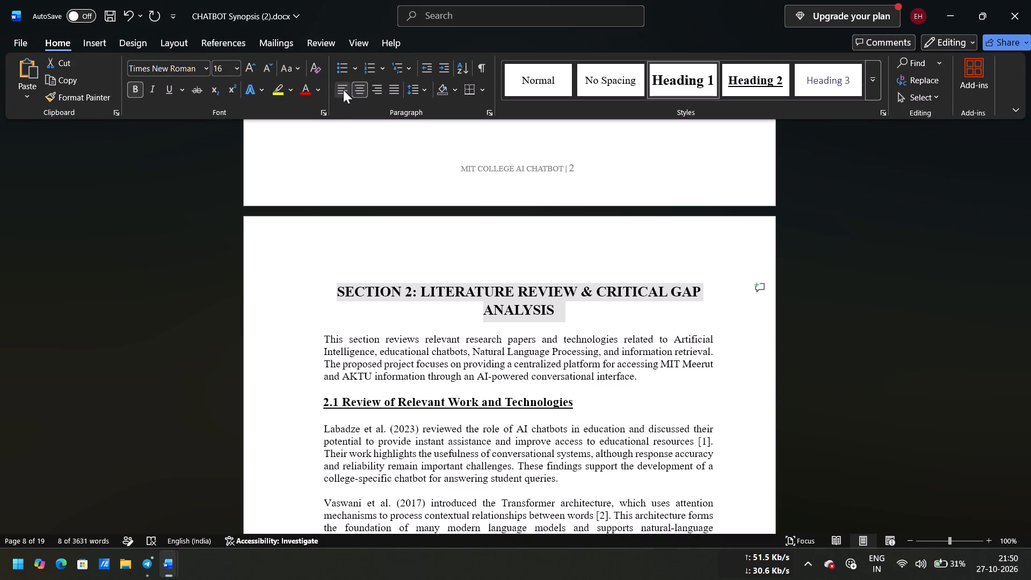
{"action": "left_click", "coordinate": [343, 90]}
{"action": "left_click", "coordinate": [168, 90]}
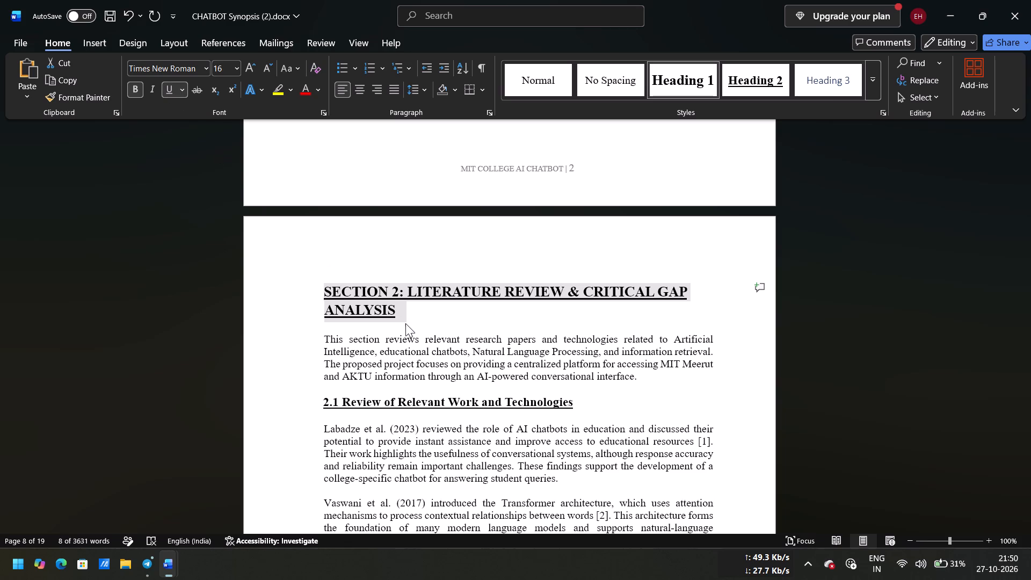
Left-align and underline the Section 3 heading, Proposed Methodology & System Architecture.
{"action": "scroll", "coordinate": [405, 323], "scroll_direction": "down", "scroll_amount": 3}
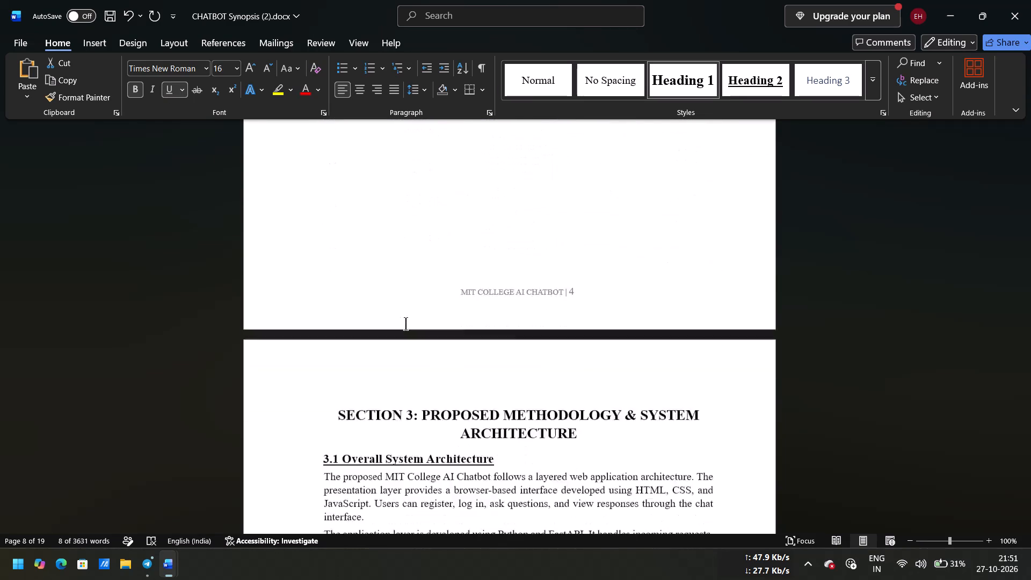
{"action": "scroll", "coordinate": [405, 323], "scroll_direction": "down", "scroll_amount": 2}
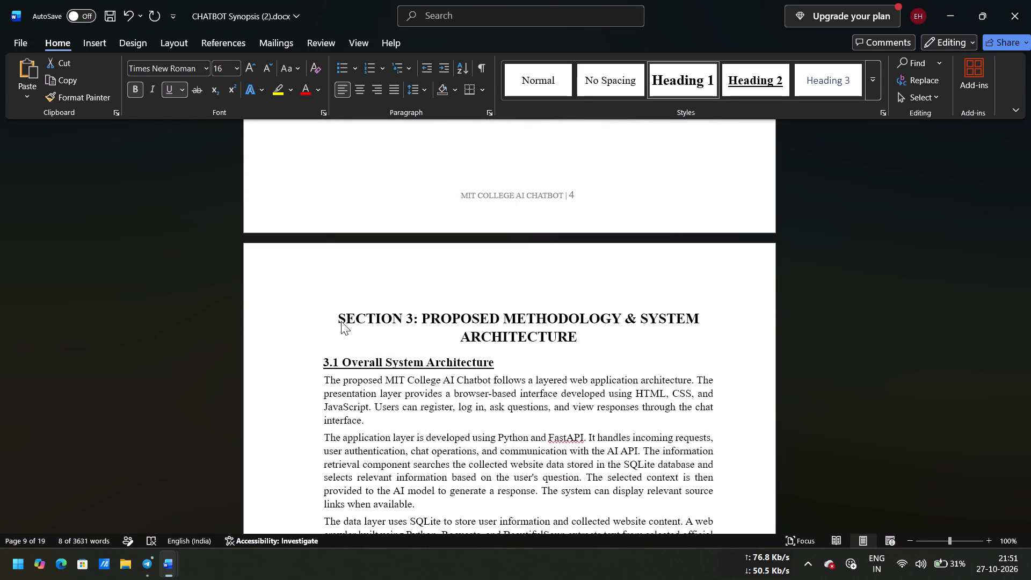
{"action": "double_click", "coordinate": [341, 322]}
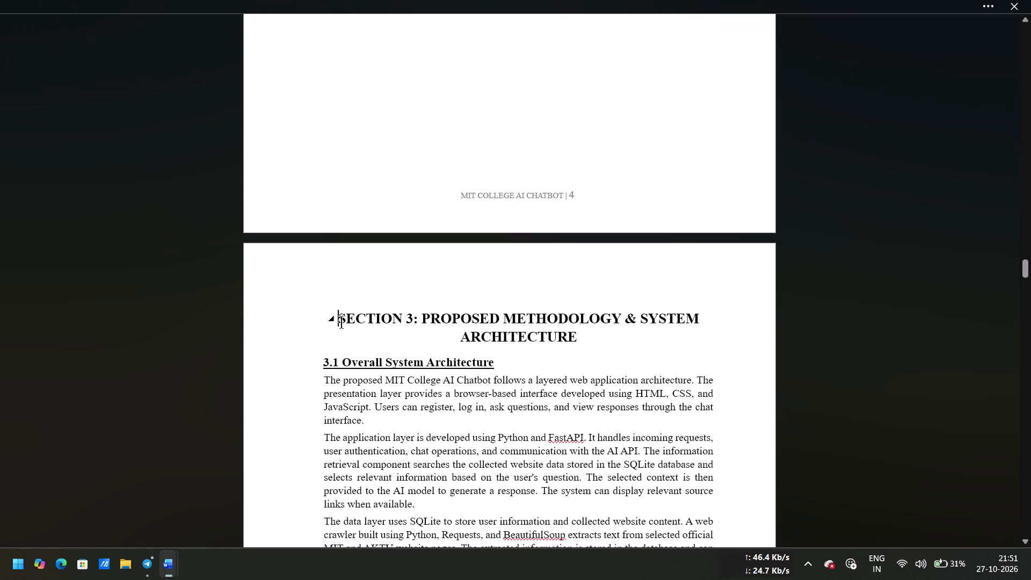
{"action": "double_click", "coordinate": [341, 322]}
{"action": "left_click", "coordinate": [341, 322]}
{"action": "left_click_drag", "start_coordinate": [341, 322], "coordinate": [563, 332]}
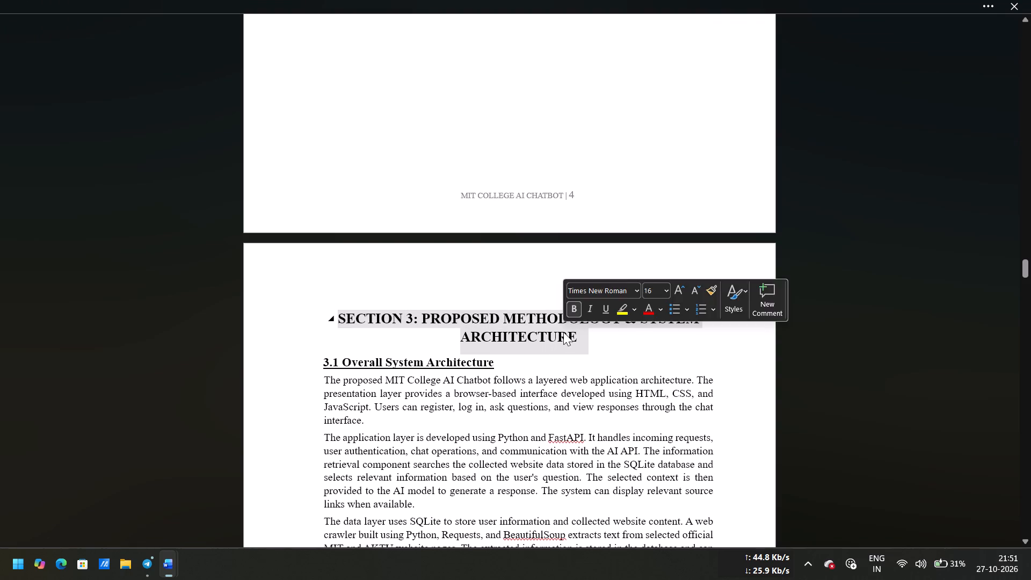
{"action": "left_click", "coordinate": [422, 0]}
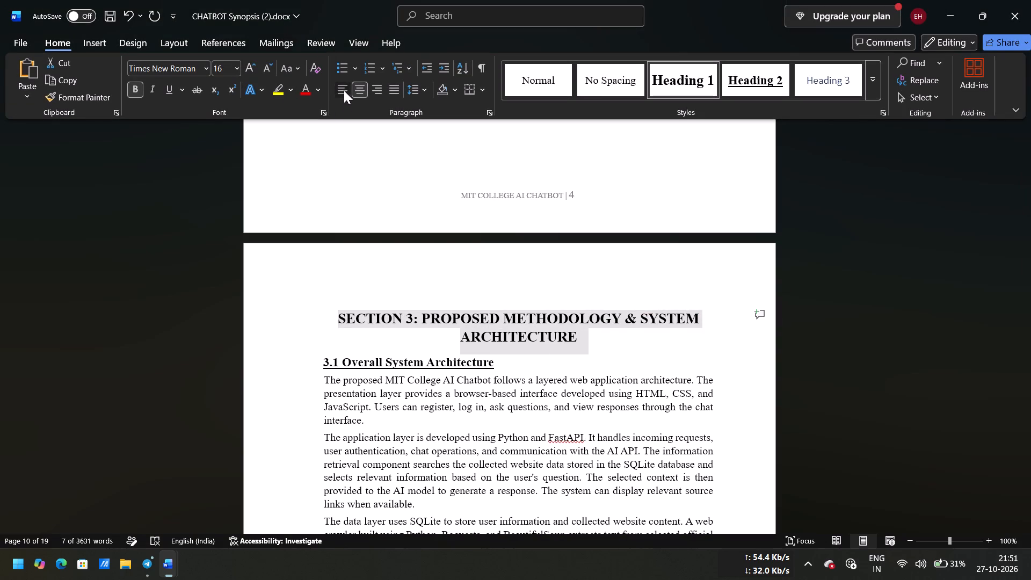
{"action": "left_click", "coordinate": [344, 90]}
{"action": "left_click", "coordinate": [163, 84]}
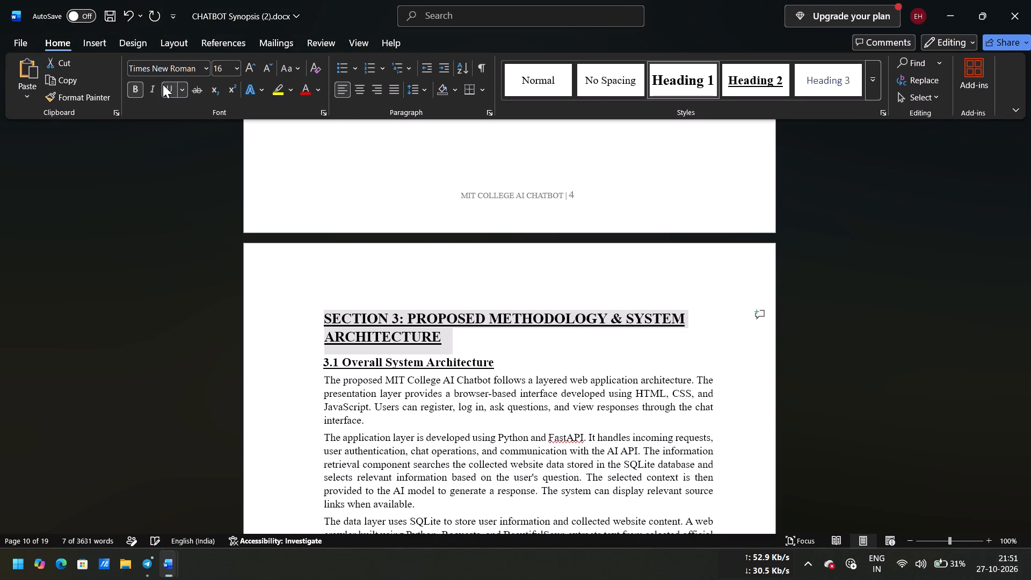
Add a blank line between the Section 3 heading and subheading 3.1 Overall System Architecture.
{"action": "left_click", "coordinate": [496, 326]}
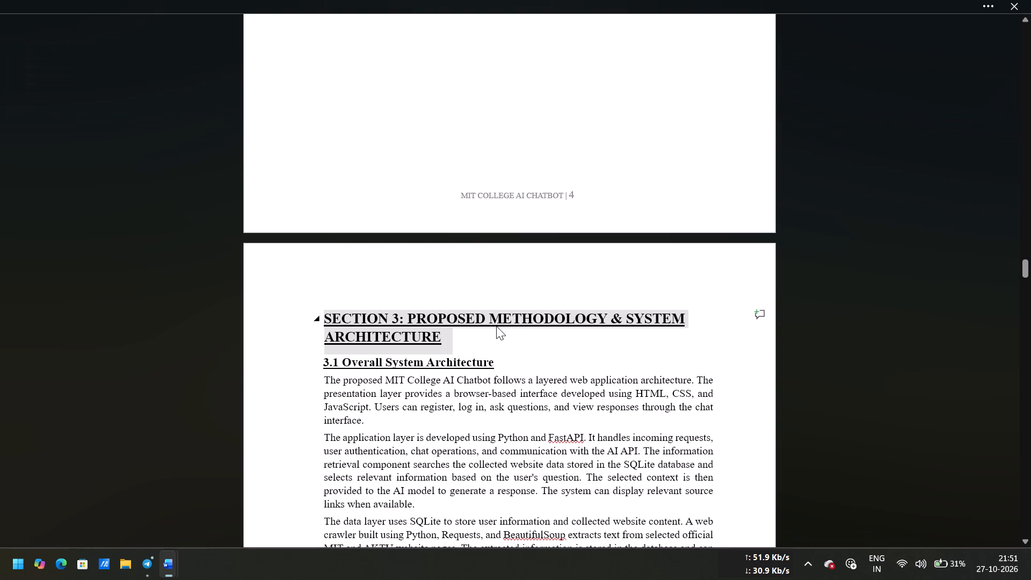
{"action": "key", "text": "Return"}
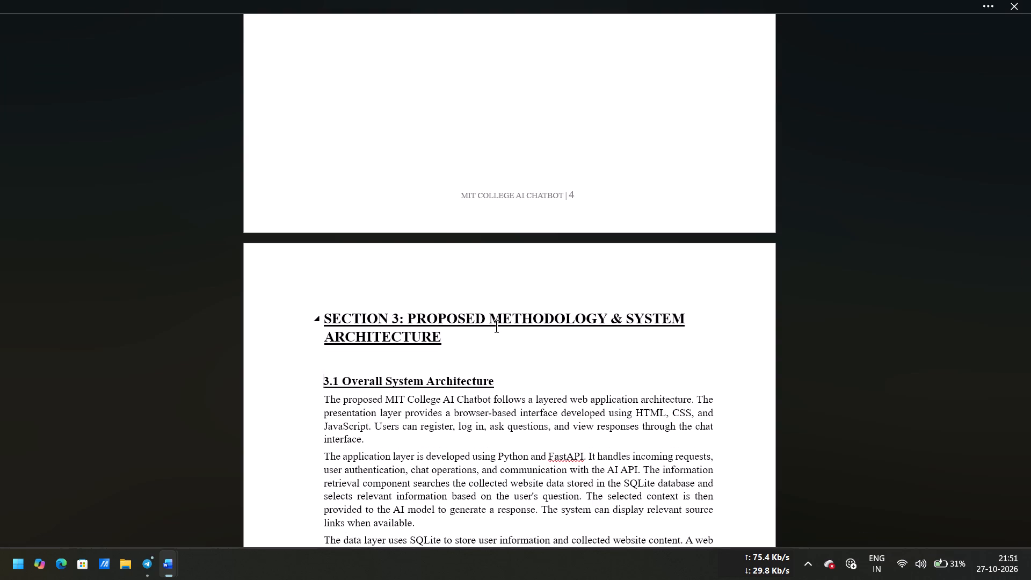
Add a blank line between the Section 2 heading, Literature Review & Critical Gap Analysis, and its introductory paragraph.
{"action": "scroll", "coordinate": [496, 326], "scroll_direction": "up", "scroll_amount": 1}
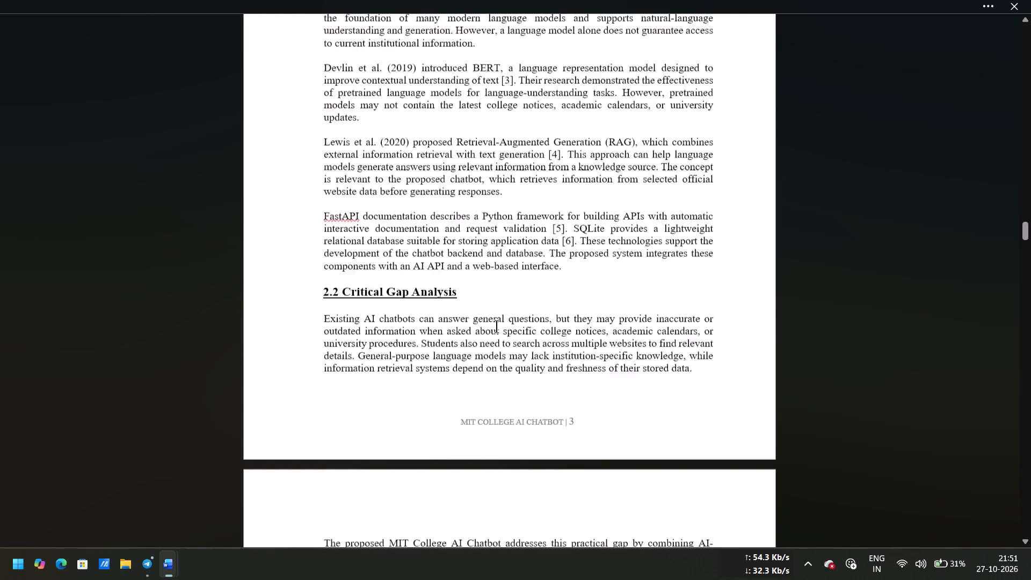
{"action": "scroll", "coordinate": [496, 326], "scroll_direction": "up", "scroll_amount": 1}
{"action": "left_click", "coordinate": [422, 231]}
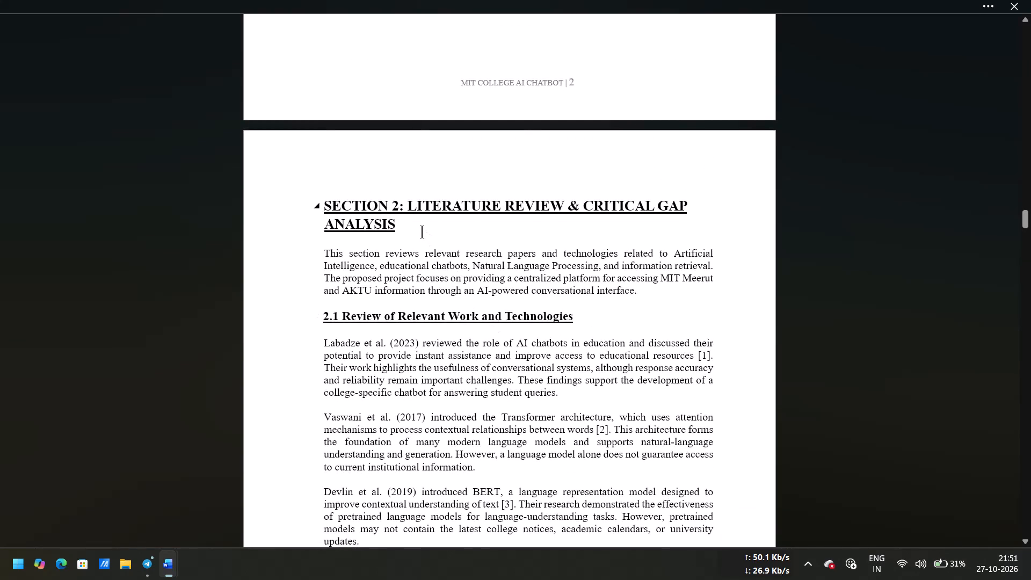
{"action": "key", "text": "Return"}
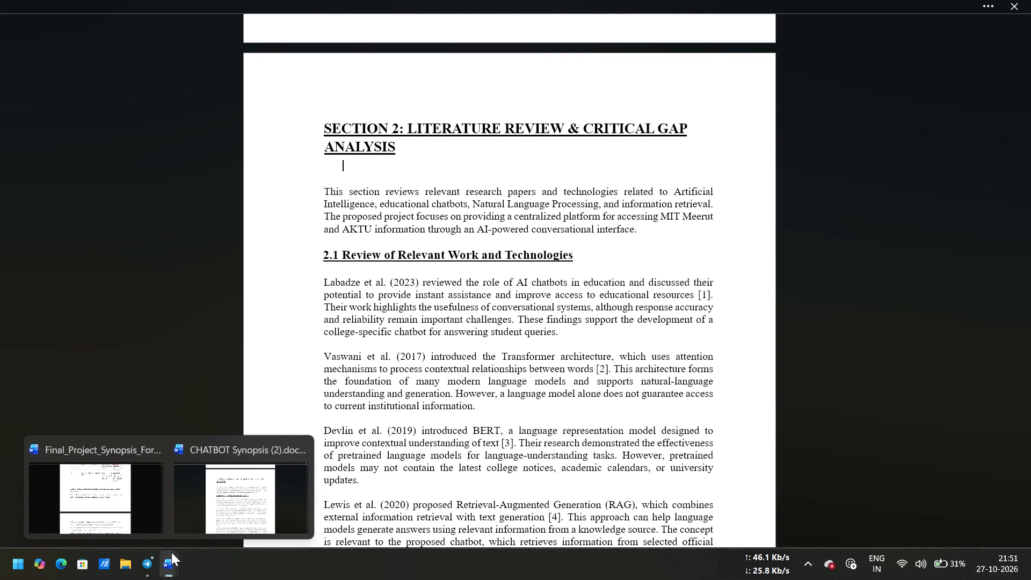
Switch to the Final_Project_Synopsis format document and examine how its Section 3, 2 and 1 headings are spaced from the text below.
{"action": "left_click", "coordinate": [133, 504]}
{"action": "scroll", "coordinate": [434, 349], "scroll_direction": "up", "scroll_amount": 1}
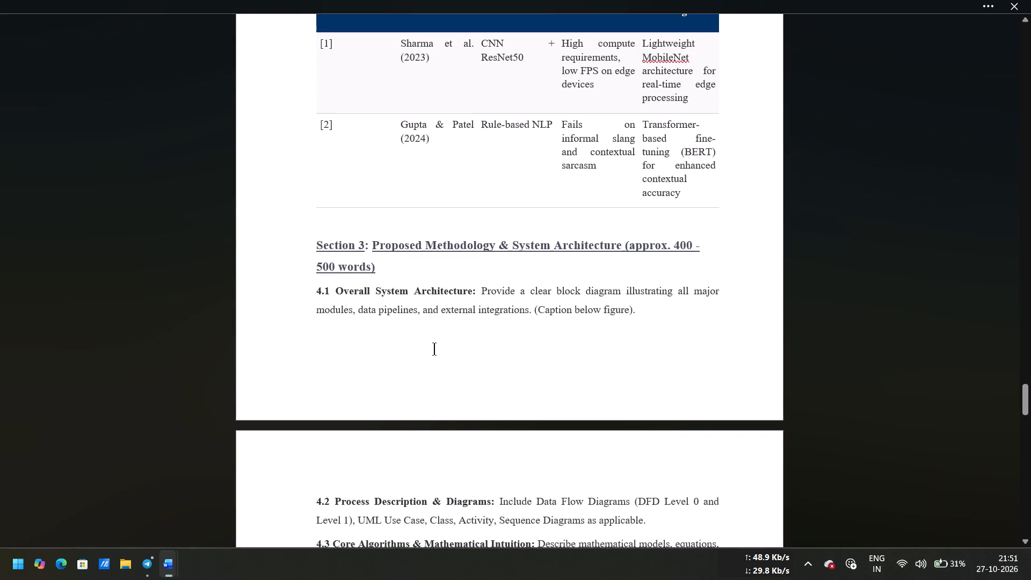
{"action": "scroll", "coordinate": [434, 349], "scroll_direction": "up", "scroll_amount": 2}
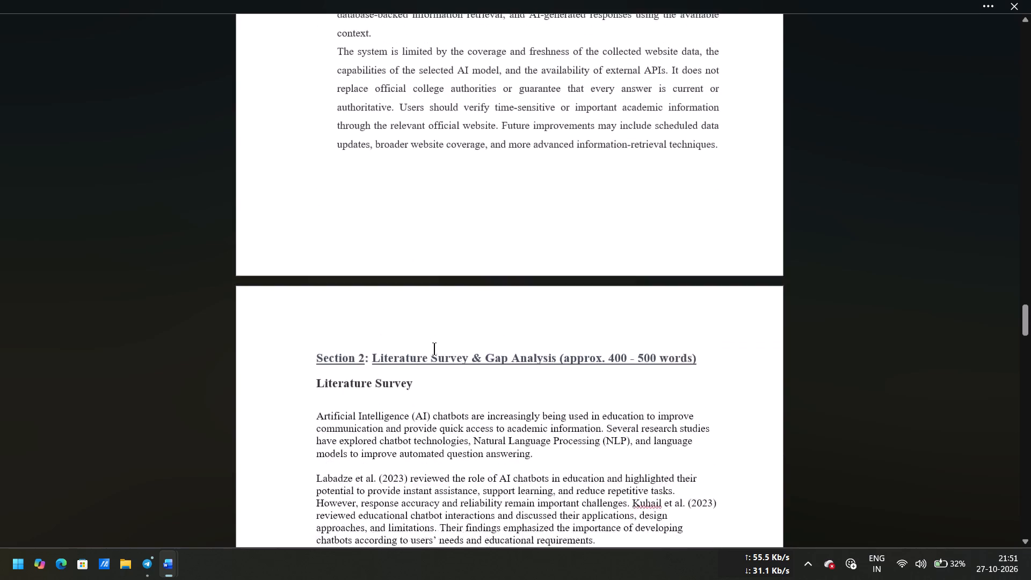
{"action": "scroll", "coordinate": [434, 349], "scroll_direction": "up", "scroll_amount": 1}
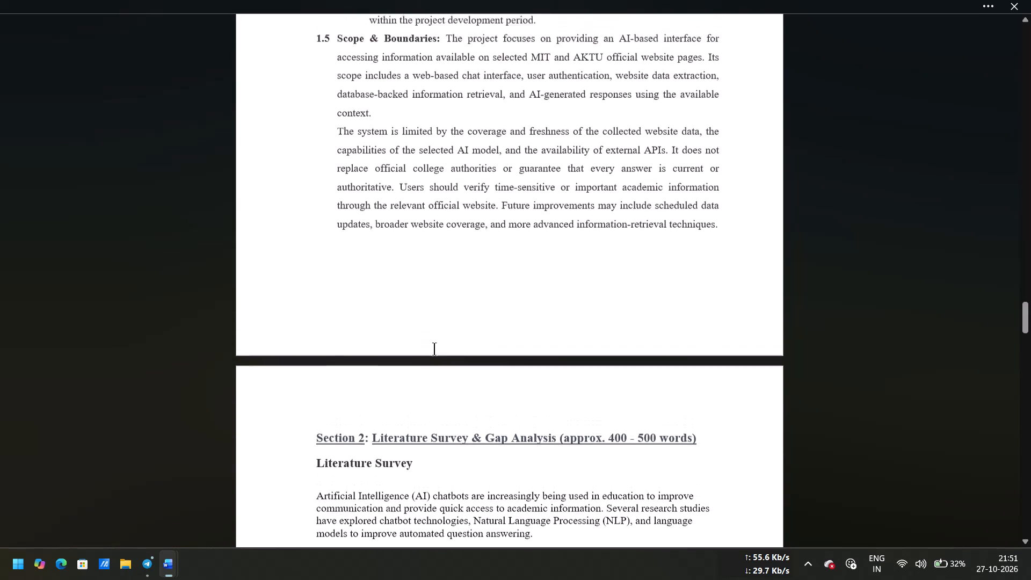
{"action": "scroll", "coordinate": [434, 349], "scroll_direction": "up", "scroll_amount": 1}
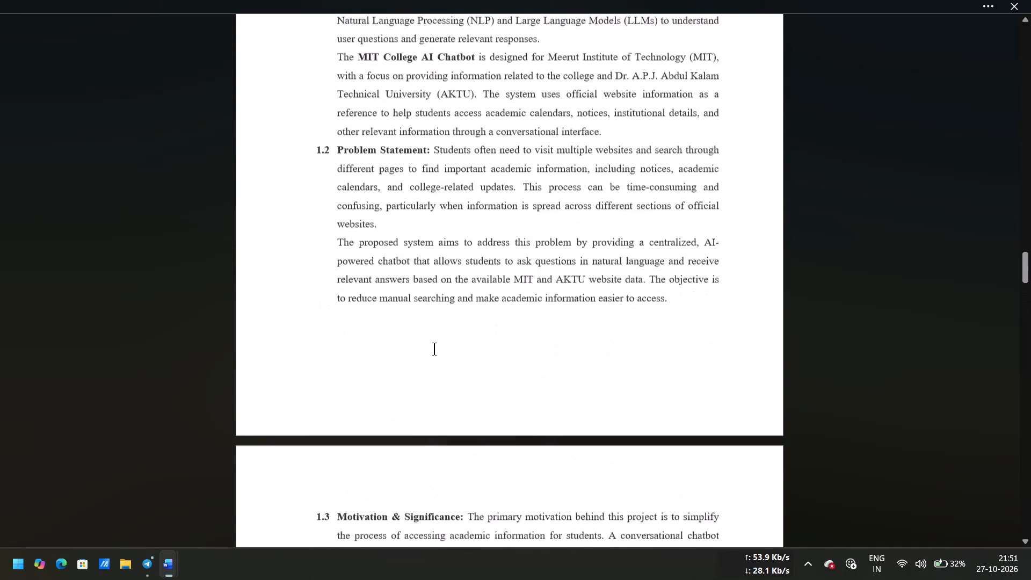
{"action": "scroll", "coordinate": [434, 349], "scroll_direction": "up", "scroll_amount": 1}
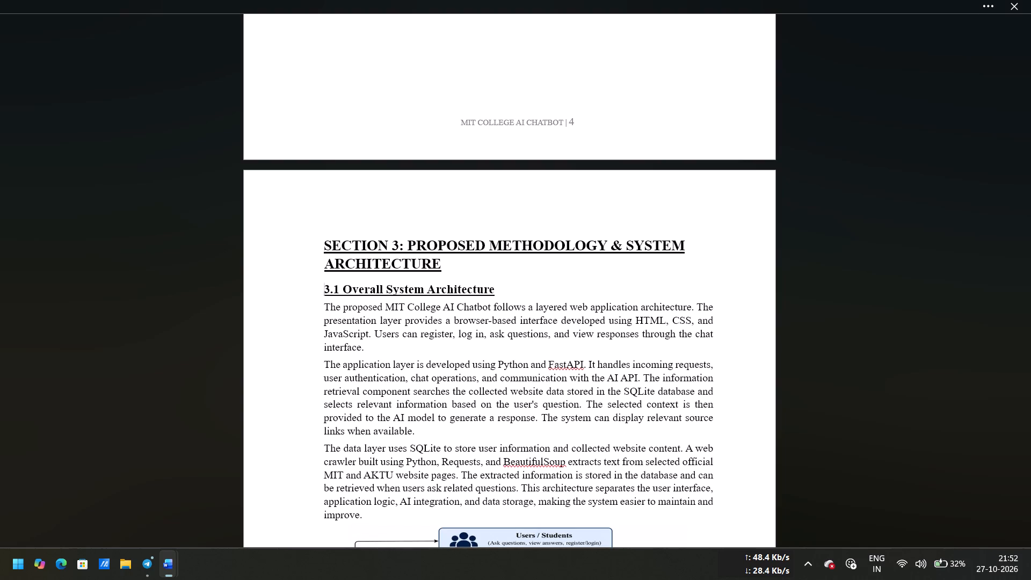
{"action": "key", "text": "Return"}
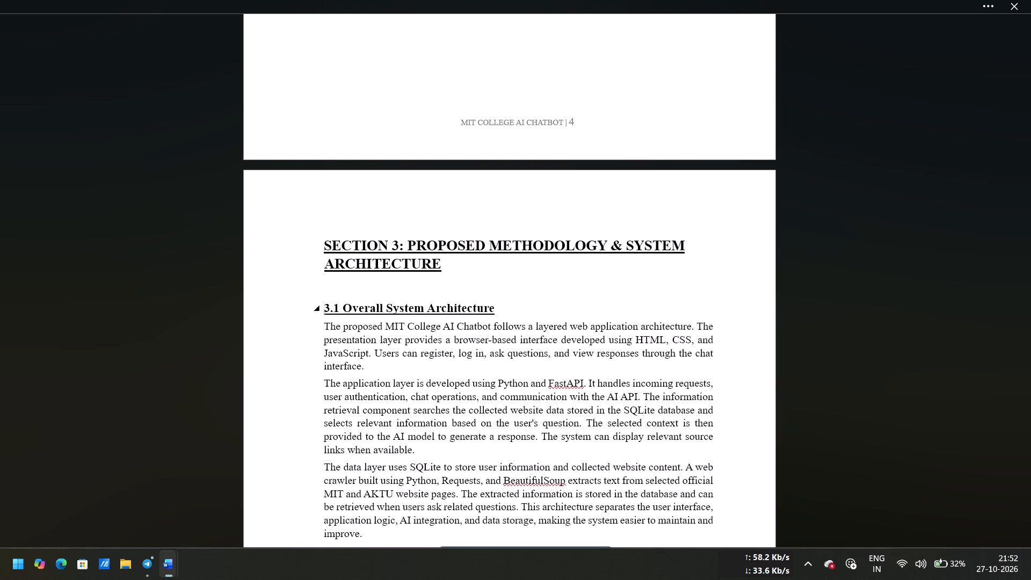
Left-align and underline the Section 4 heading, Resource Requirements & Implementation Stack.
{"action": "scroll", "coordinate": [326, 307], "scroll_direction": "down", "scroll_amount": 3}
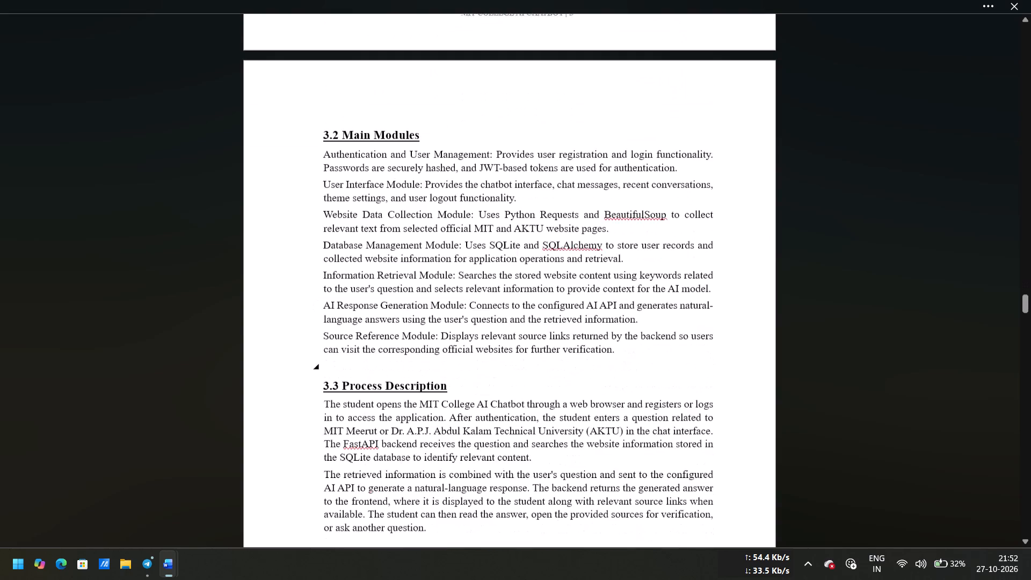
{"action": "scroll", "coordinate": [326, 307], "scroll_direction": "down", "scroll_amount": 3}
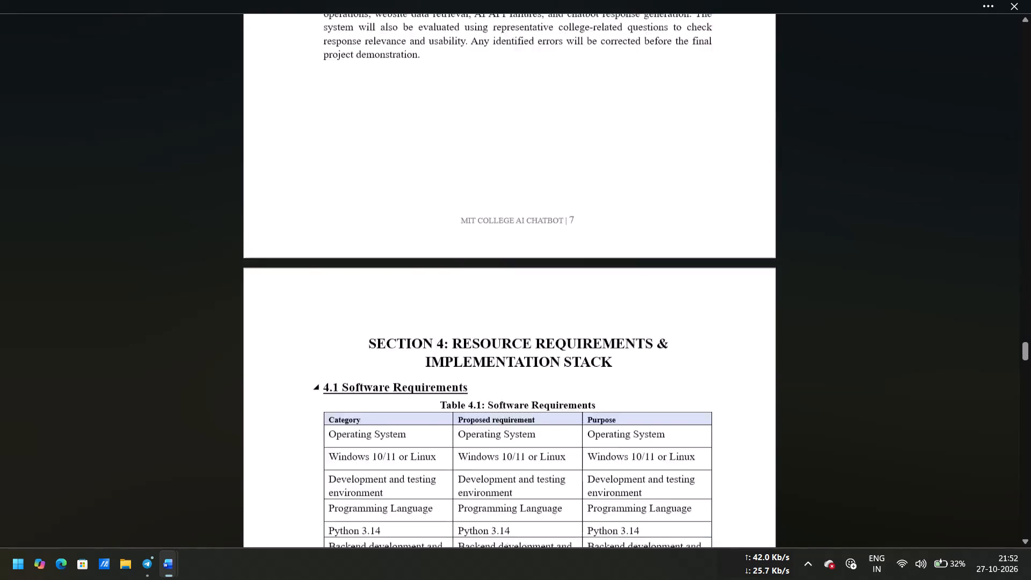
{"action": "scroll", "coordinate": [326, 307], "scroll_direction": "down", "scroll_amount": 1}
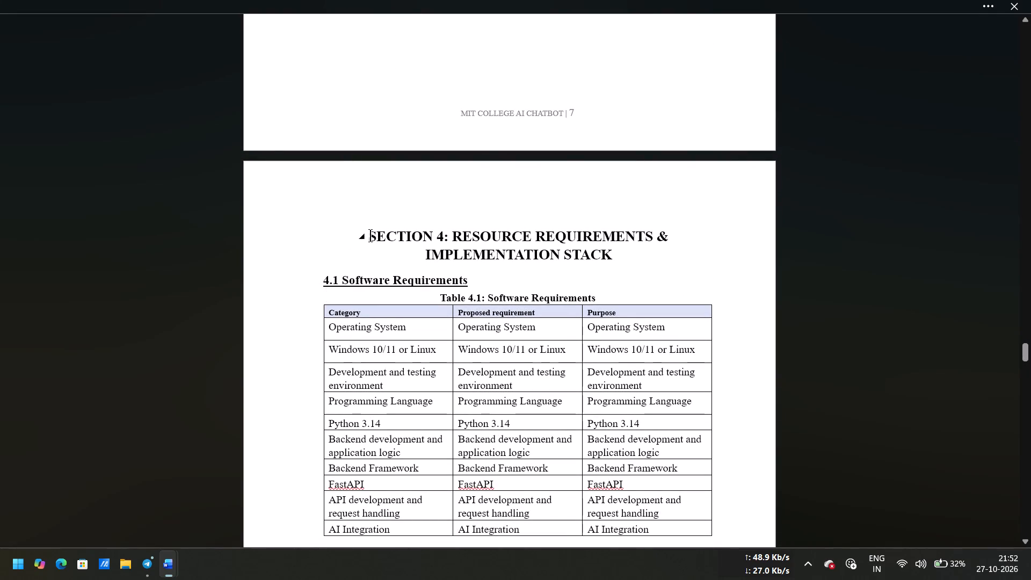
{"action": "left_click_drag", "start_coordinate": [370, 235], "coordinate": [622, 258]}
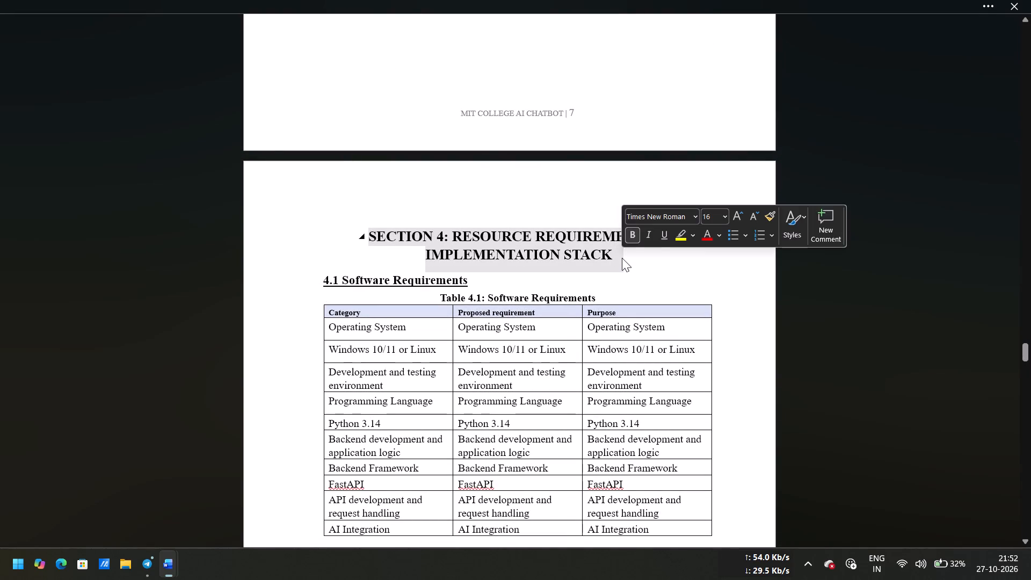
{"action": "left_click", "coordinate": [618, 0]}
{"action": "left_click", "coordinate": [339, 86]}
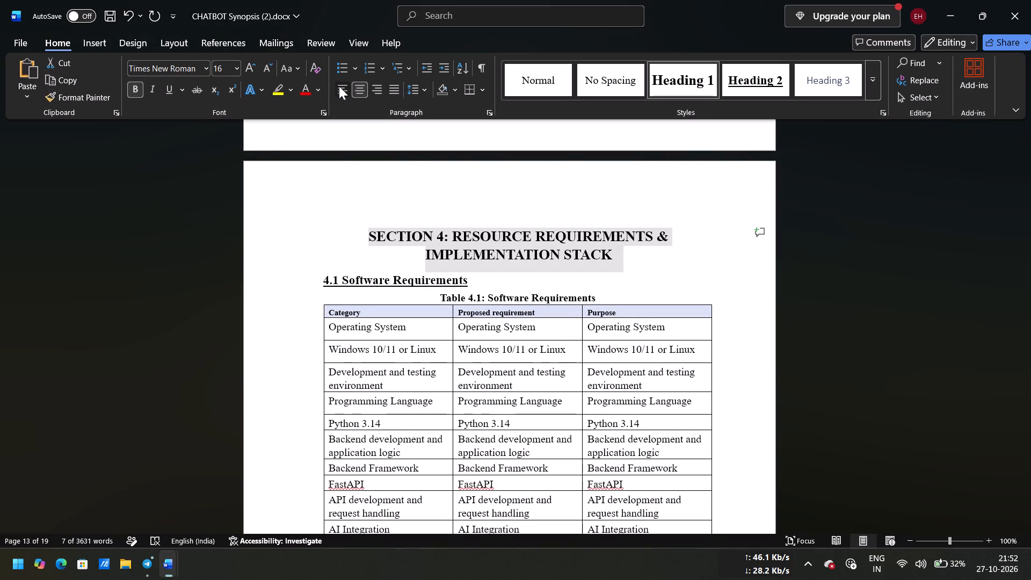
{"action": "left_click", "coordinate": [169, 91]}
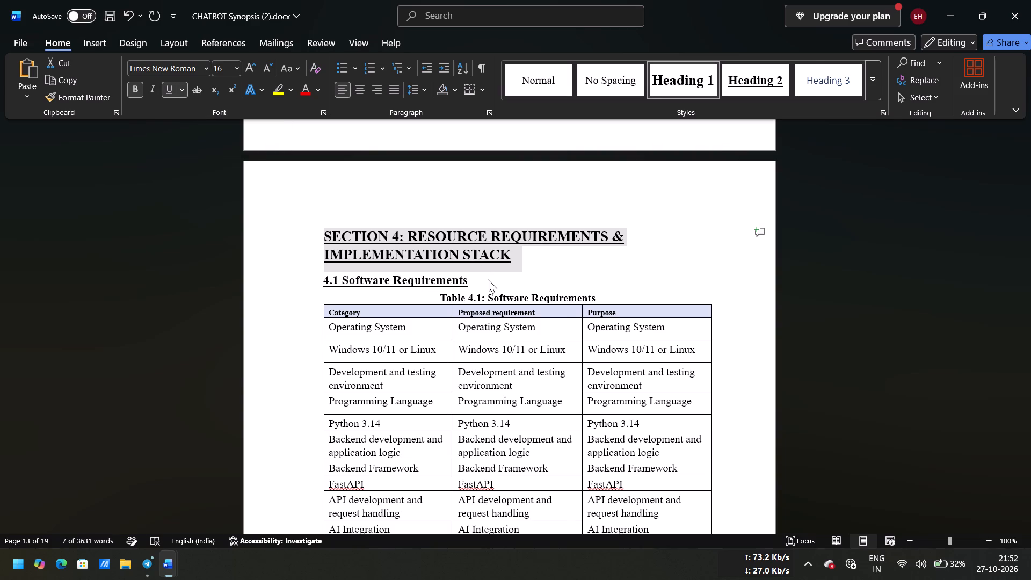
{"action": "left_click", "coordinate": [488, 279]}
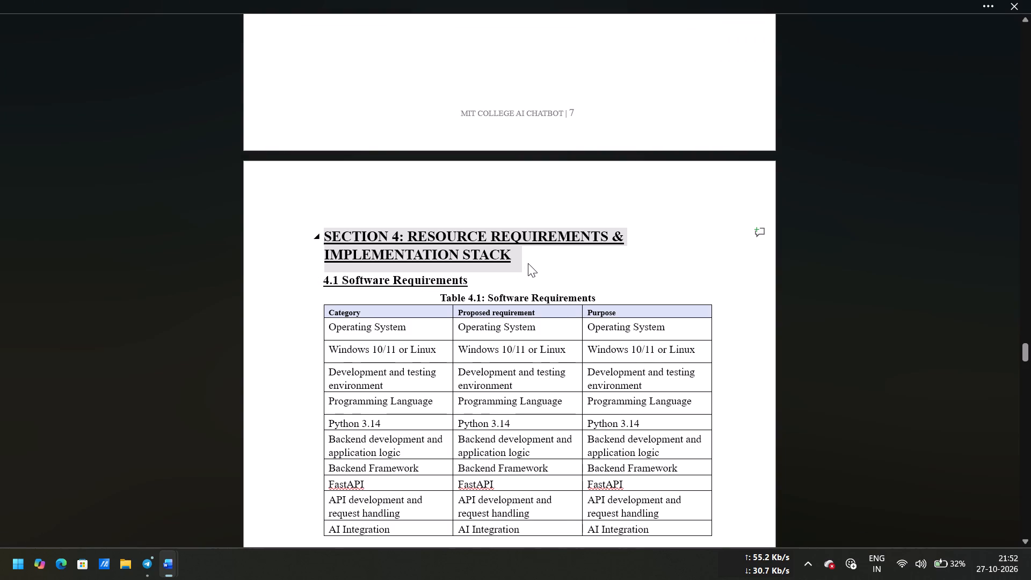
Add a blank line between the Section 4 heading and subheading 4.1 Software Requirements.
{"action": "left_click", "coordinate": [528, 263]}
{"action": "key", "text": "Return"}
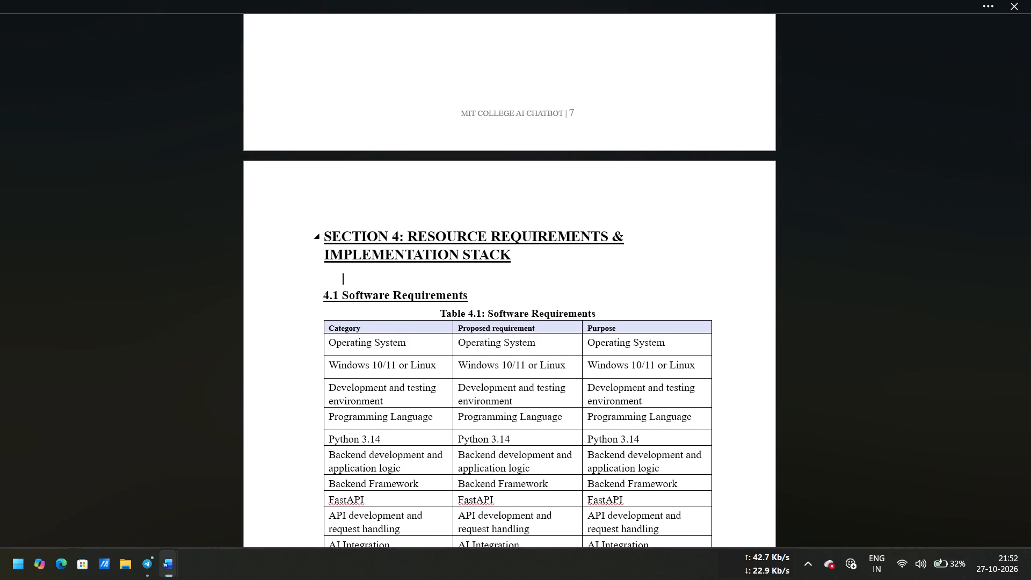
Left-align and underline the Section 5 heading, Expected Outcomes, Deliverables & Impact.
{"action": "scroll", "coordinate": [528, 263], "scroll_direction": "down", "scroll_amount": 2}
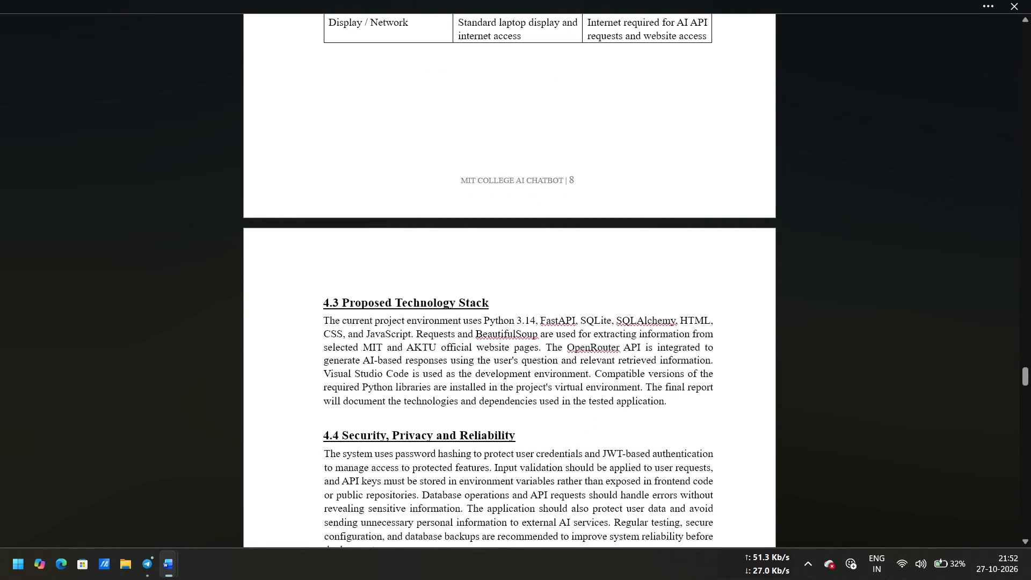
{"action": "scroll", "coordinate": [528, 263], "scroll_direction": "down", "scroll_amount": 1}
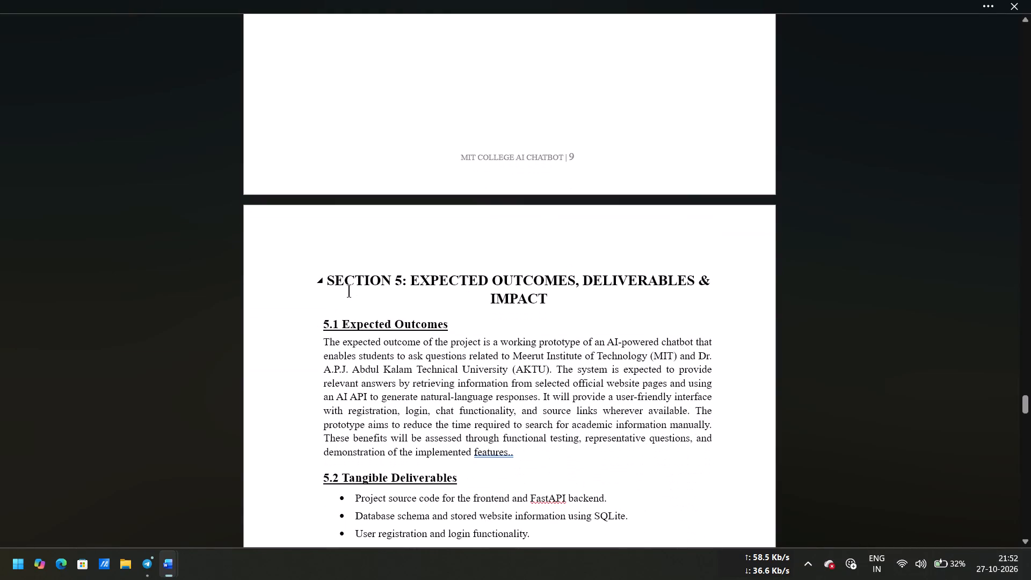
{"action": "left_click_drag", "start_coordinate": [325, 281], "coordinate": [573, 298]}
{"action": "left_click", "coordinate": [346, 0]}
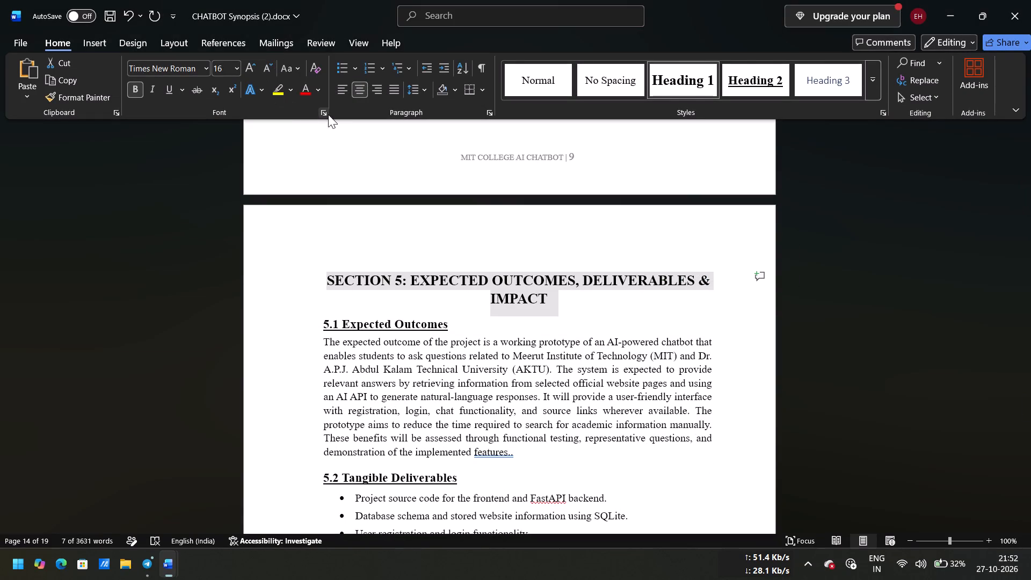
{"action": "left_click", "coordinate": [342, 93]}
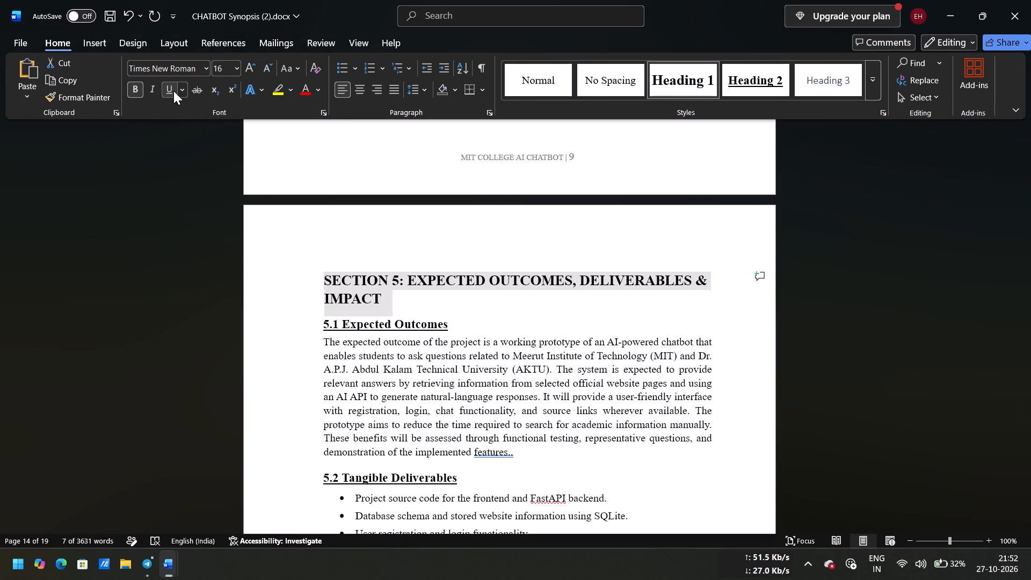
{"action": "left_click", "coordinate": [173, 91]}
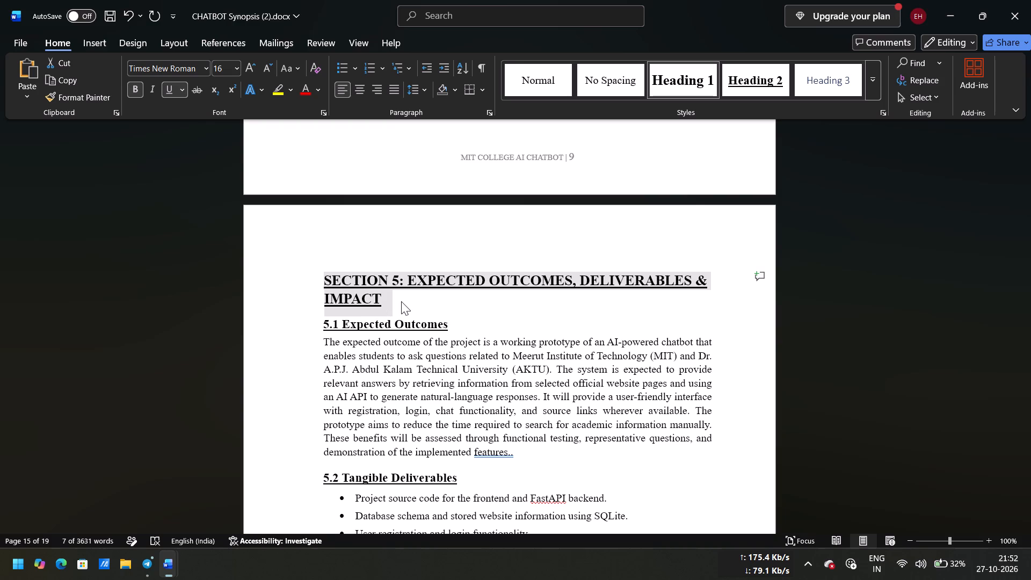
{"action": "left_click", "coordinate": [401, 301]}
Add a blank line between the Section 5 heading and subheading 5.1 Expected Outcomes.
{"action": "left_click", "coordinate": [398, 303]}
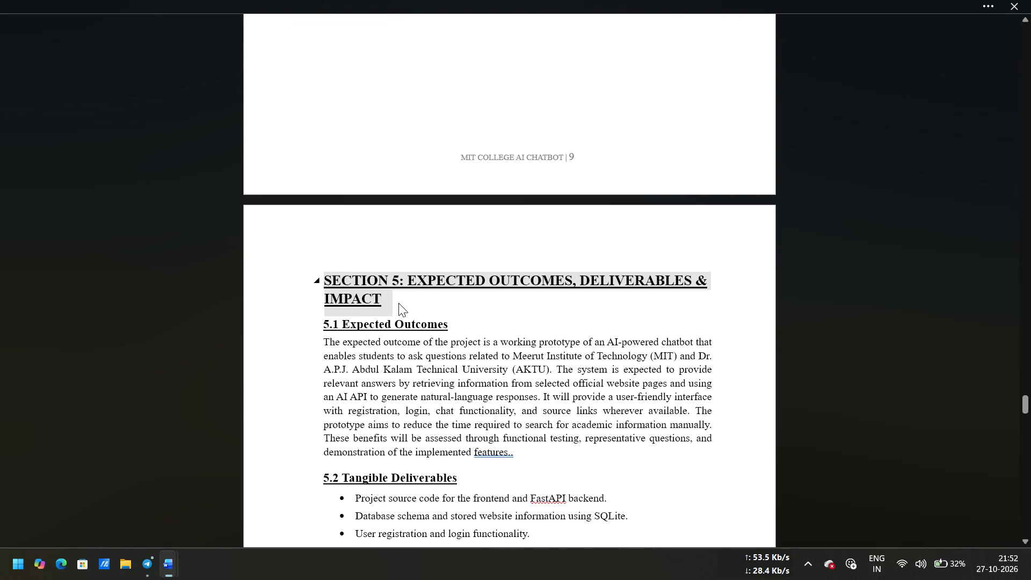
{"action": "left_click", "coordinate": [398, 303]}
{"action": "key", "text": "Return"}
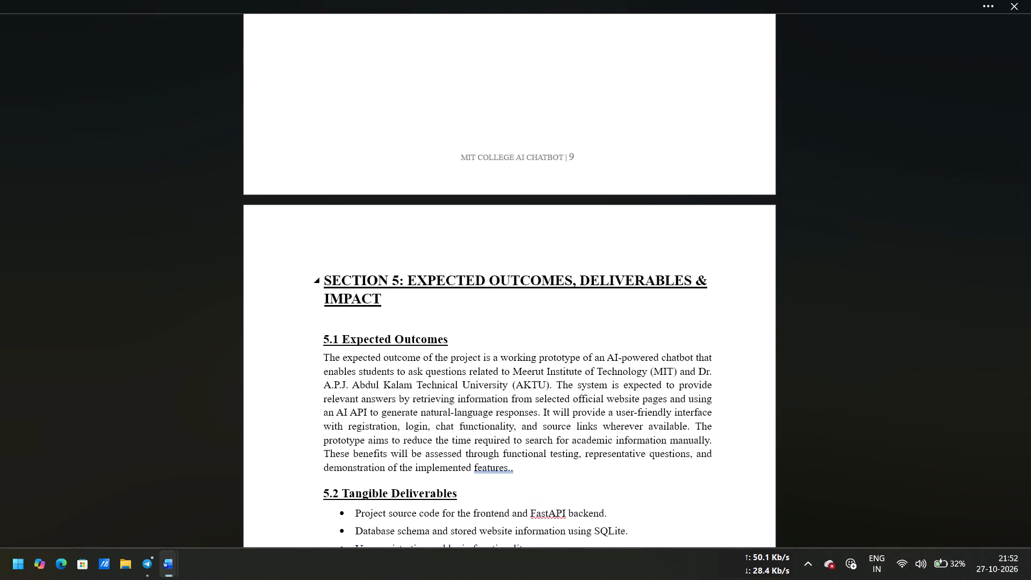
Left-align and underline the Section 6 heading, Project Schedule, Timeline & Milestones.
{"action": "scroll", "coordinate": [398, 303], "scroll_direction": "down", "scroll_amount": 2}
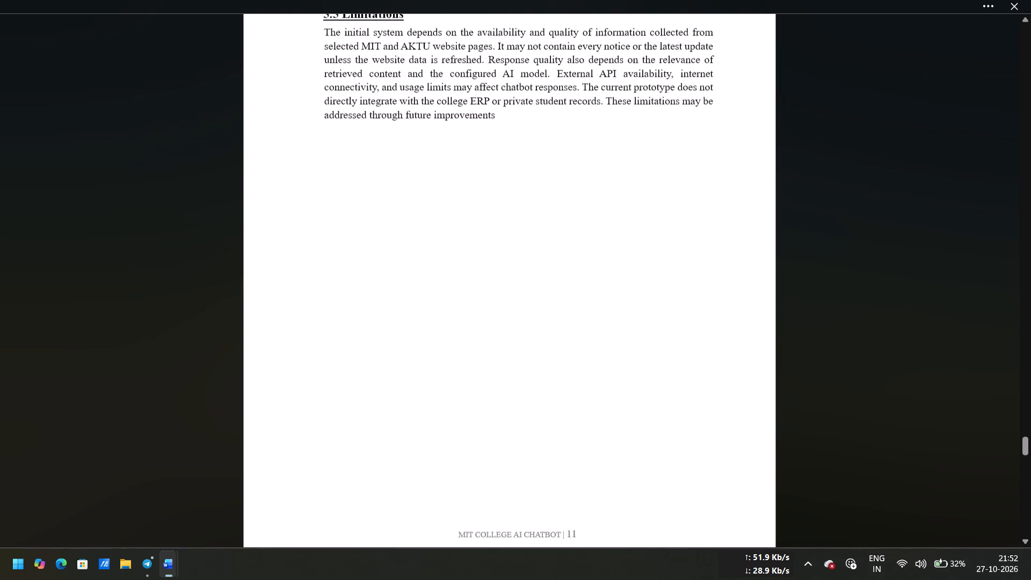
{"action": "scroll", "coordinate": [398, 303], "scroll_direction": "down", "scroll_amount": 1}
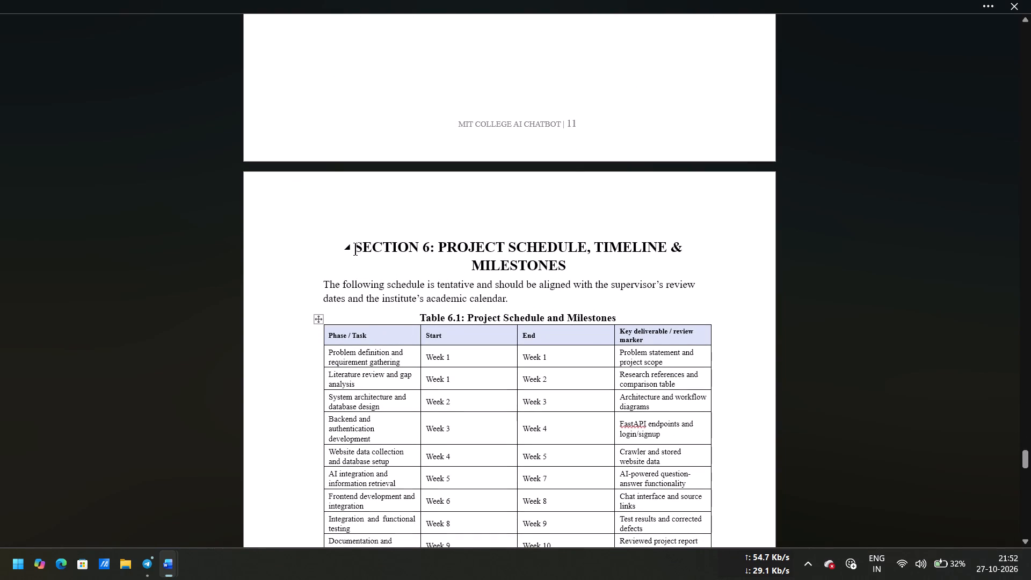
{"action": "left_click_drag", "start_coordinate": [357, 248], "coordinate": [595, 262]}
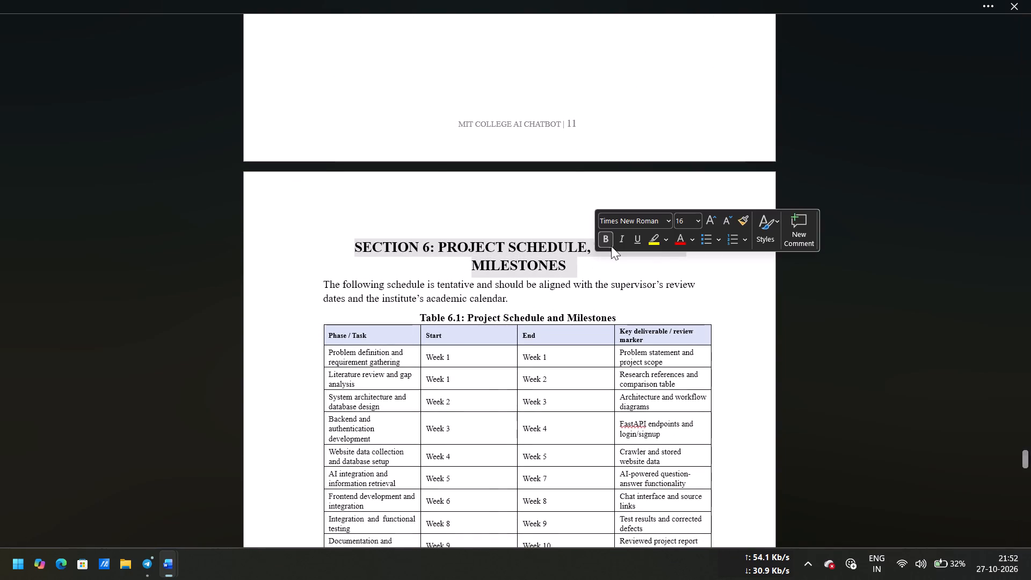
{"action": "left_click", "coordinate": [492, 0]}
{"action": "left_click", "coordinate": [167, 90]}
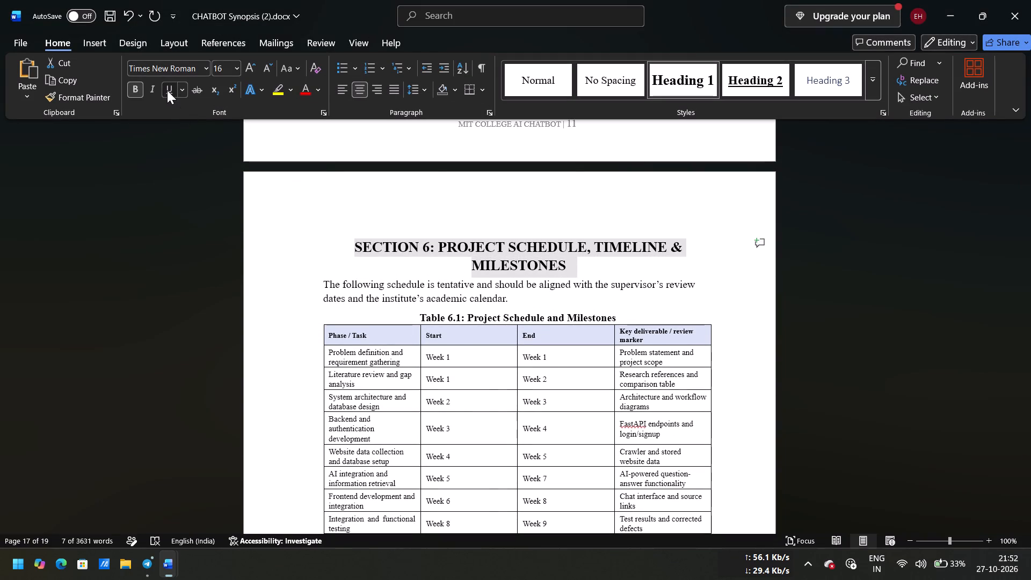
{"action": "left_click", "coordinate": [342, 93]}
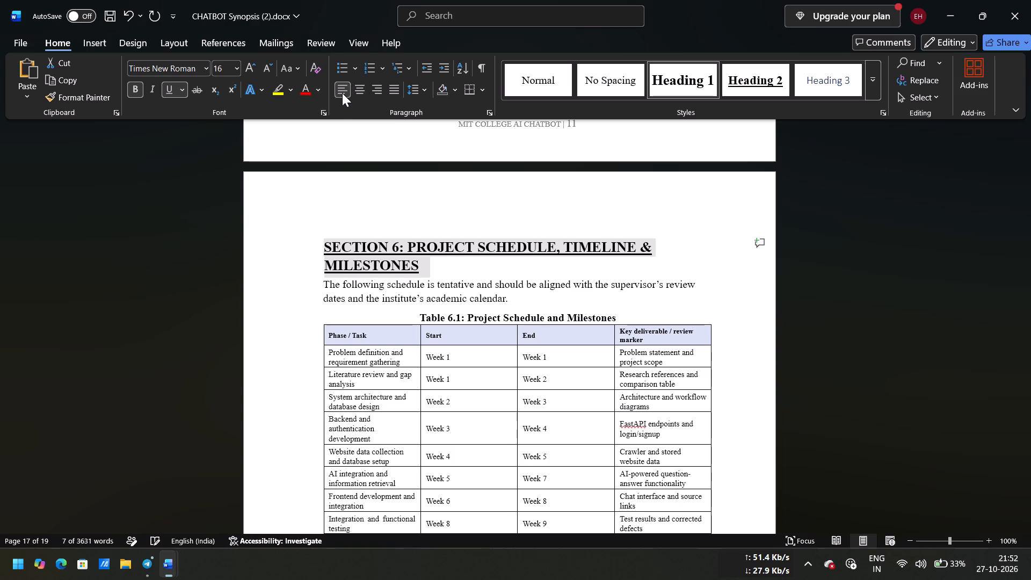
{"action": "left_click", "coordinate": [433, 267]}
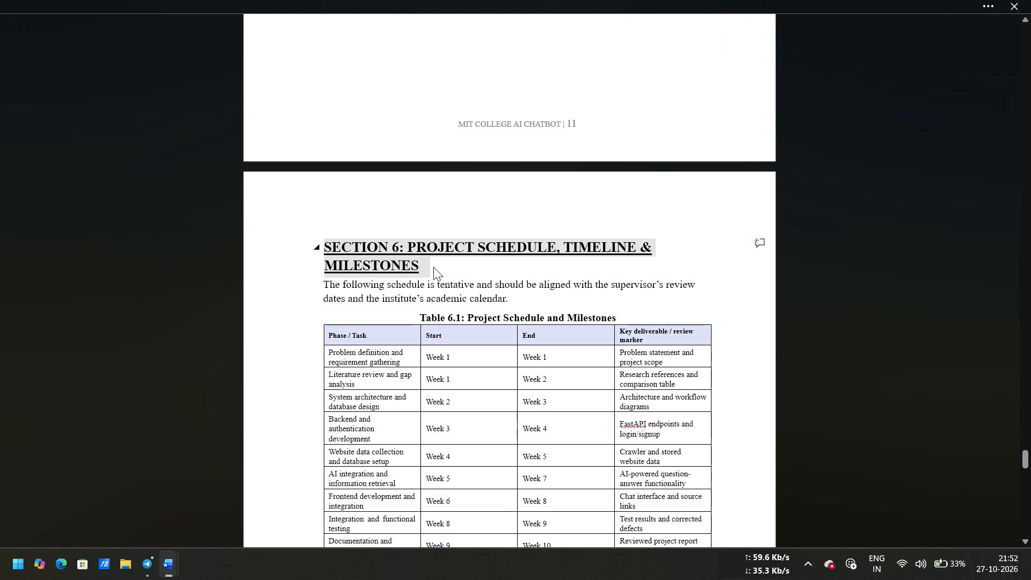
{"action": "left_click", "coordinate": [433, 267]}
Examine the remaining Section 7 and References headings, and compare them with the section headings in the college format document.
{"action": "scroll", "coordinate": [433, 267], "scroll_direction": "down", "scroll_amount": 1}
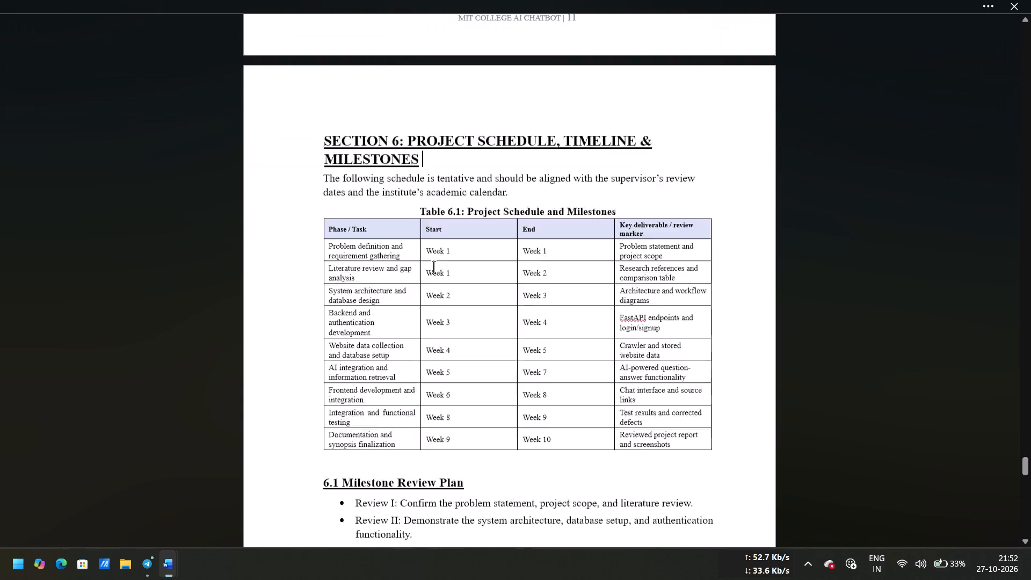
{"action": "scroll", "coordinate": [433, 267], "scroll_direction": "down", "scroll_amount": 1}
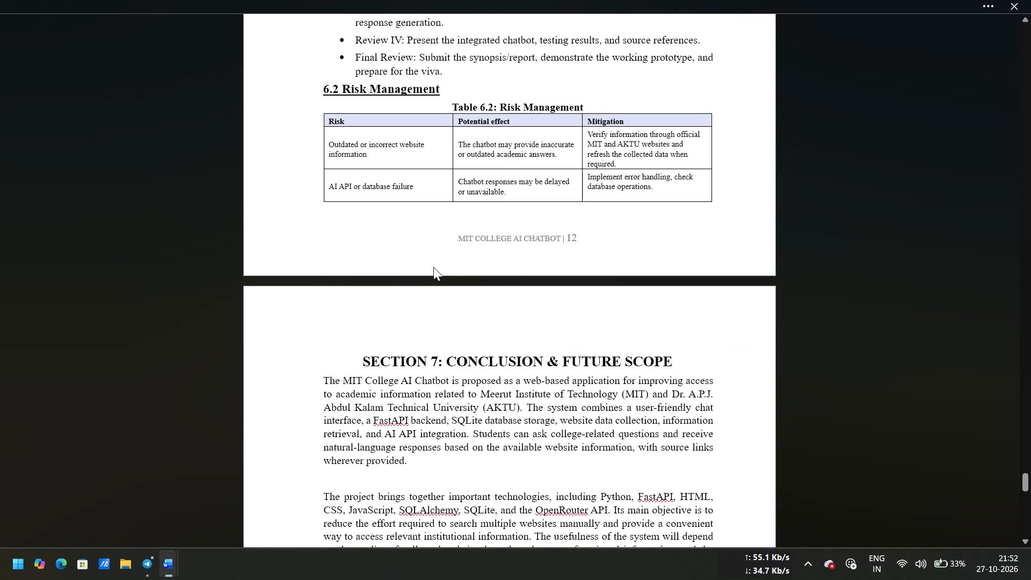
{"action": "scroll", "coordinate": [433, 267], "scroll_direction": "down", "scroll_amount": 3}
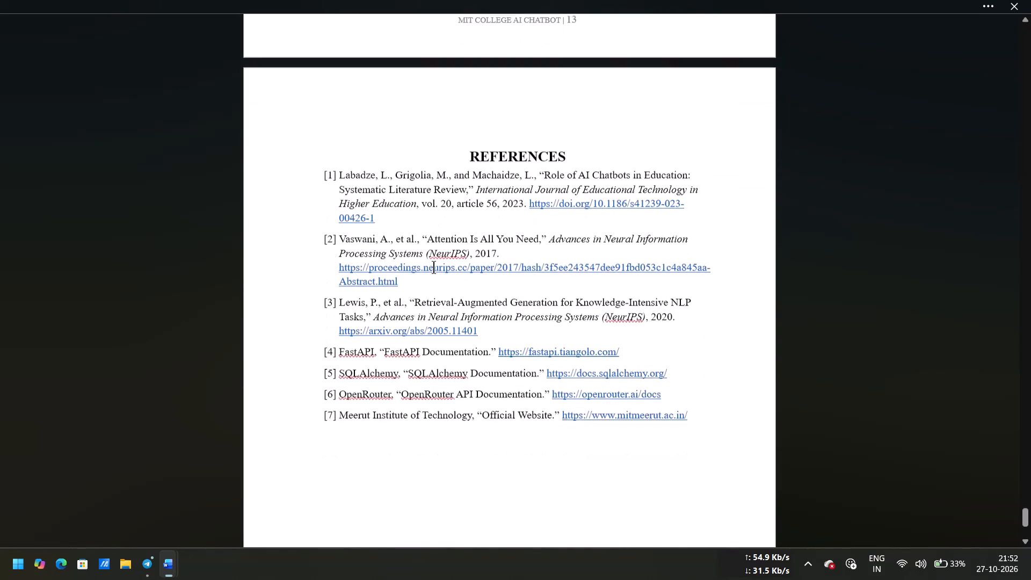
{"action": "scroll", "coordinate": [433, 267], "scroll_direction": "down", "scroll_amount": 2}
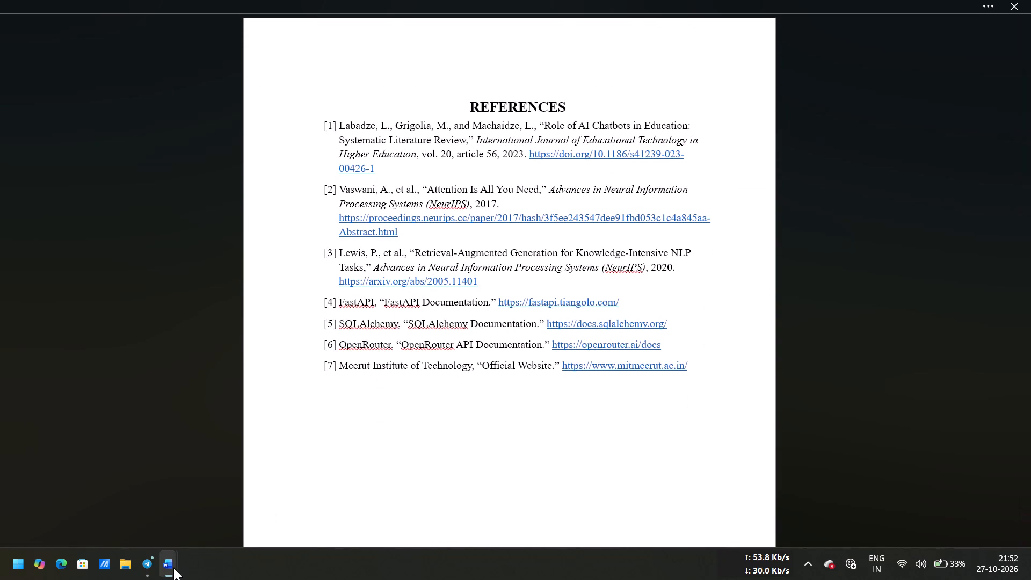
{"action": "left_click", "coordinate": [134, 513]}
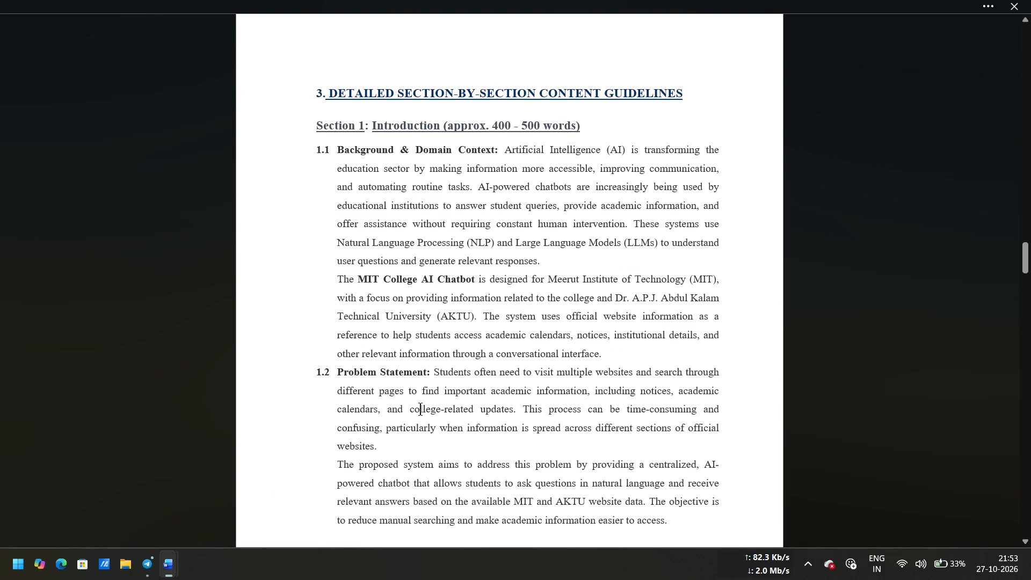
{"action": "scroll", "coordinate": [432, 403], "scroll_direction": "down", "scroll_amount": 10}
{"action": "scroll", "coordinate": [432, 403], "scroll_direction": "up", "scroll_amount": 1}
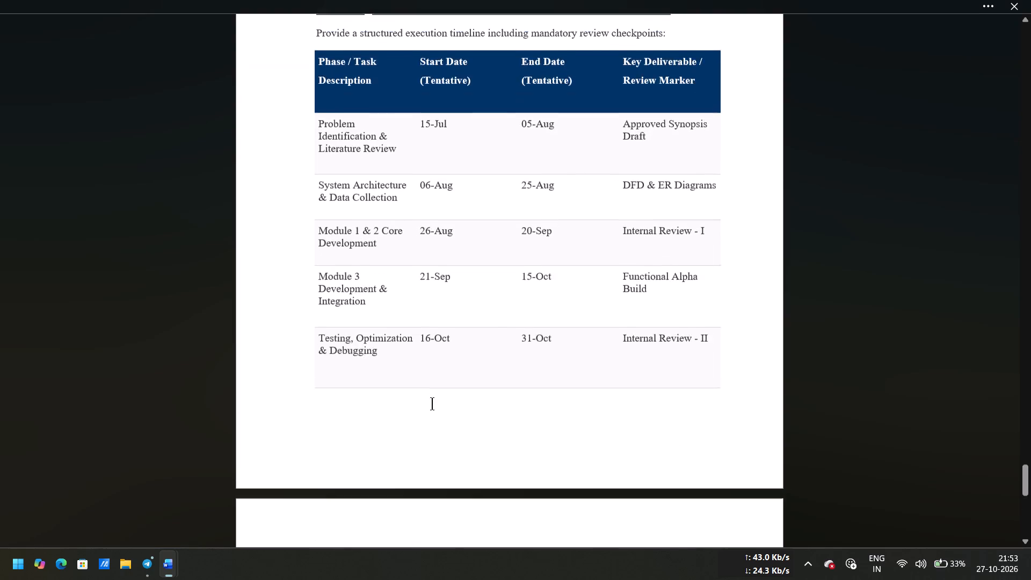
{"action": "scroll", "coordinate": [432, 403], "scroll_direction": "up", "scroll_amount": 2}
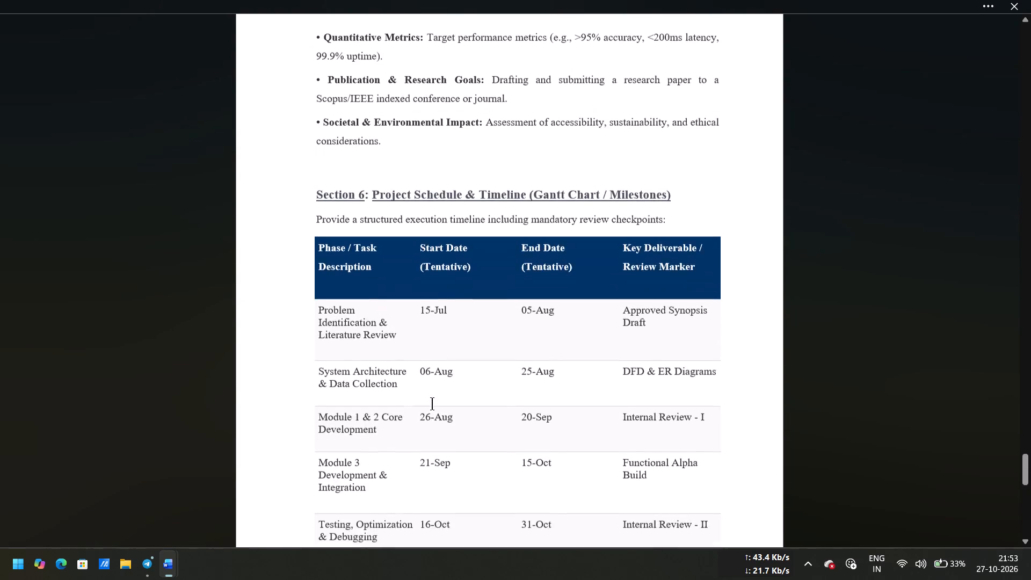
{"action": "scroll", "coordinate": [432, 403], "scroll_direction": "up", "scroll_amount": 2}
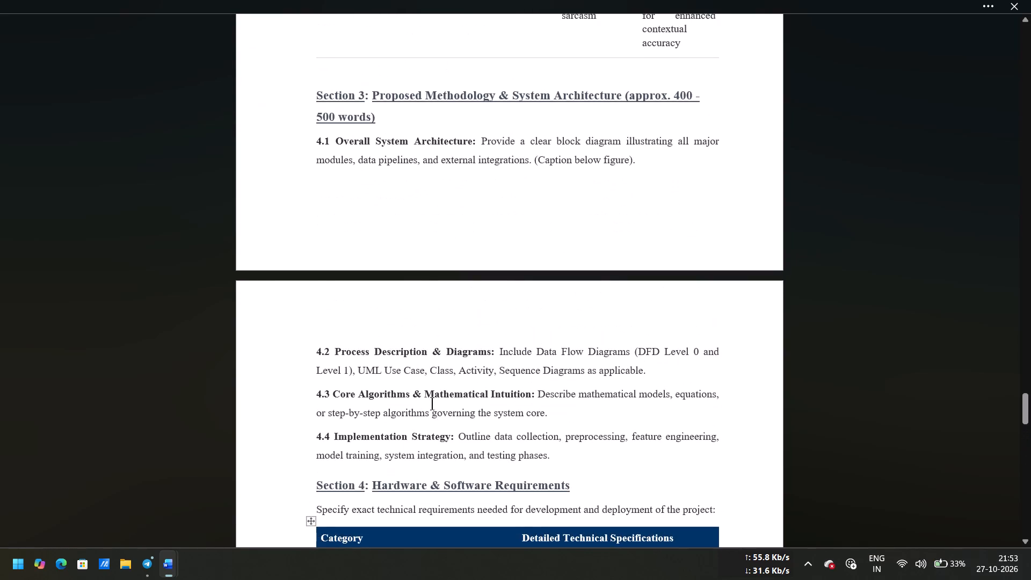
{"action": "scroll", "coordinate": [432, 403], "scroll_direction": "up", "scroll_amount": 1}
{"action": "scroll", "coordinate": [432, 403], "scroll_direction": "down", "scroll_amount": 1}
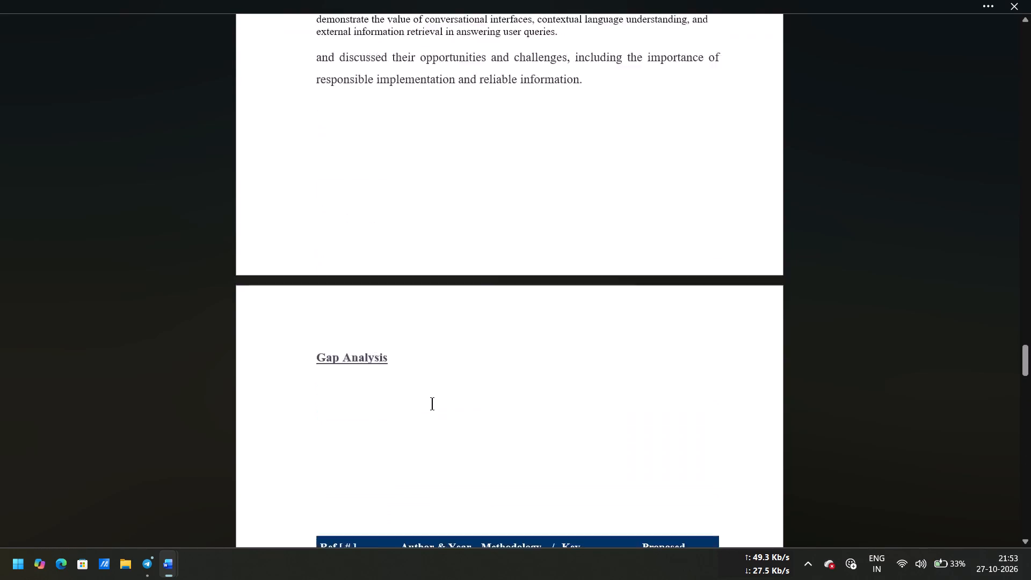
{"action": "scroll", "coordinate": [432, 403], "scroll_direction": "down", "scroll_amount": 1}
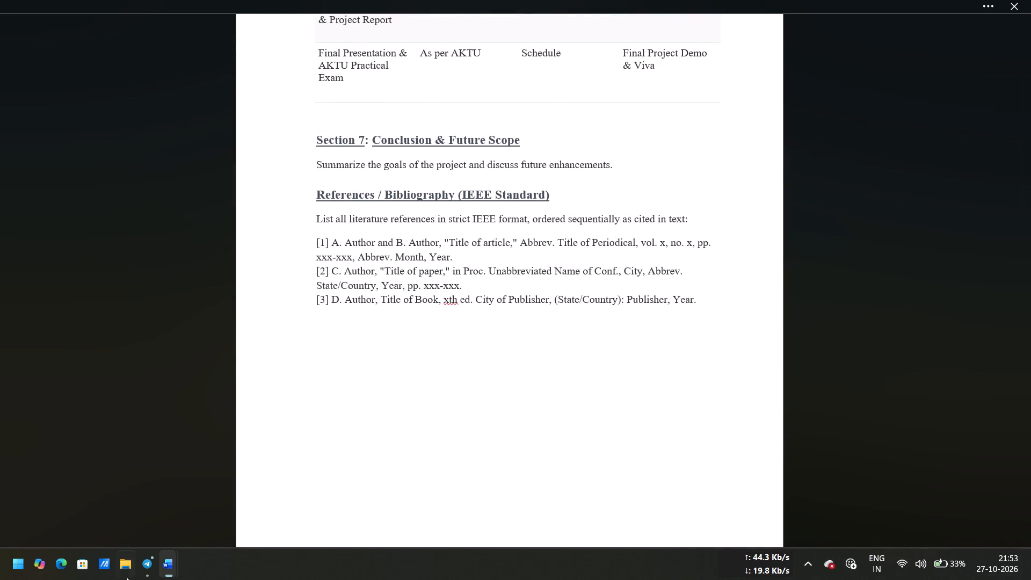
{"action": "left_click", "coordinate": [201, 523]}
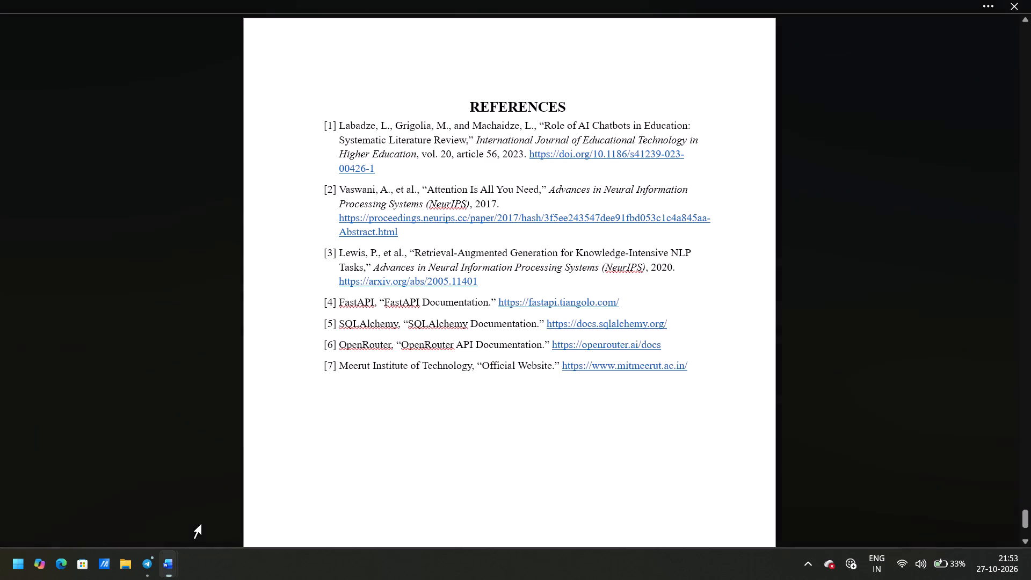
Left-align and underline the References heading on the last page of the synopsis.
{"action": "left_click_drag", "start_coordinate": [475, 102], "coordinate": [502, 106]}
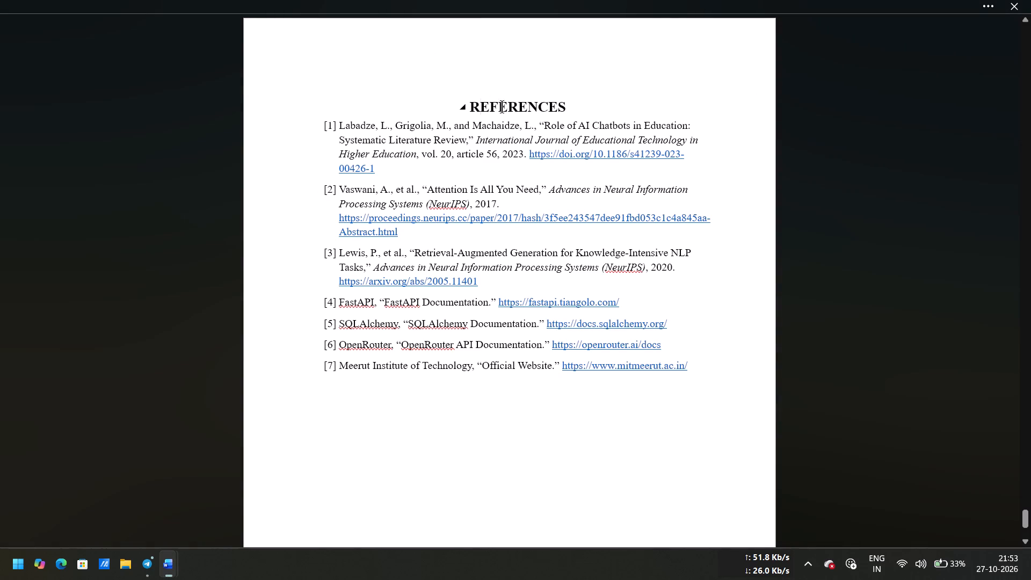
{"action": "left_click_drag", "start_coordinate": [502, 106], "coordinate": [558, 105]}
{"action": "left_click", "coordinate": [581, 105]}
{"action": "left_click_drag", "start_coordinate": [581, 105], "coordinate": [482, 100]}
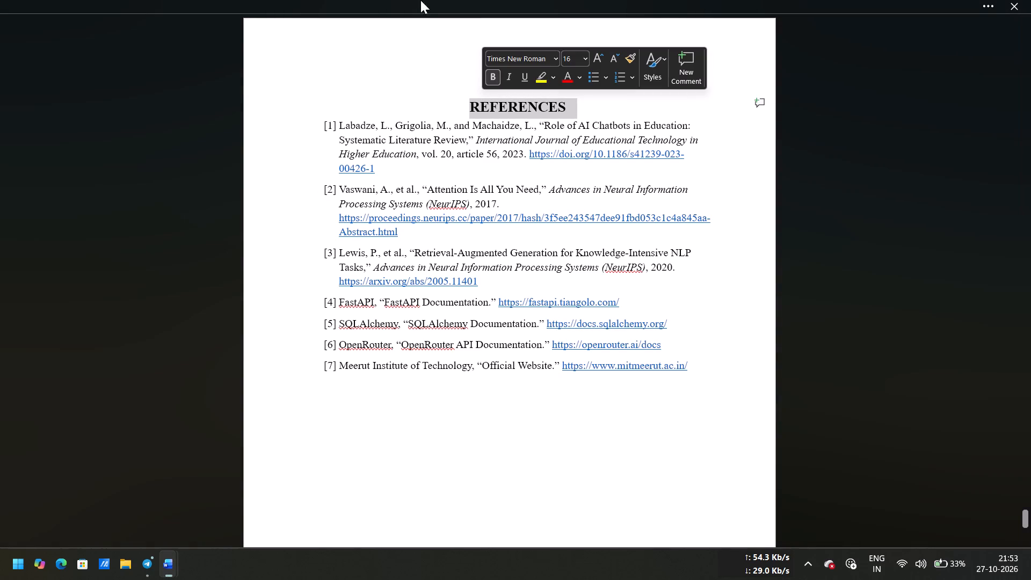
{"action": "left_click", "coordinate": [398, 0]}
{"action": "left_click", "coordinate": [342, 87]}
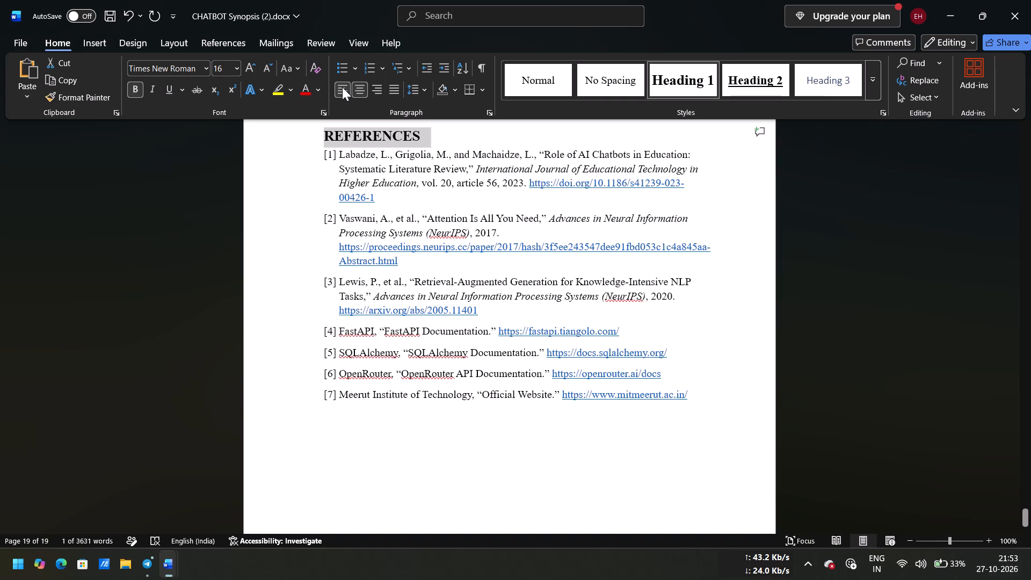
{"action": "left_click", "coordinate": [162, 89]}
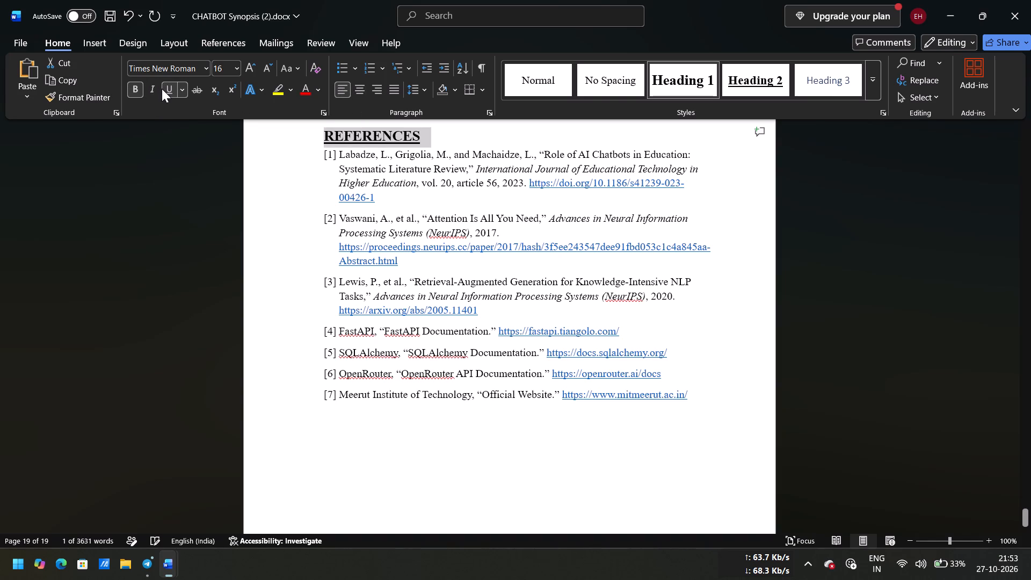
Add a blank line between the References heading and the first reference entry.
{"action": "left_click", "coordinate": [451, 142]}
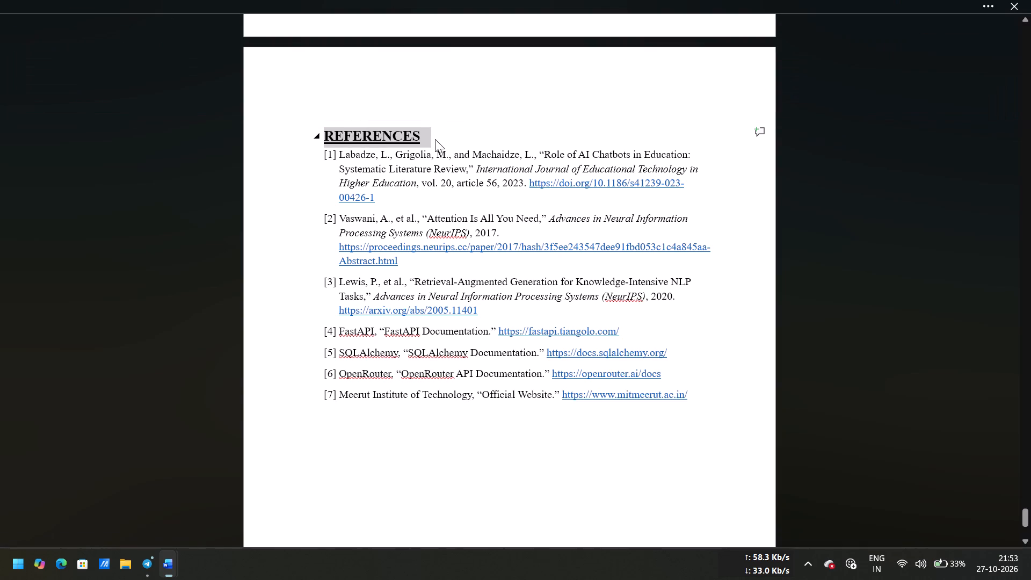
{"action": "left_click", "coordinate": [436, 139]}
{"action": "key", "text": "Return"}
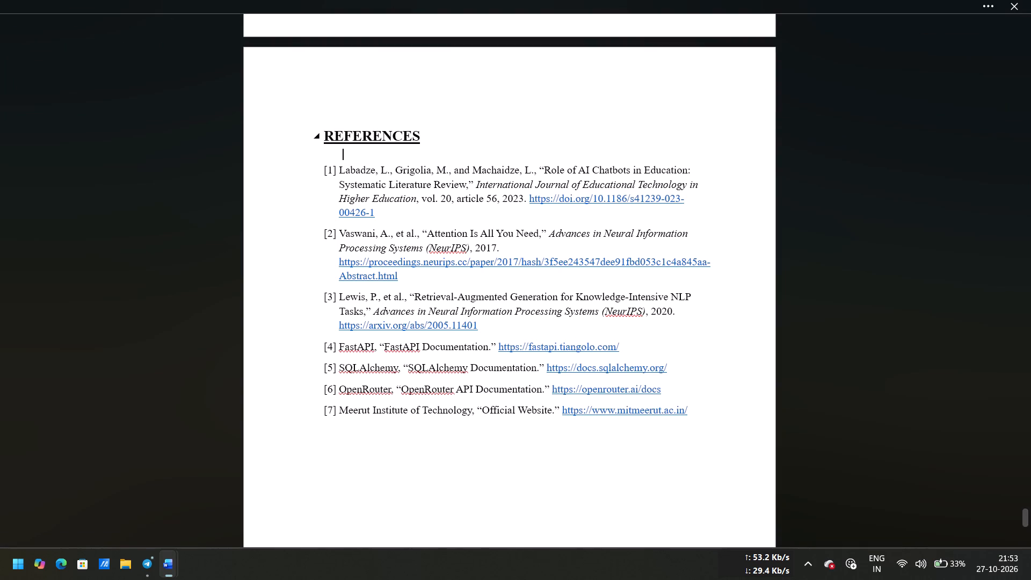
Left-align and underline the Section 7 heading, Conclusion & Future Scope.
{"action": "scroll", "coordinate": [291, 260], "scroll_direction": "up", "scroll_amount": 1}
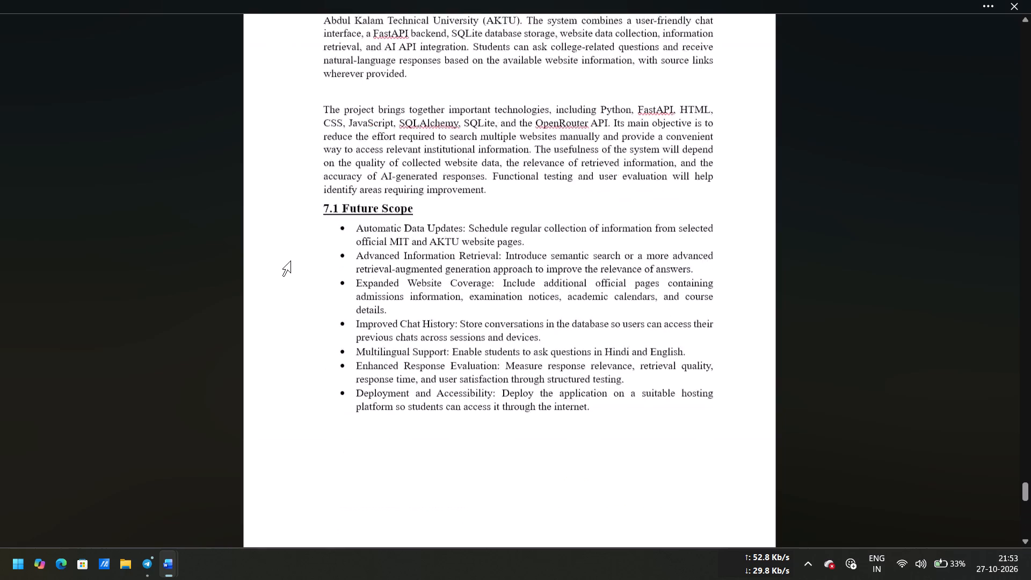
{"action": "scroll", "coordinate": [291, 260], "scroll_direction": "up", "scroll_amount": 1}
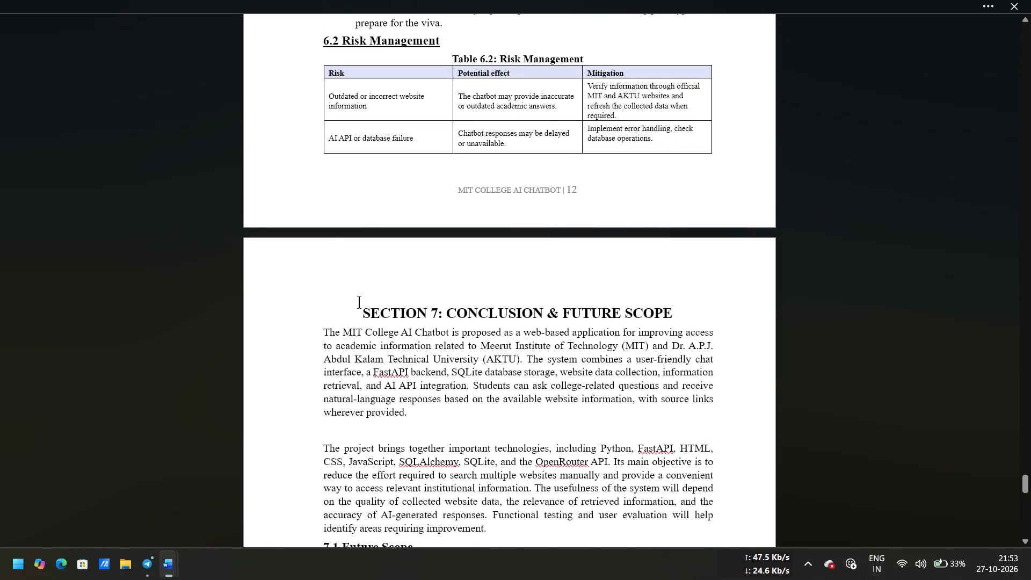
{"action": "left_click_drag", "start_coordinate": [366, 316], "coordinate": [676, 295]}
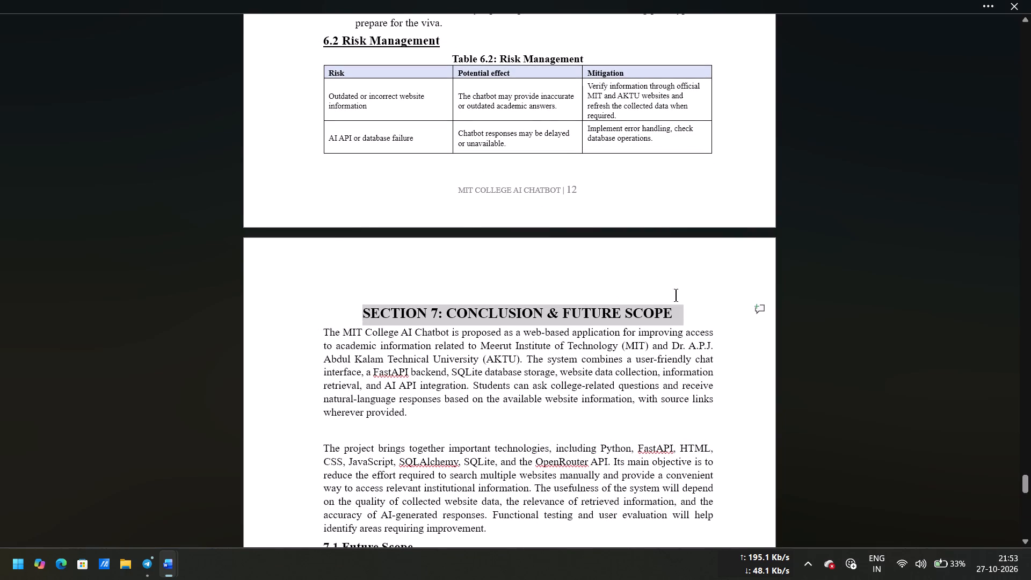
{"action": "left_click_drag", "start_coordinate": [676, 295], "coordinate": [684, 293]}
{"action": "left_click", "coordinate": [463, 0]}
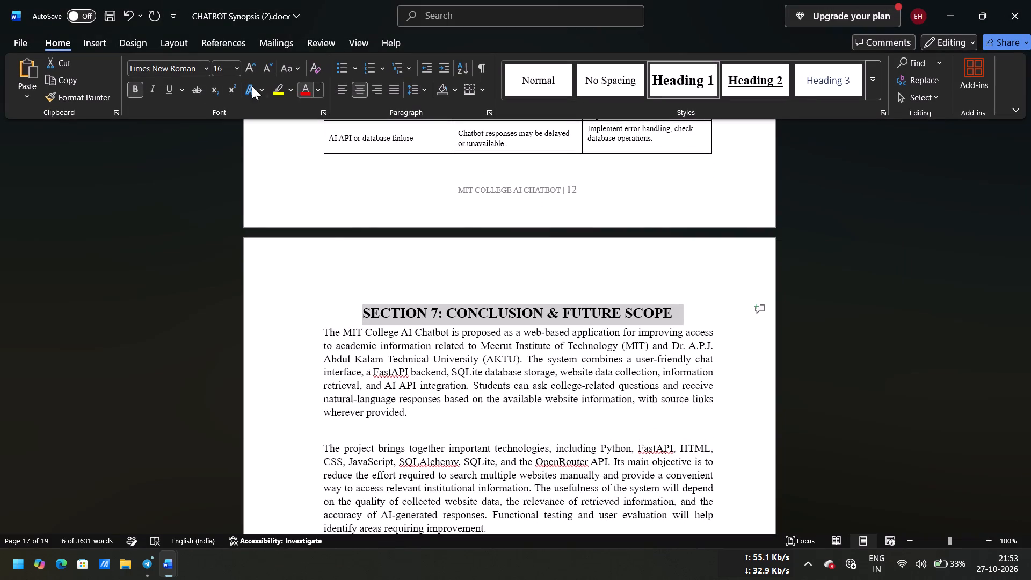
{"action": "left_click", "coordinate": [168, 86]}
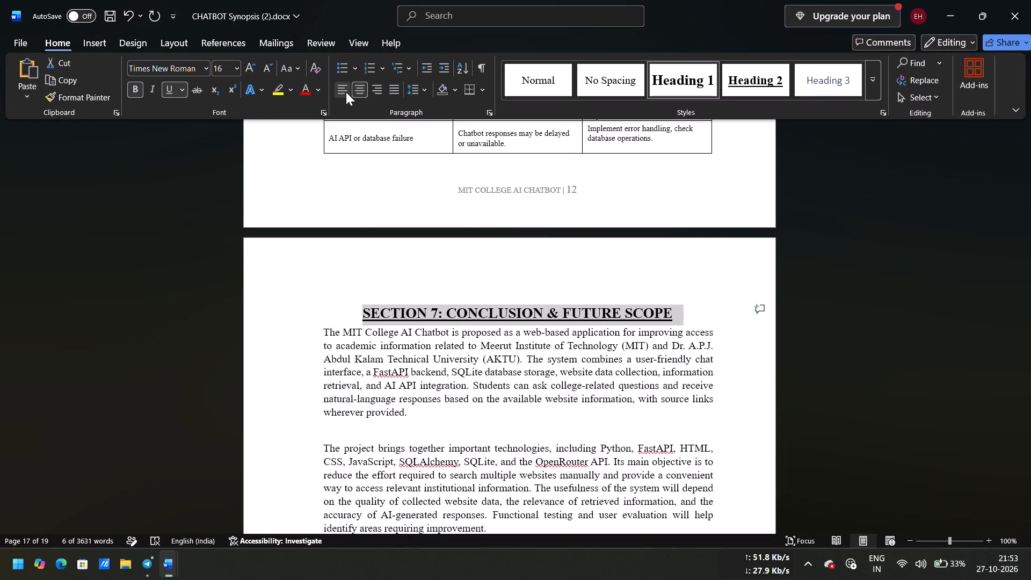
{"action": "left_click", "coordinate": [342, 91]}
Add a blank line between the Section 7 heading and its first paragraph.
{"action": "left_click", "coordinate": [671, 299]}
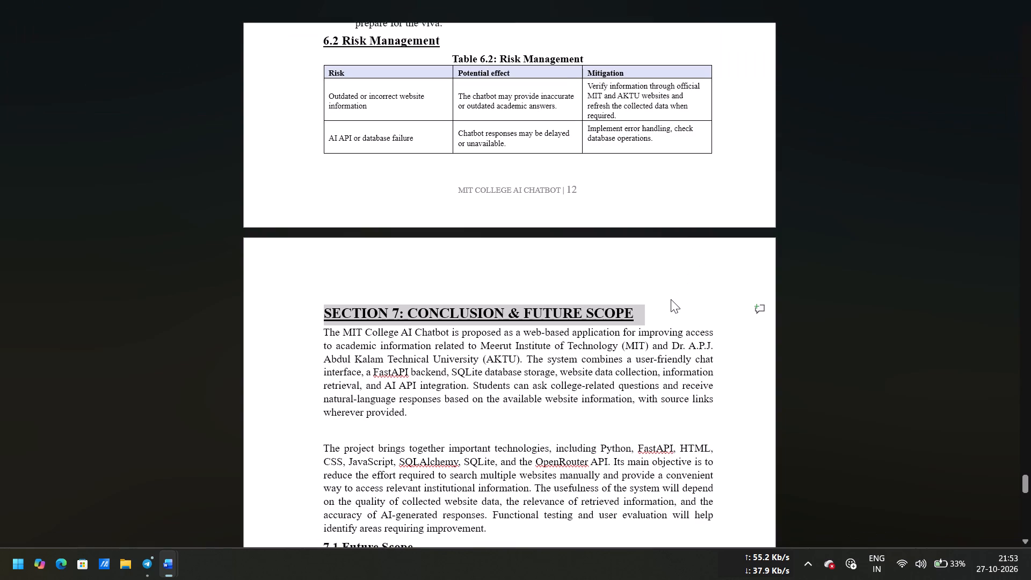
{"action": "left_click", "coordinate": [671, 299]}
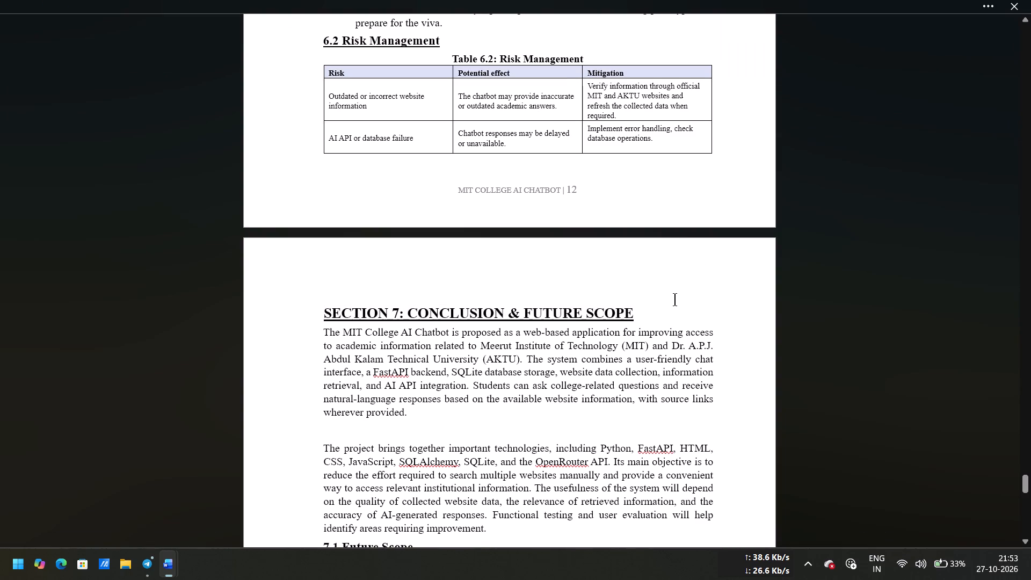
{"action": "key", "text": "Return"}
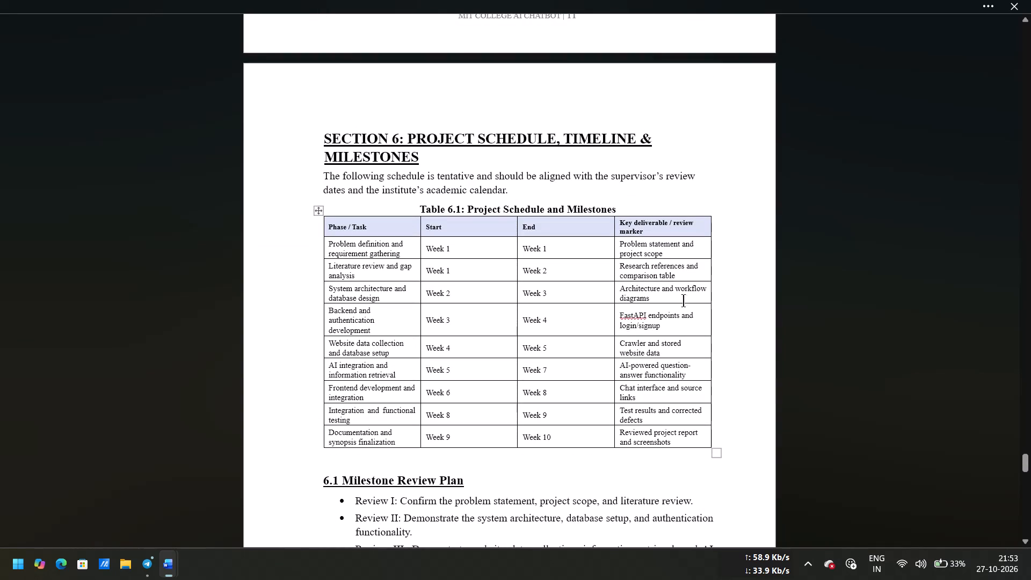
{"action": "scroll", "coordinate": [785, 228], "scroll_direction": "up", "scroll_amount": 1}
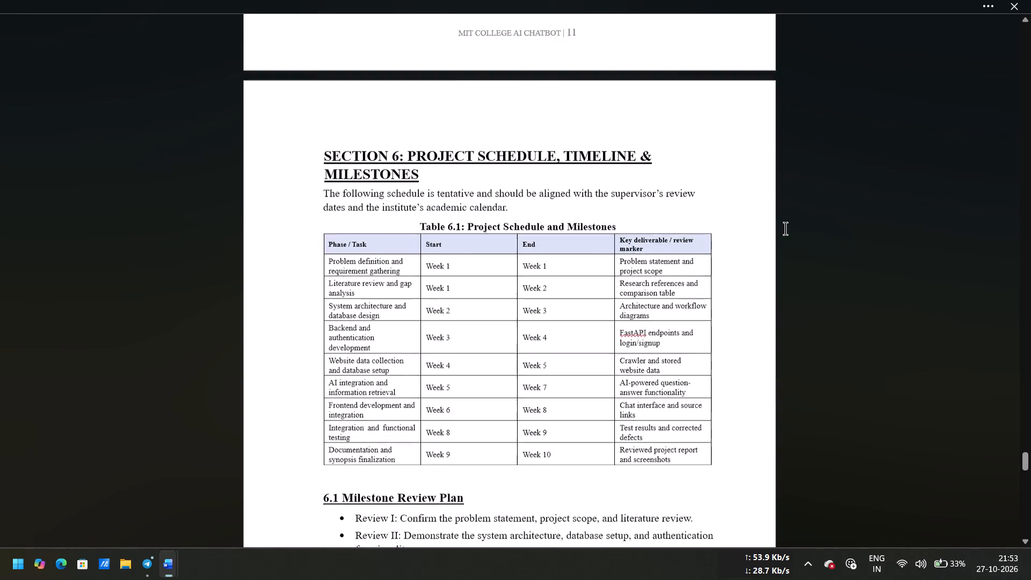
{"action": "scroll", "coordinate": [785, 228], "scroll_direction": "up", "scroll_amount": 2}
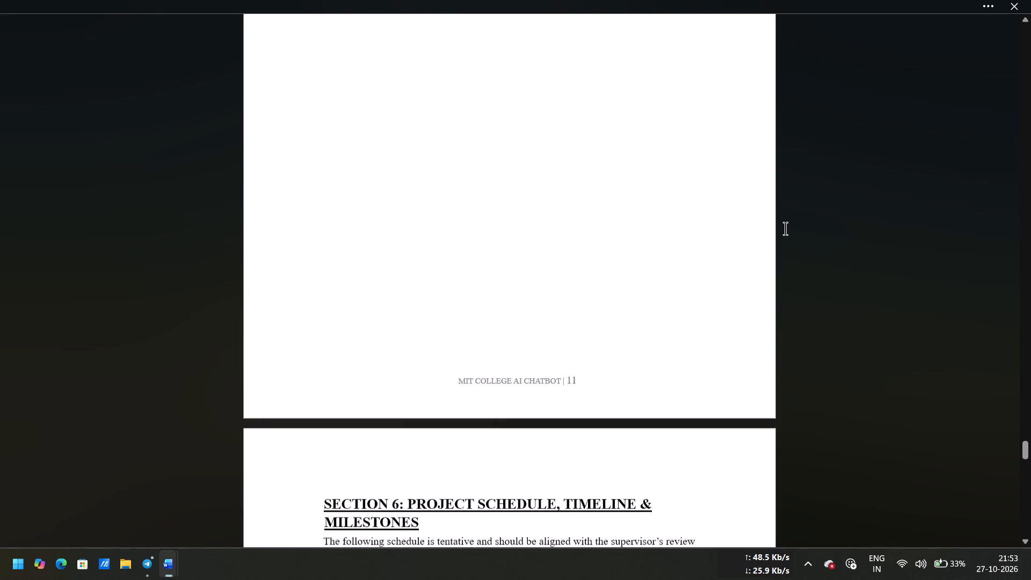
{"action": "scroll", "coordinate": [785, 228], "scroll_direction": "up", "scroll_amount": 2}
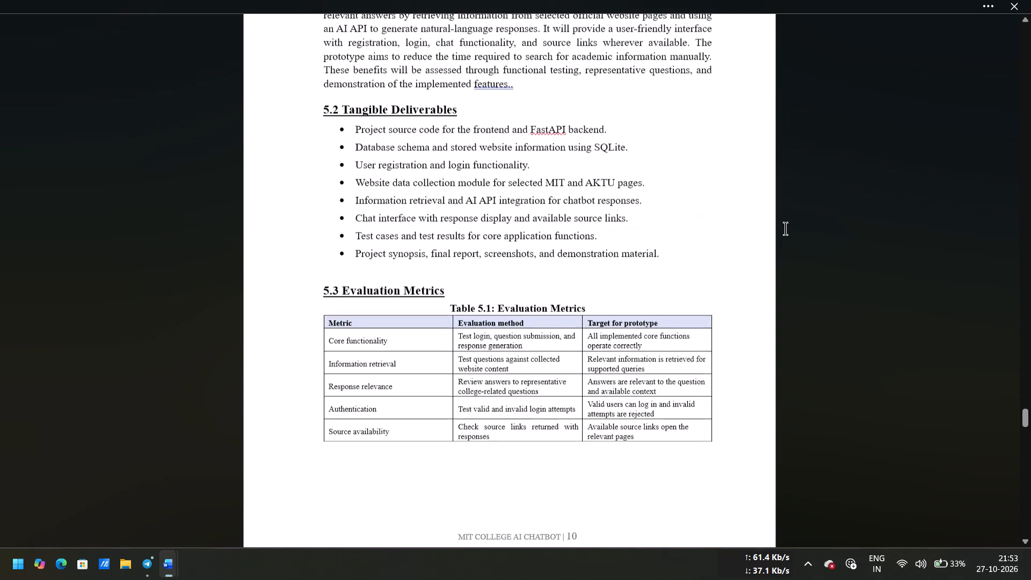
{"action": "scroll", "coordinate": [785, 228], "scroll_direction": "up", "scroll_amount": 2}
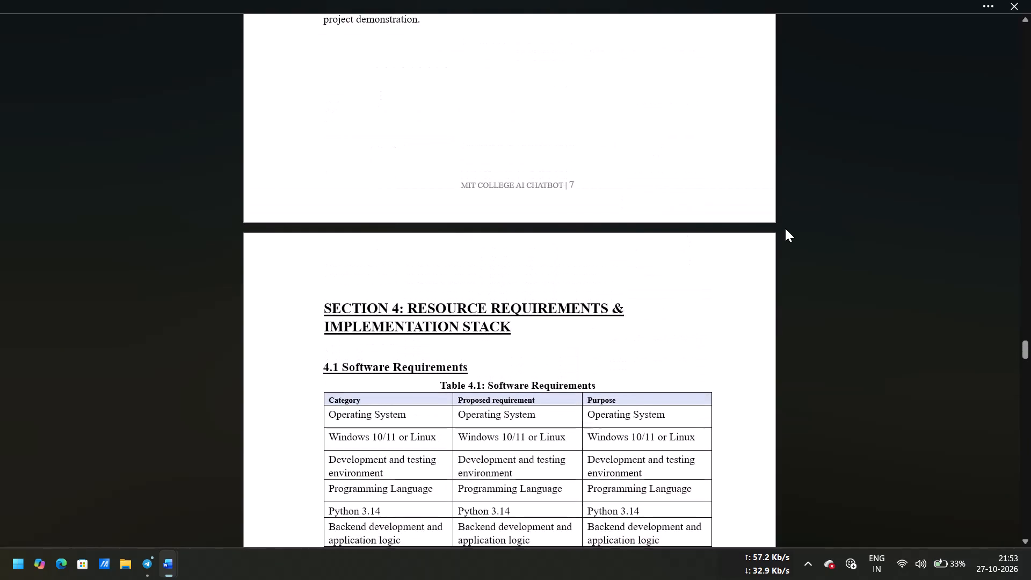
{"action": "scroll", "coordinate": [785, 228], "scroll_direction": "up", "scroll_amount": 2}
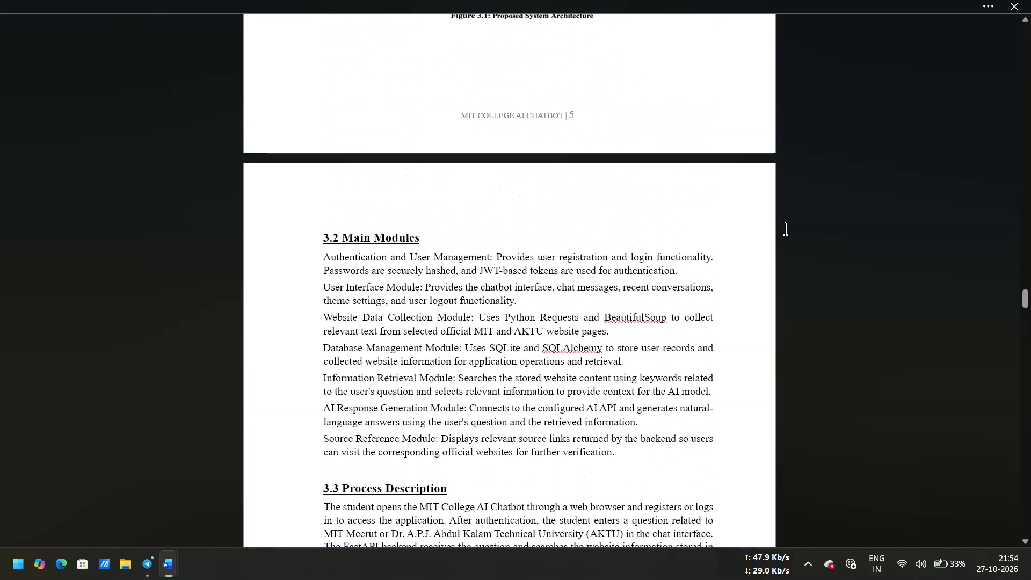
{"action": "scroll", "coordinate": [785, 228], "scroll_direction": "up", "scroll_amount": 2}
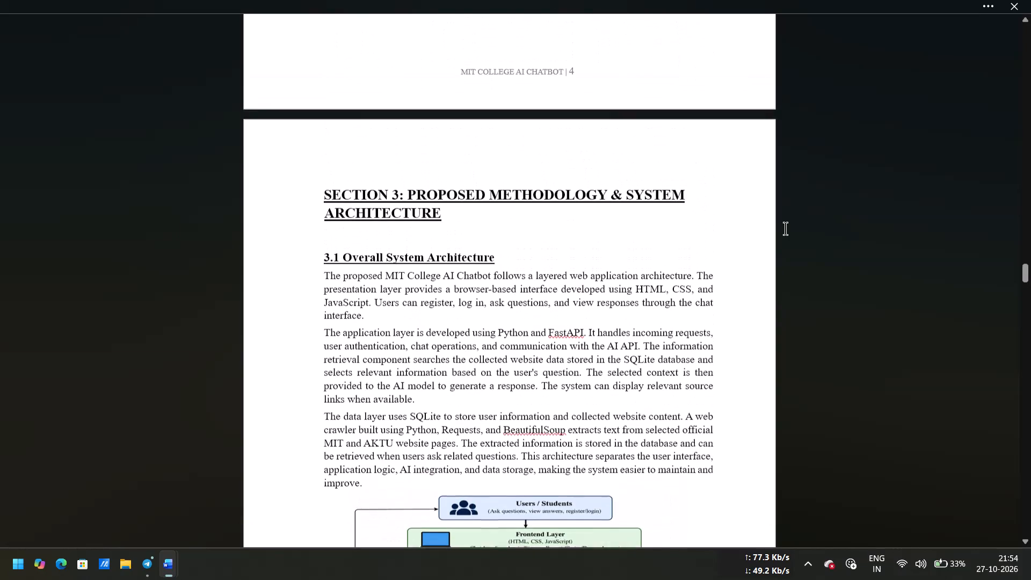
{"action": "scroll", "coordinate": [785, 228], "scroll_direction": "up", "scroll_amount": 1}
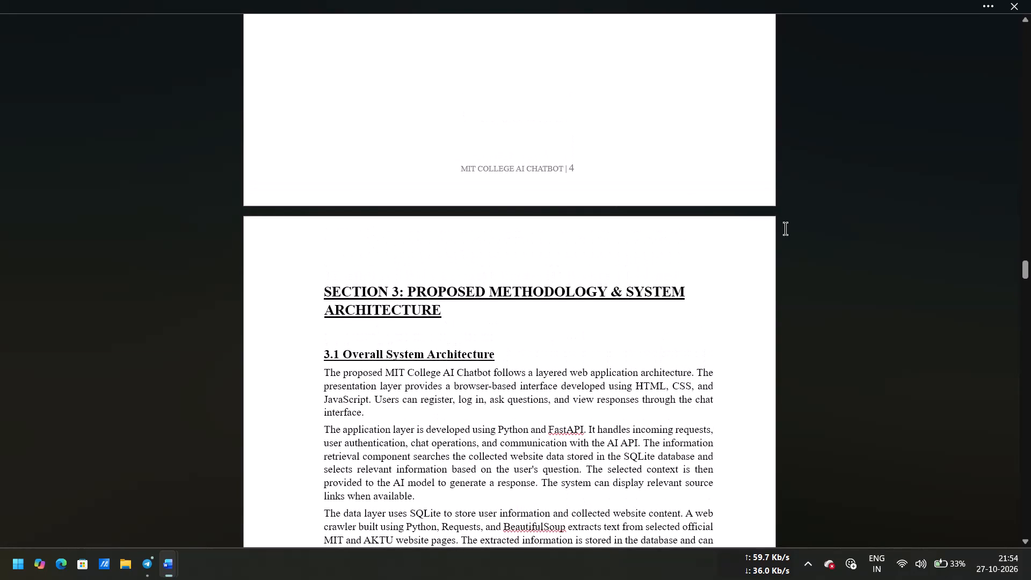
{"action": "scroll", "coordinate": [785, 228], "scroll_direction": "up", "scroll_amount": 1}
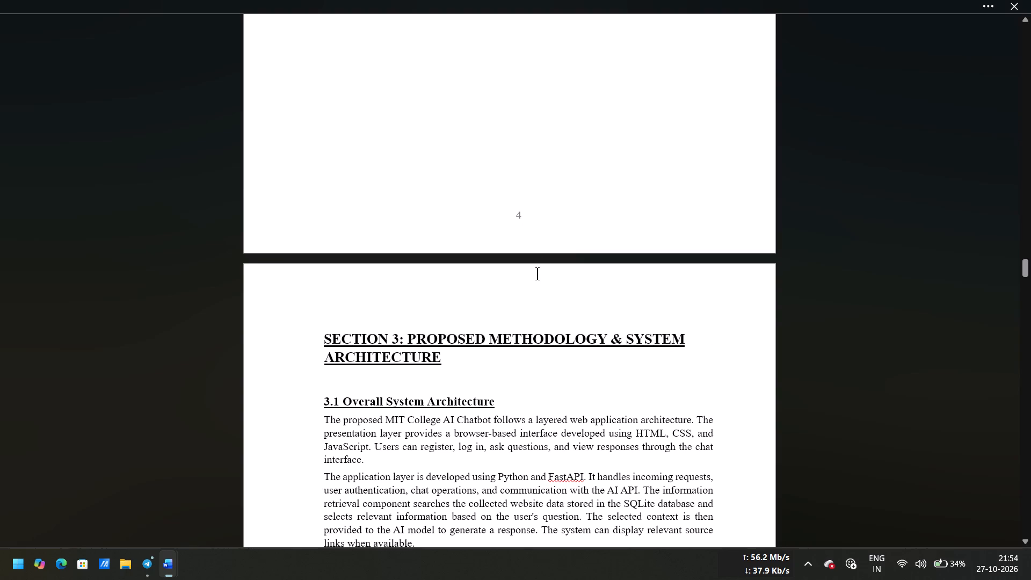
{"action": "scroll", "coordinate": [537, 273], "scroll_direction": "down", "scroll_amount": 2}
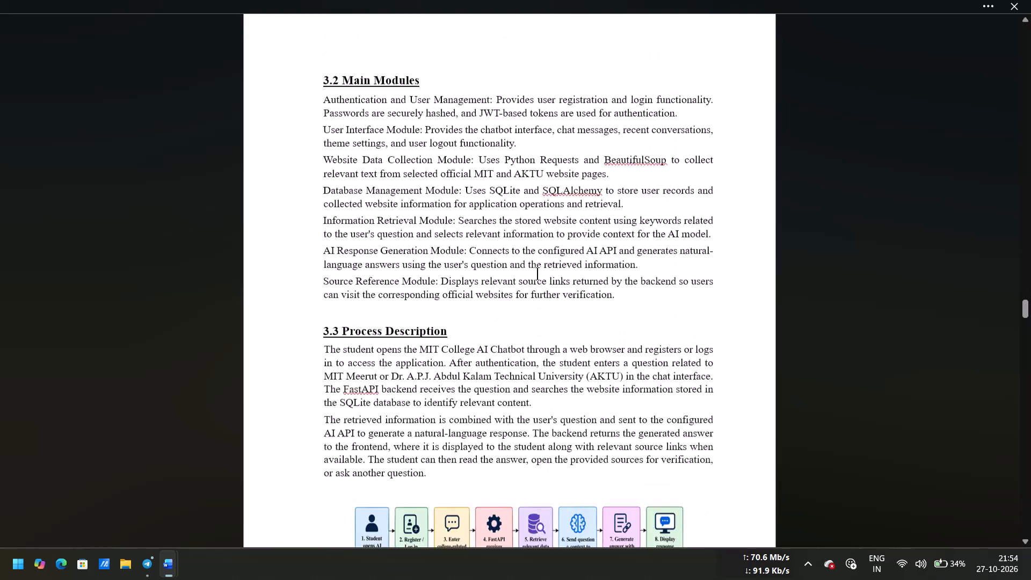
{"action": "scroll", "coordinate": [537, 273], "scroll_direction": "down", "scroll_amount": 8}
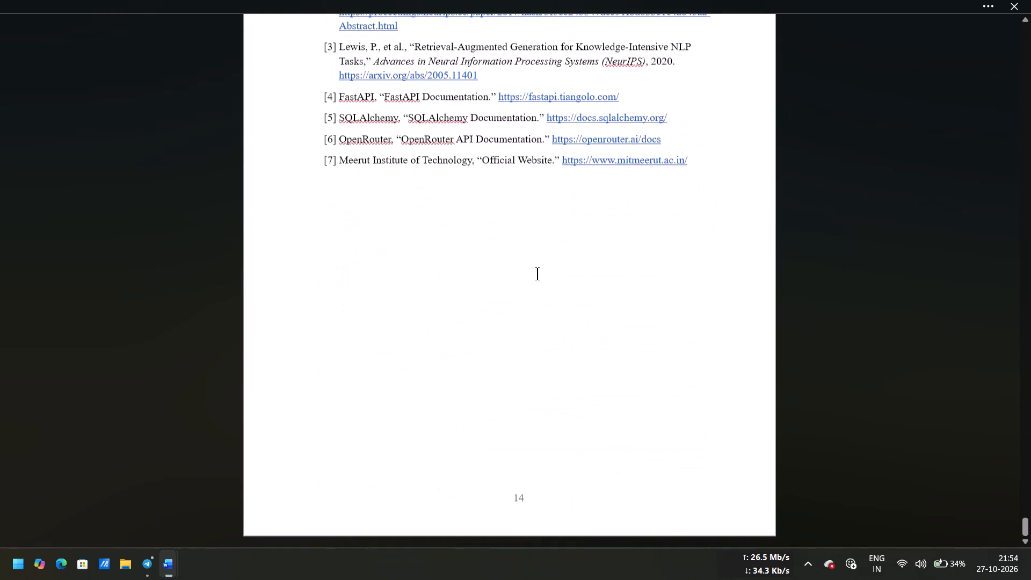
{"action": "scroll", "coordinate": [537, 273], "scroll_direction": "up", "scroll_amount": 7}
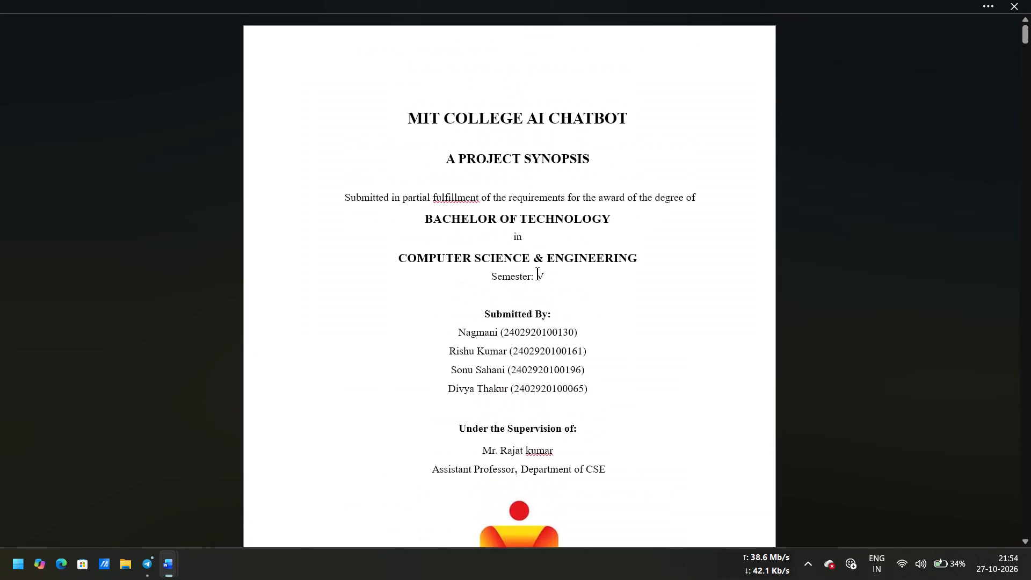
Center-align the entire cover page content, from the project title down to the October, 2026 date.
{"action": "scroll", "coordinate": [537, 273], "scroll_direction": "down", "scroll_amount": 2}
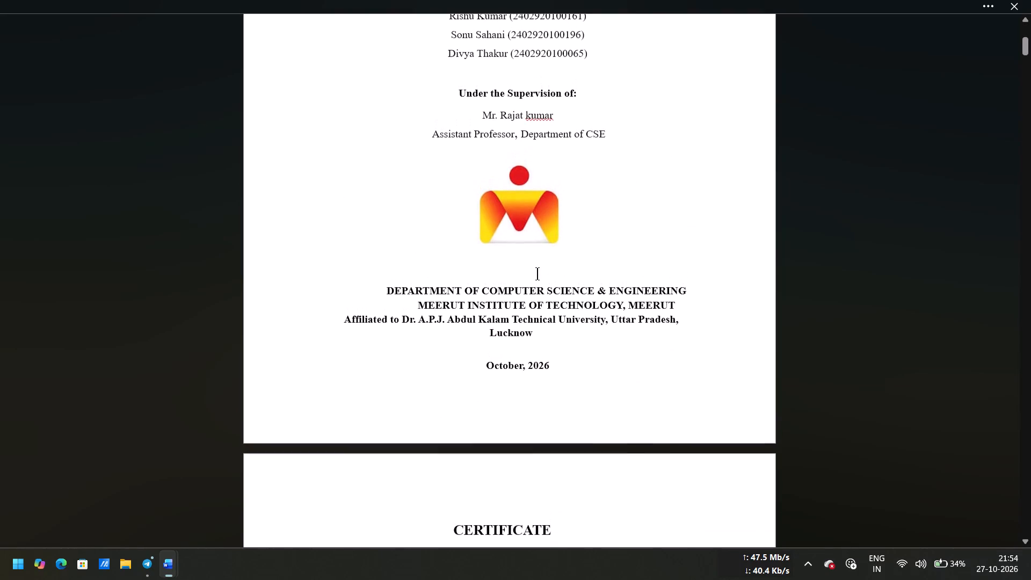
{"action": "scroll", "coordinate": [537, 273], "scroll_direction": "up", "scroll_amount": 1}
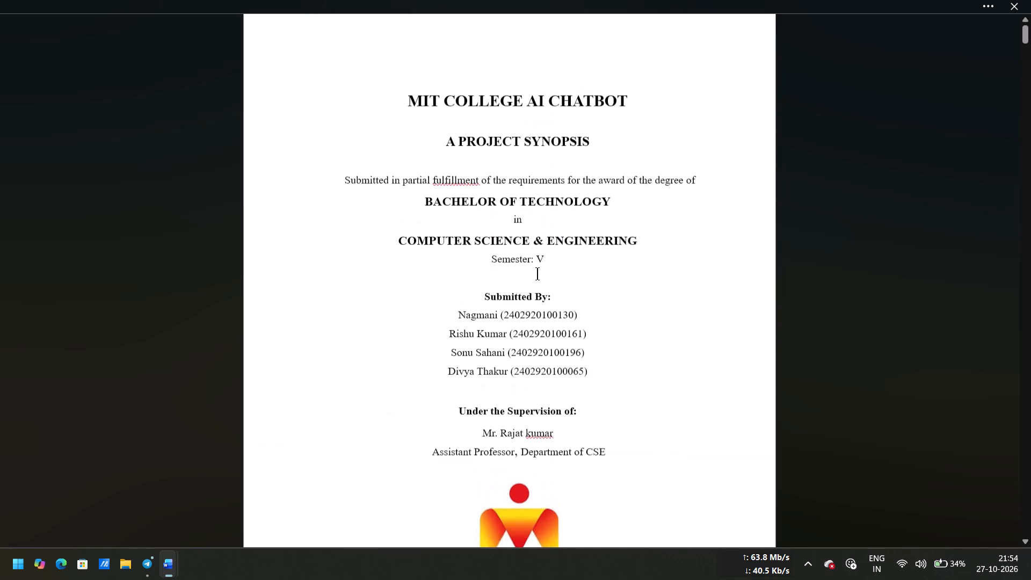
{"action": "scroll", "coordinate": [537, 273], "scroll_direction": "up", "scroll_amount": 1}
{"action": "left_click_drag", "start_coordinate": [391, 100], "coordinate": [641, 409]}
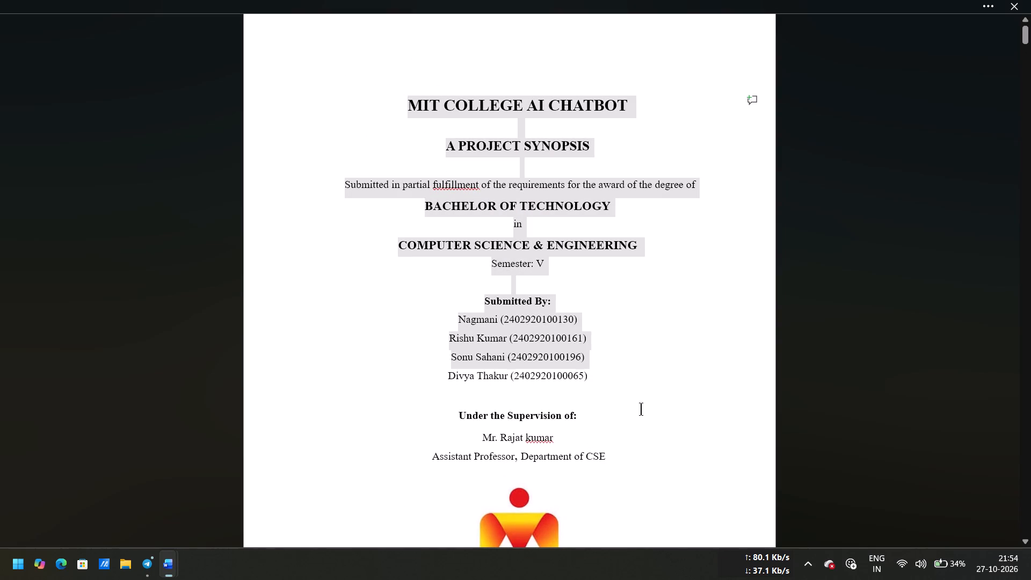
{"action": "left_click_drag", "start_coordinate": [641, 409], "coordinate": [641, 554]}
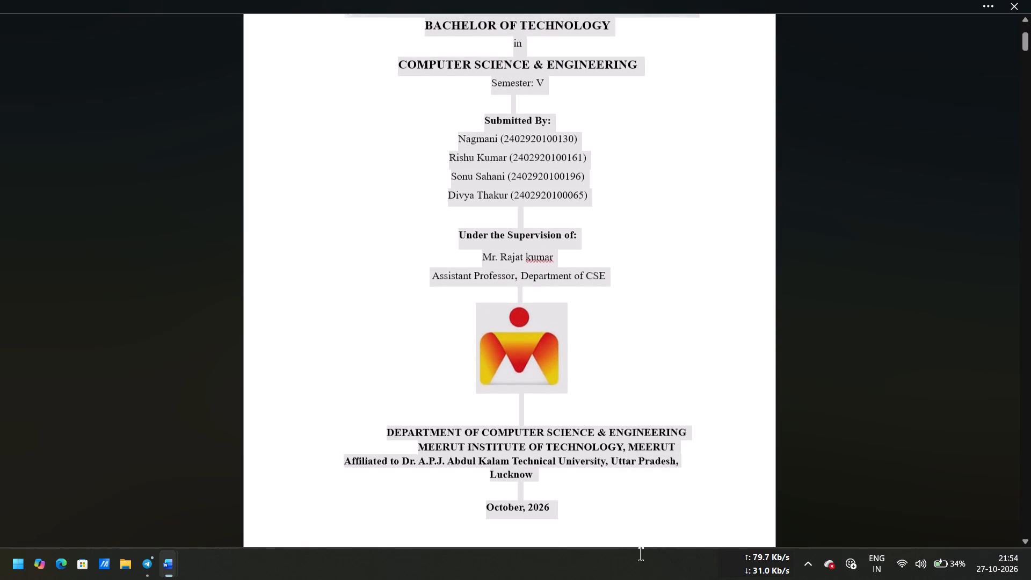
{"action": "left_click_drag", "start_coordinate": [641, 554], "coordinate": [619, 480]}
{"action": "left_click", "coordinate": [539, 0]}
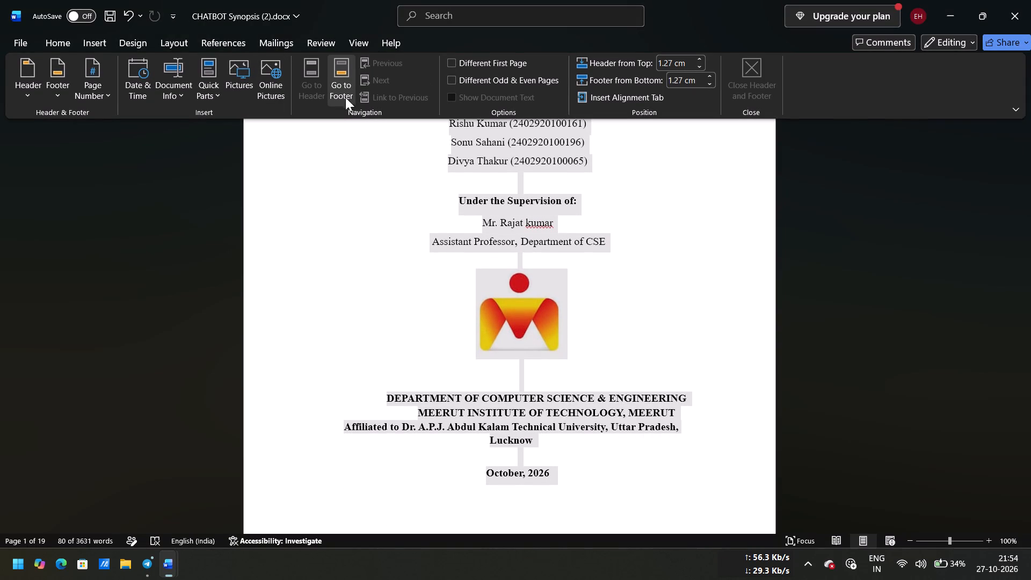
{"action": "left_click", "coordinate": [126, 47]}
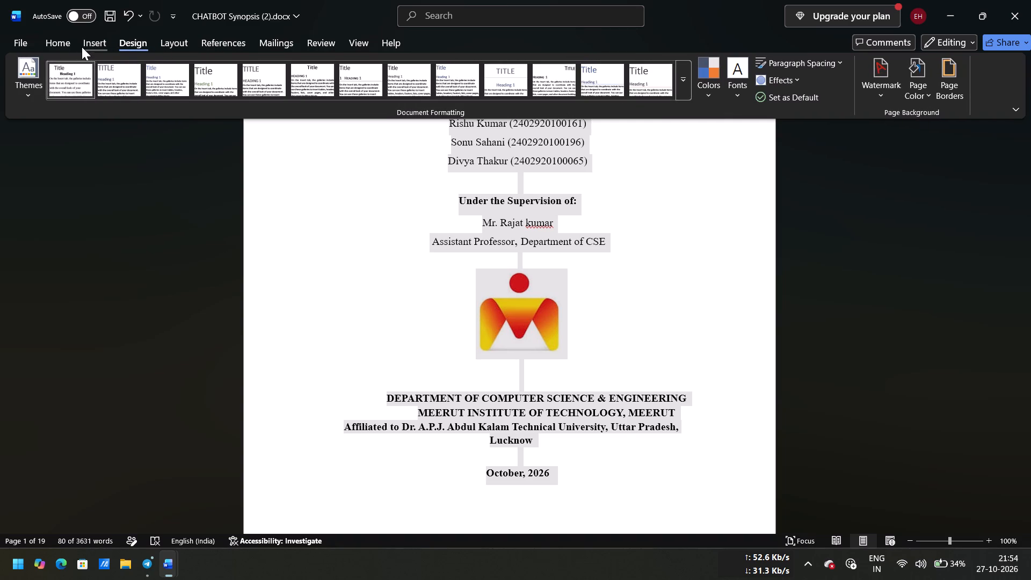
{"action": "left_click", "coordinate": [50, 39]}
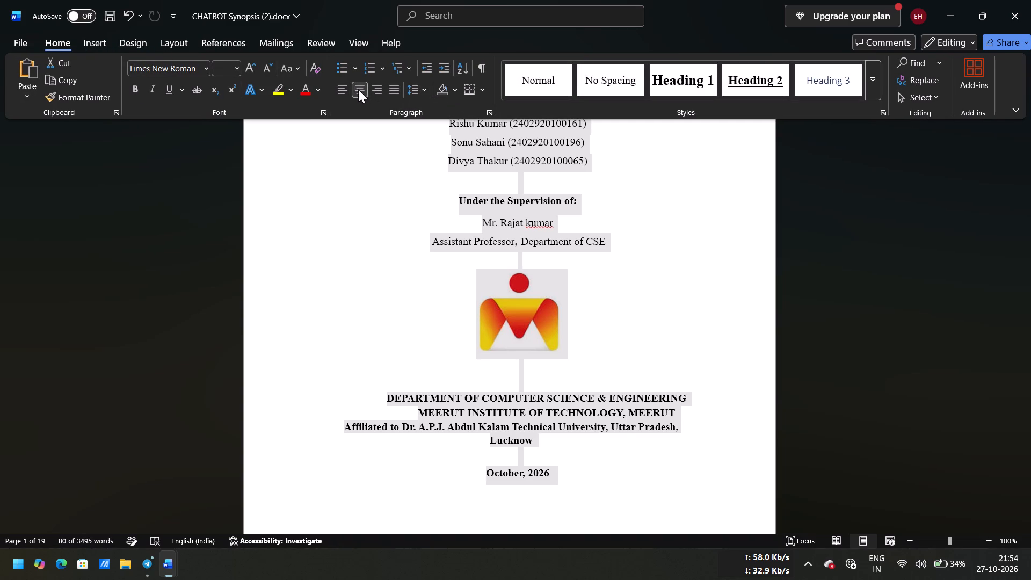
{"action": "left_click", "coordinate": [356, 88]}
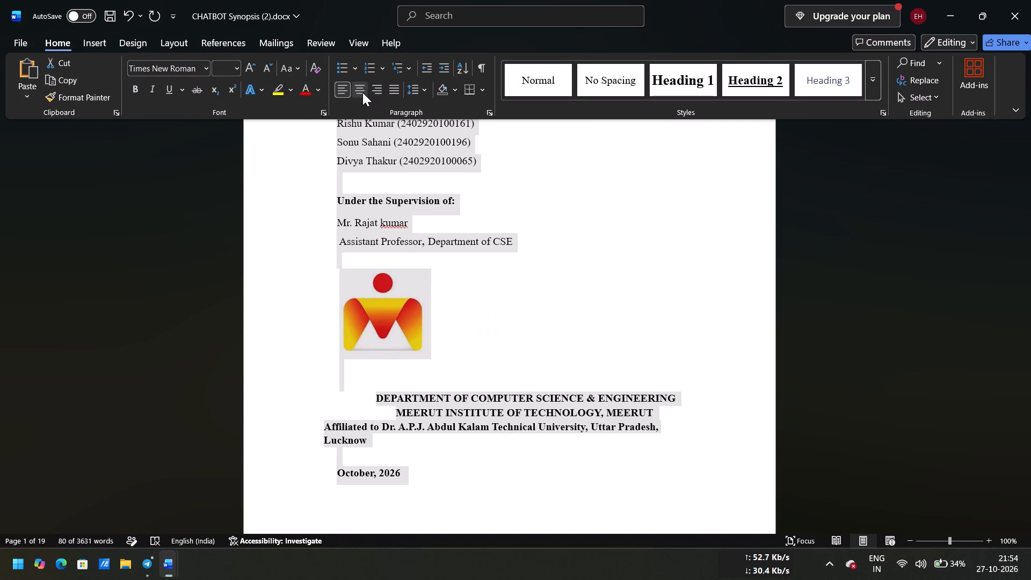
{"action": "left_click", "coordinate": [362, 92]}
{"action": "left_click", "coordinate": [324, 335]}
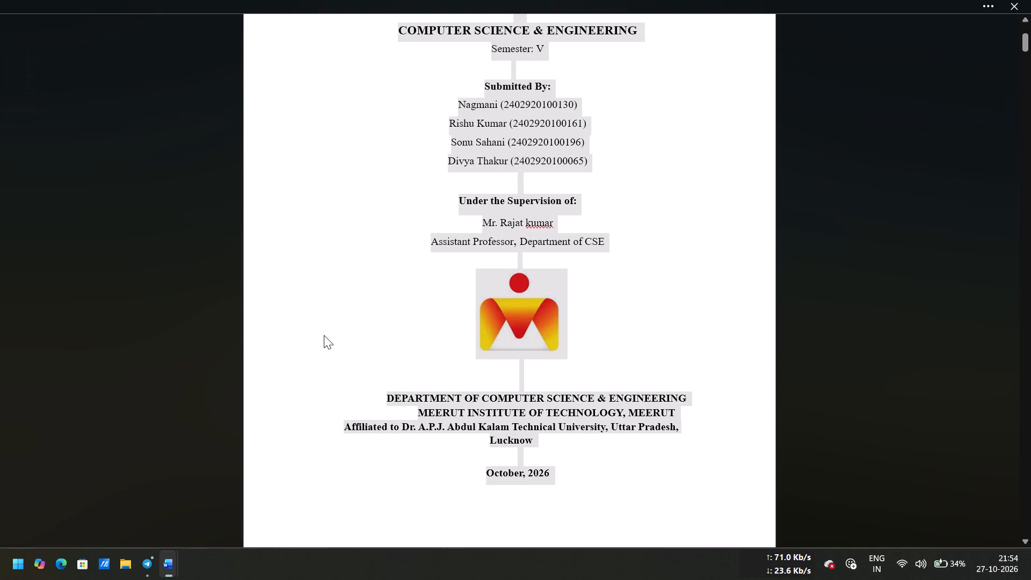
{"action": "left_click", "coordinate": [324, 335]}
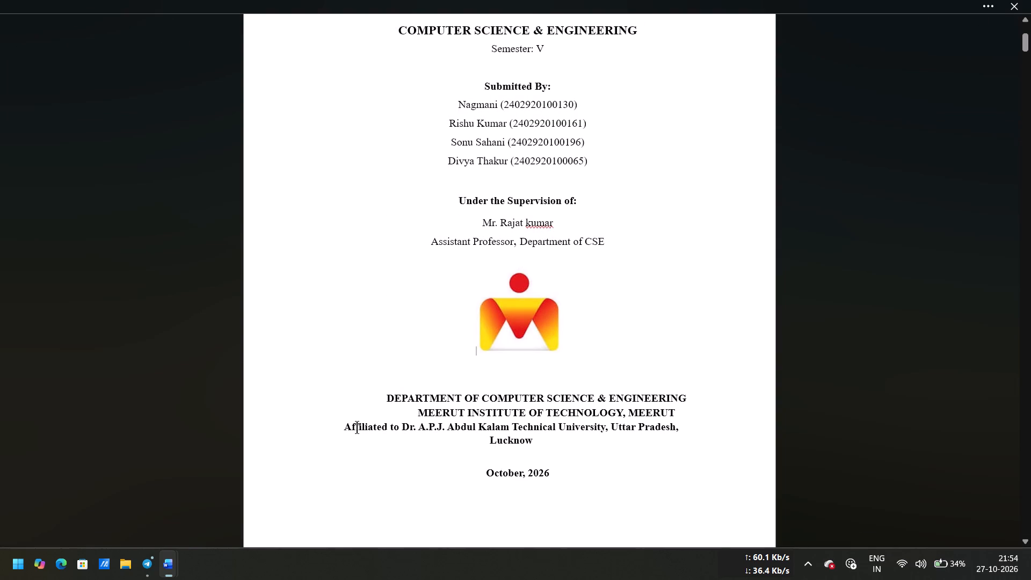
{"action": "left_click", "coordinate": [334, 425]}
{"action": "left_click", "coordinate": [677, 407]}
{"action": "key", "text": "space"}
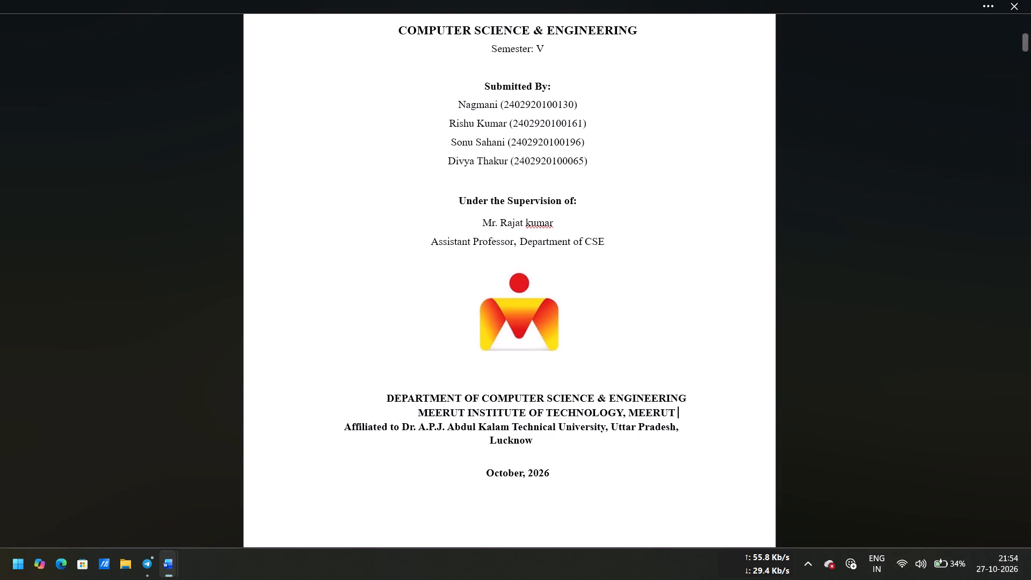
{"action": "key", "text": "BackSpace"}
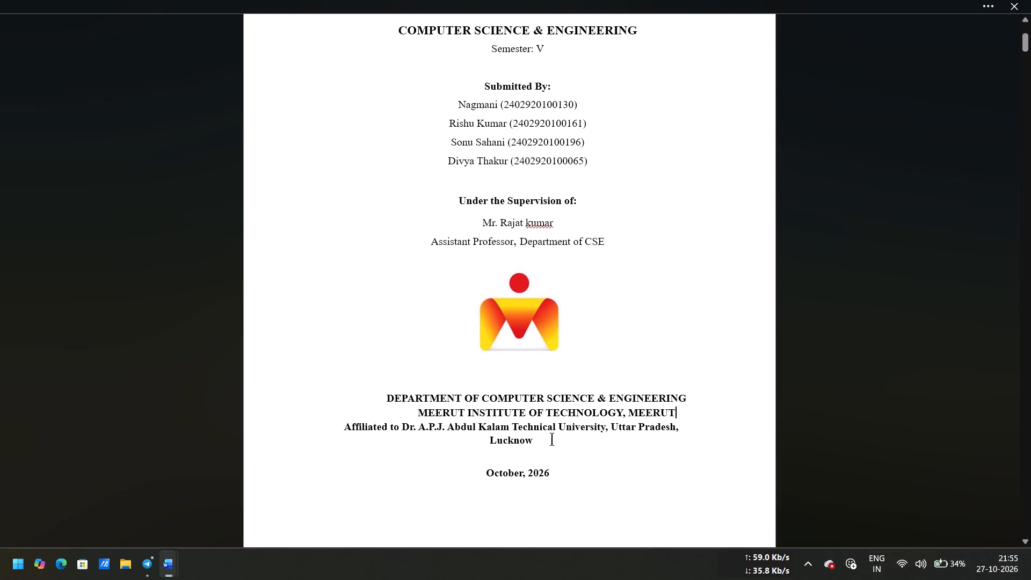
Reduce the leading indent of the cover page's department and Meerut Institute of Technology lines to center them under the logo.
{"action": "left_click", "coordinate": [416, 417]}
{"action": "key", "text": "BackSpace"}
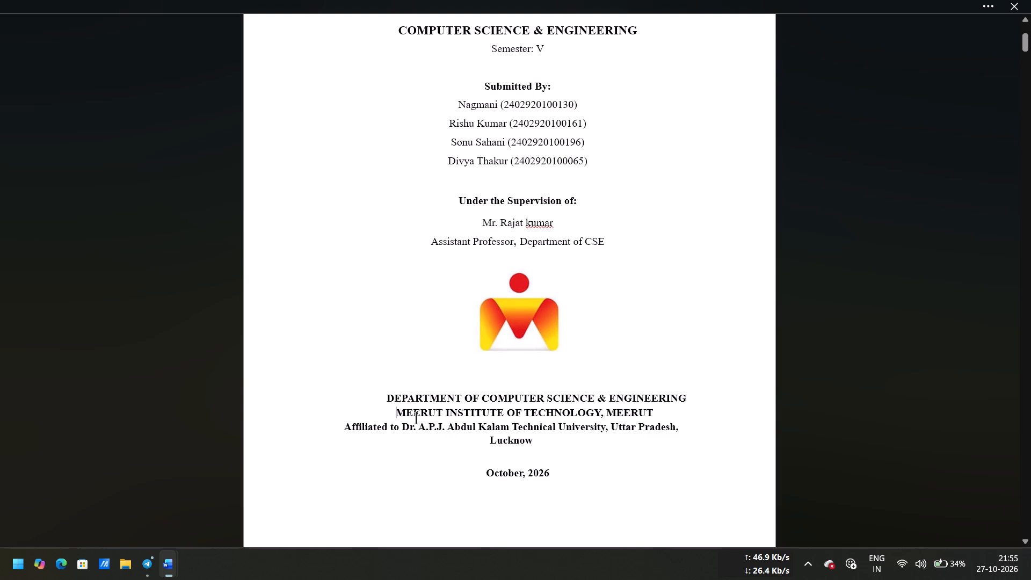
{"action": "left_click", "coordinate": [385, 397]}
{"action": "key", "text": "BackSpace"}
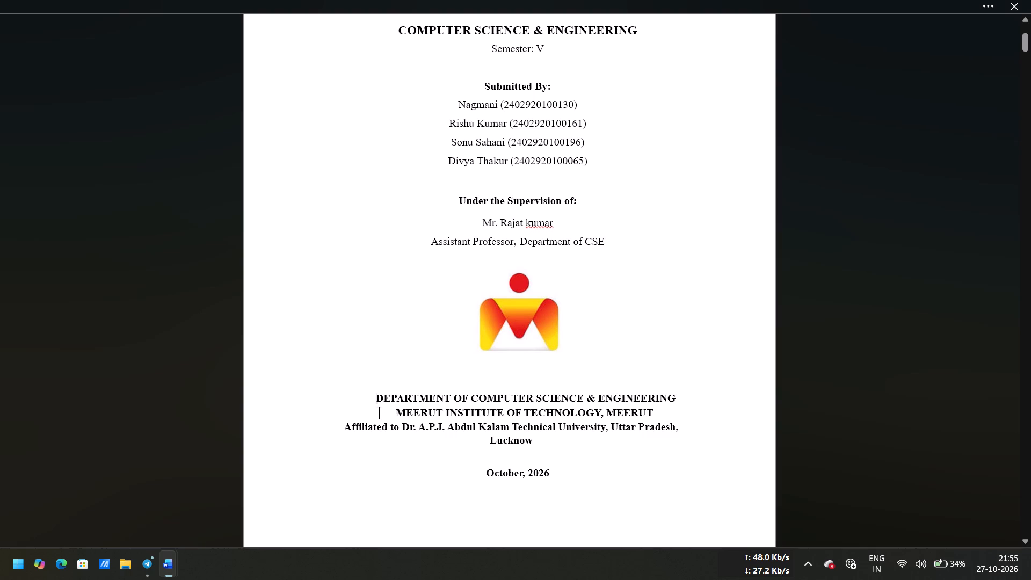
Insert seven spaces before the cover page's "Affiliated to Dr. A.P.J. Abdul Kalam Technical University" line and three before "Lucknow".
{"action": "left_click", "coordinate": [338, 429]}
{"action": "key", "text": "space"}
{"action": "key", "text": "space"}
{"action": "key", "text": "space"}
{"action": "key", "text": "space"}
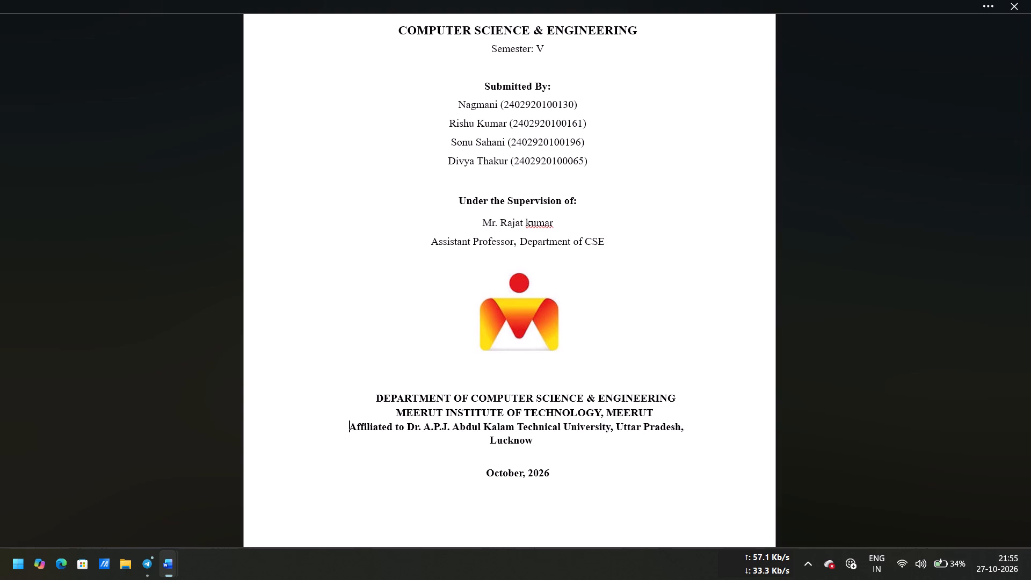
{"action": "key", "text": "space"}
{"action": "key", "text": "space"}
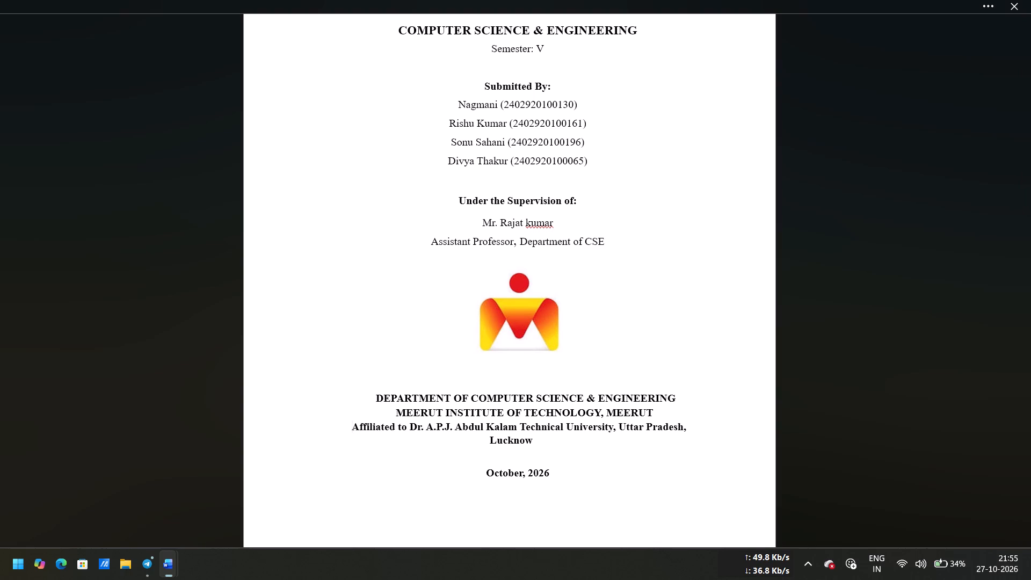
{"action": "key", "text": "space"}
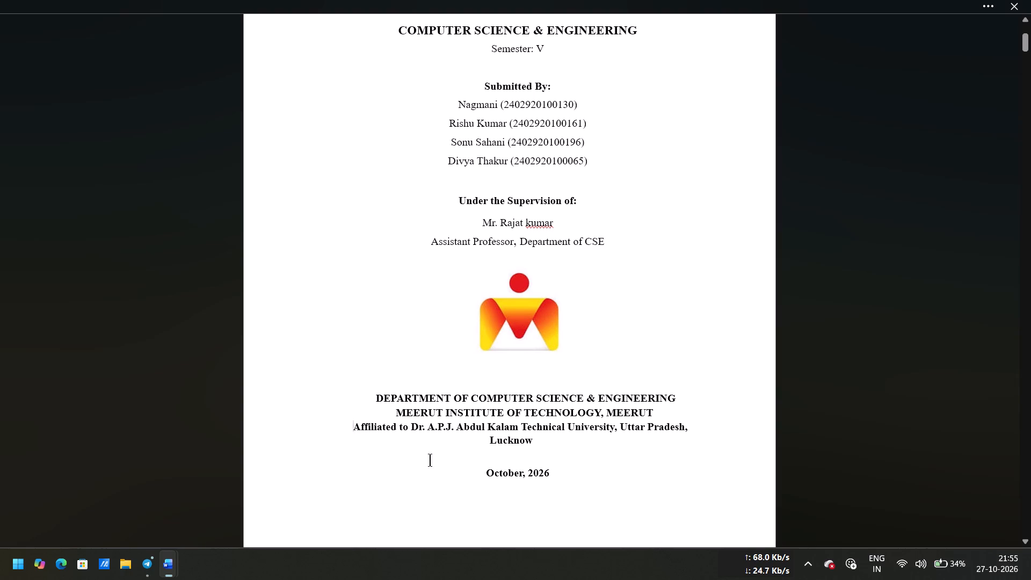
{"action": "left_click", "coordinate": [481, 443]}
{"action": "key", "text": "space"}
{"action": "key", "text": "space"}
{"action": "key", "text": "space"}
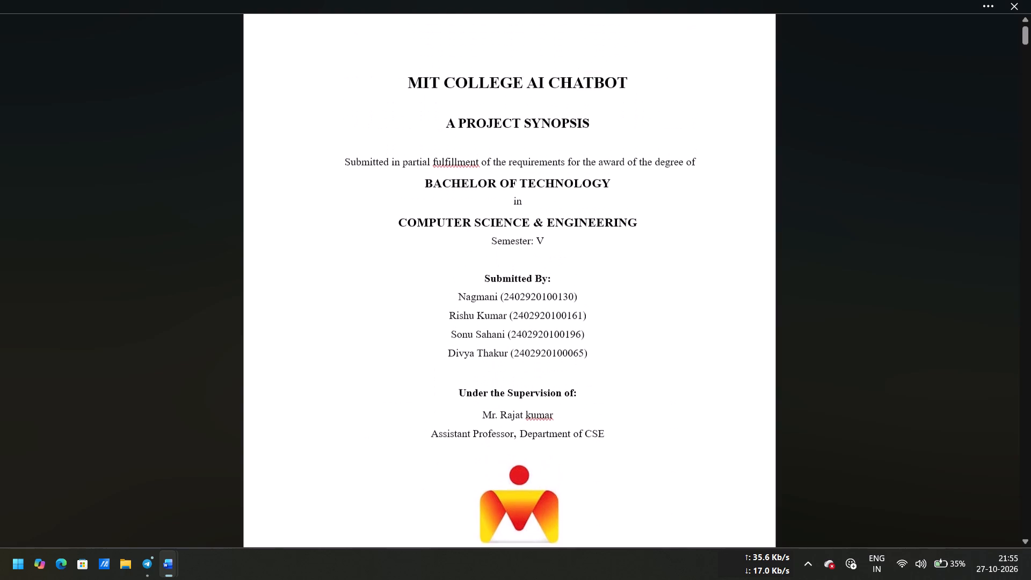
Remove the word "COLLEGE" from the project title on the cover page, leaving "MIT AI CHATBOT".
{"action": "left_click_drag", "start_coordinate": [451, 83], "coordinate": [524, 82]}
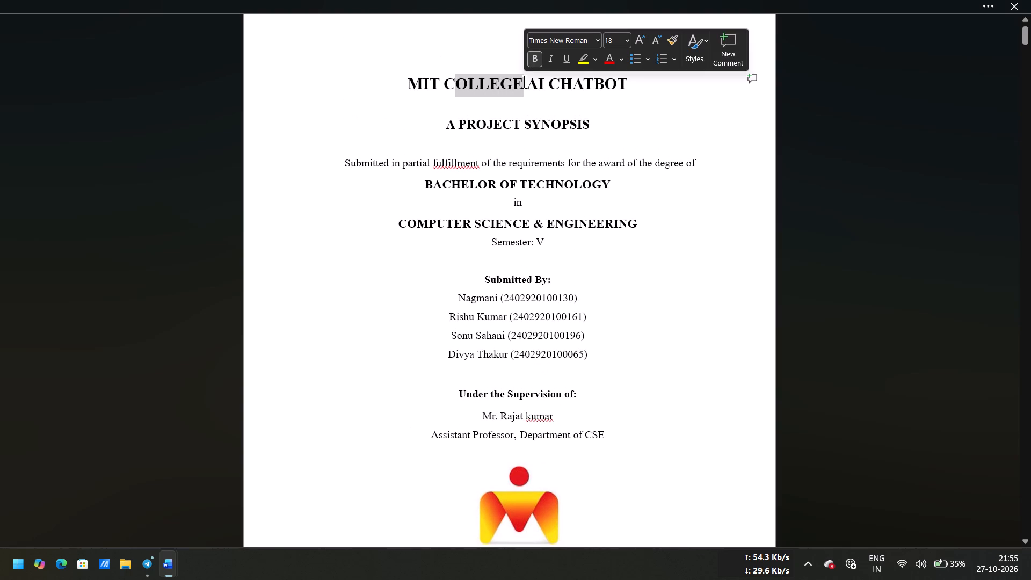
{"action": "key", "text": "BackSpace"}
{"action": "key", "text": "BackSpace"}
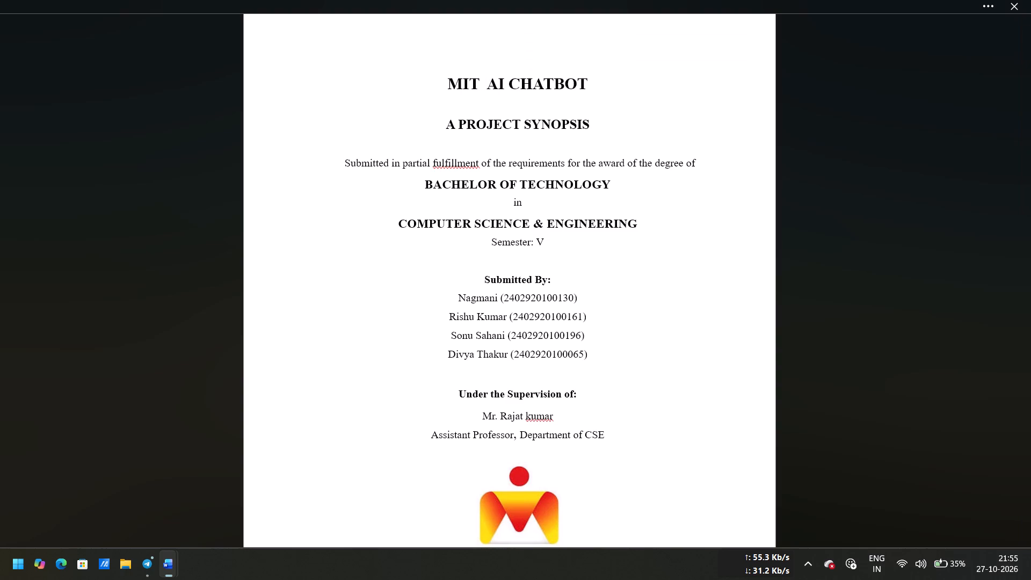
Shorten the project title quoted in the Certificate paragraph to "Mit ChatBot" by removing the word "Collage" and its extra space.
{"action": "scroll", "coordinate": [524, 82], "scroll_direction": "down", "scroll_amount": 1}
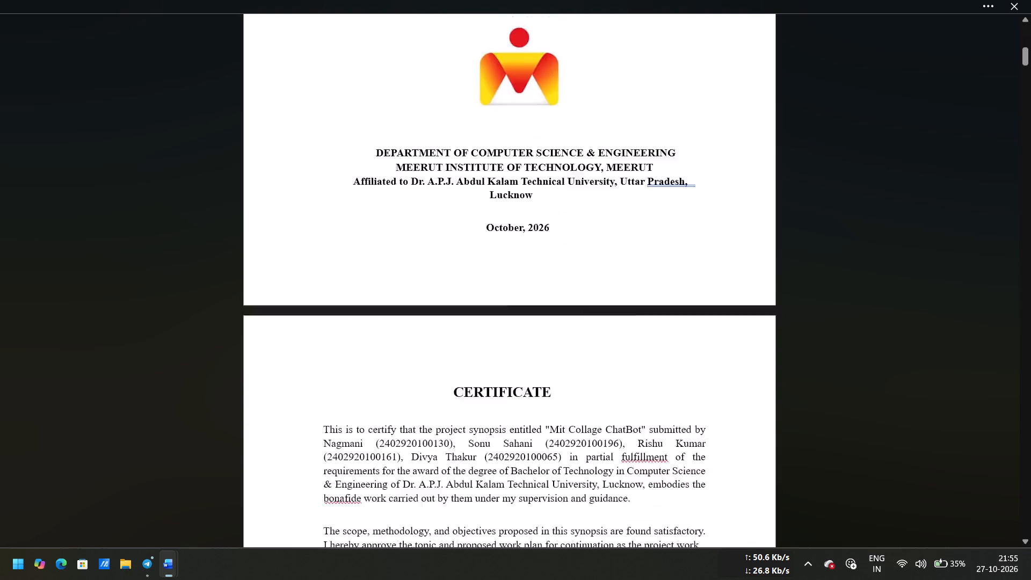
{"action": "scroll", "coordinate": [524, 82], "scroll_direction": "down", "scroll_amount": 1}
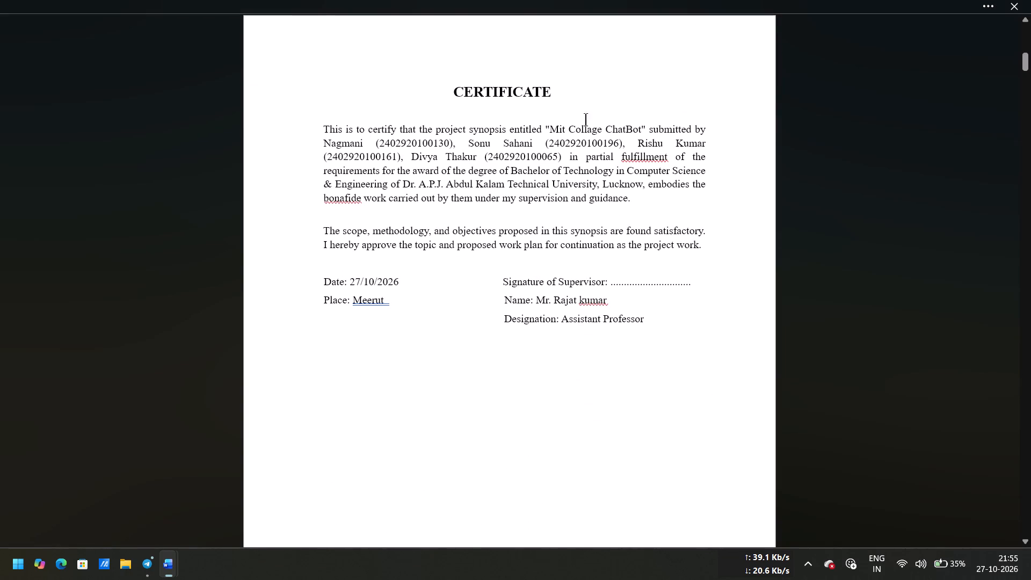
{"action": "left_click", "coordinate": [601, 129]}
{"action": "key", "text": "BackSpace"}
{"action": "key", "text": "BackSpace"}
{"action": "key", "text": "BackSpace"}
{"action": "key", "text": "BackSpace"}
{"action": "key", "text": "BackSpace"}
{"action": "key", "text": "BackSpace"}
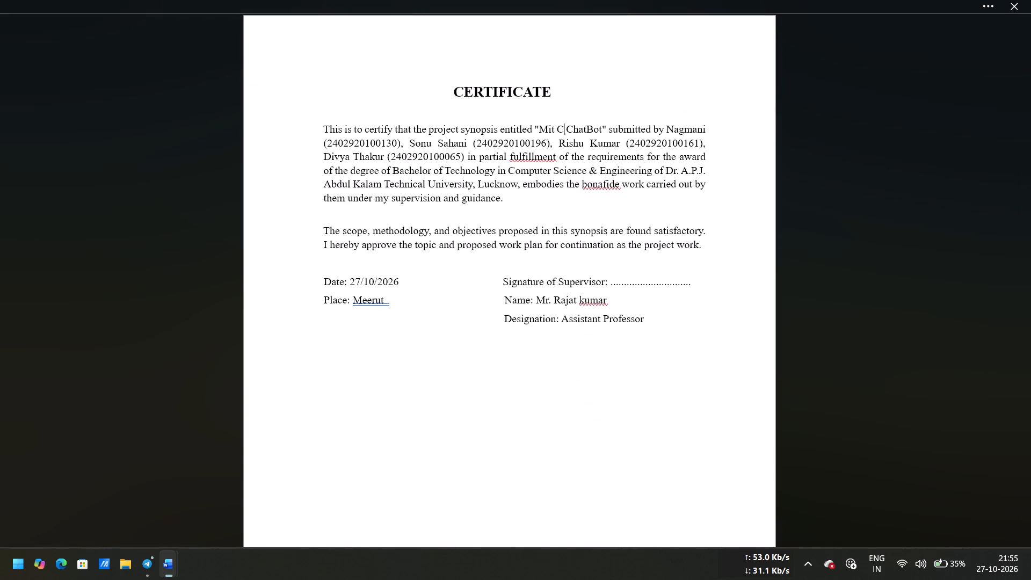
{"action": "key", "text": "BackSpace"}
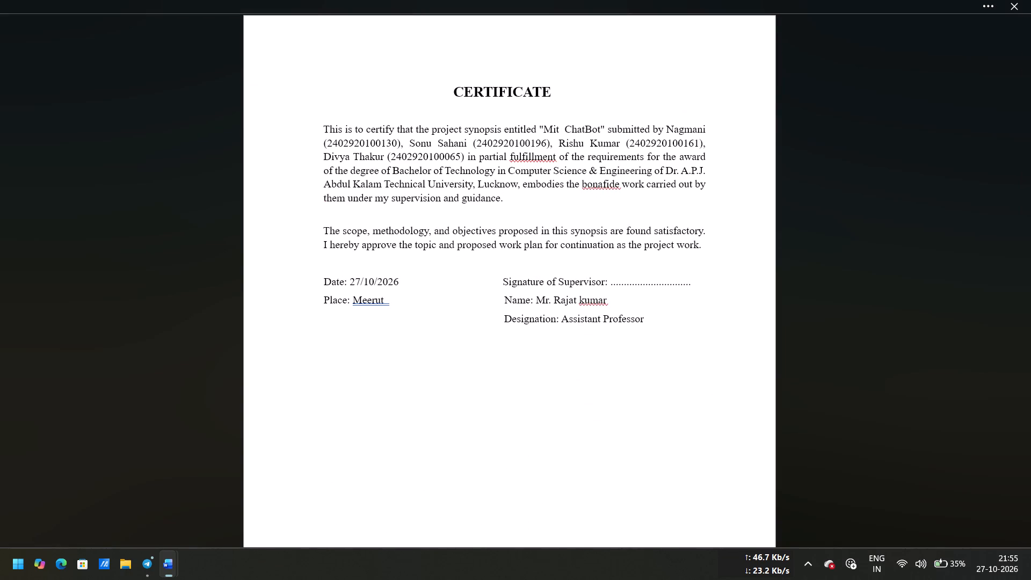
{"action": "key", "text": "Right"}
{"action": "key", "text": "BackSpace"}
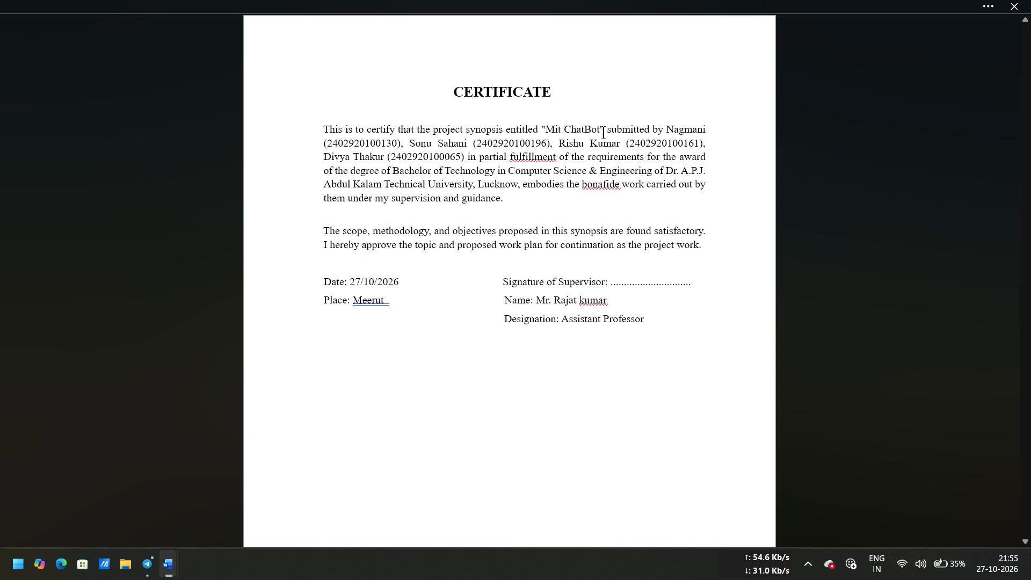
{"action": "scroll", "coordinate": [500, 328], "scroll_direction": "down", "scroll_amount": 1}
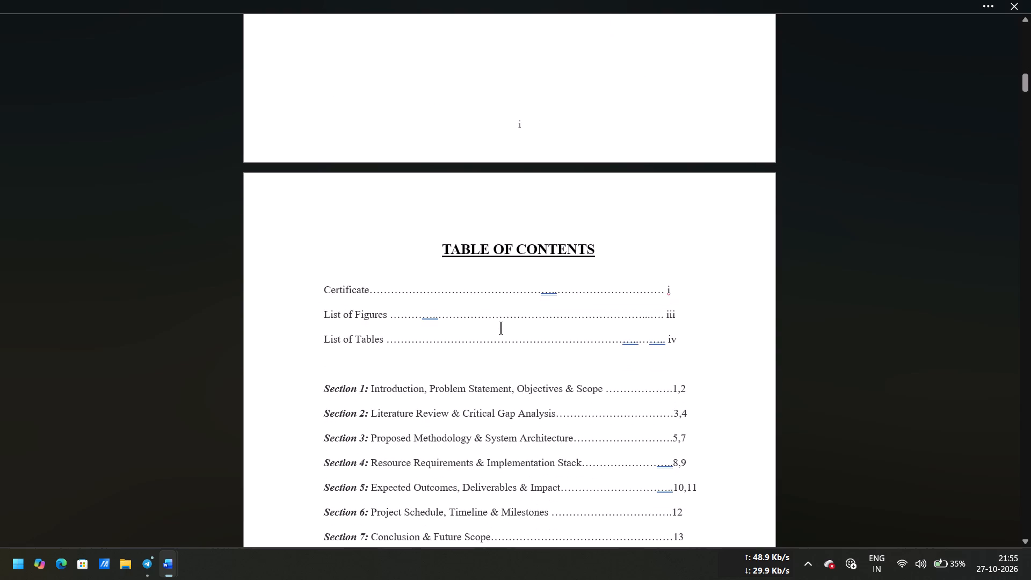
{"action": "scroll", "coordinate": [500, 328], "scroll_direction": "down", "scroll_amount": 1}
{"action": "scroll", "coordinate": [500, 328], "scroll_direction": "right", "scroll_amount": 1}
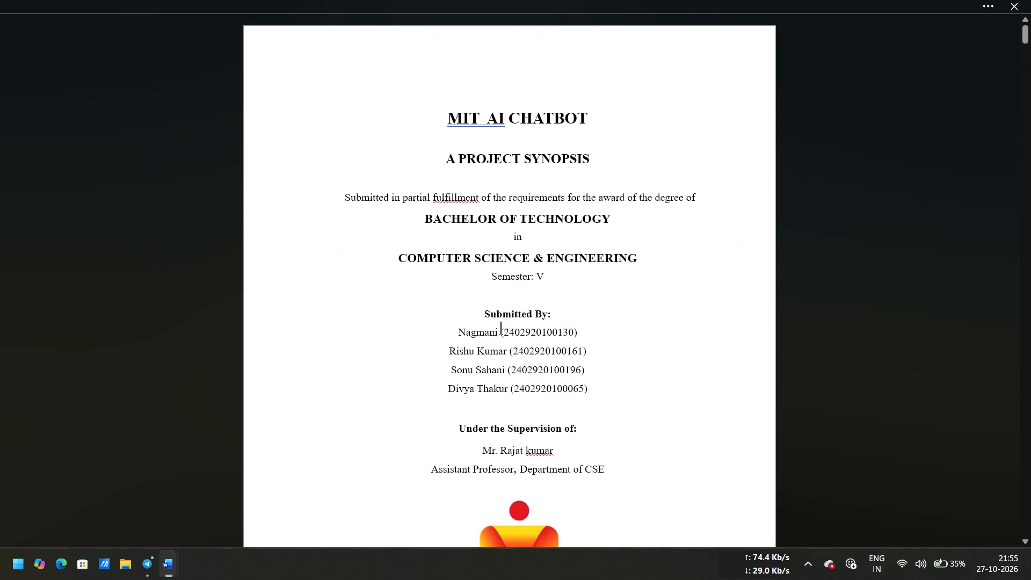
{"action": "scroll", "coordinate": [500, 328], "scroll_direction": "right", "scroll_amount": 1}
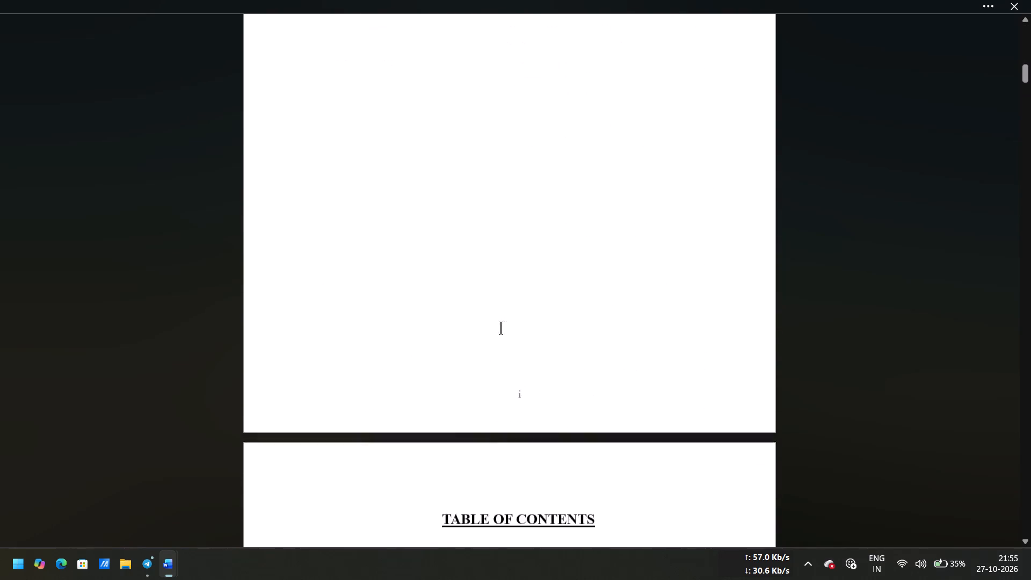
{"action": "scroll", "coordinate": [500, 328], "scroll_direction": "right", "scroll_amount": 2}
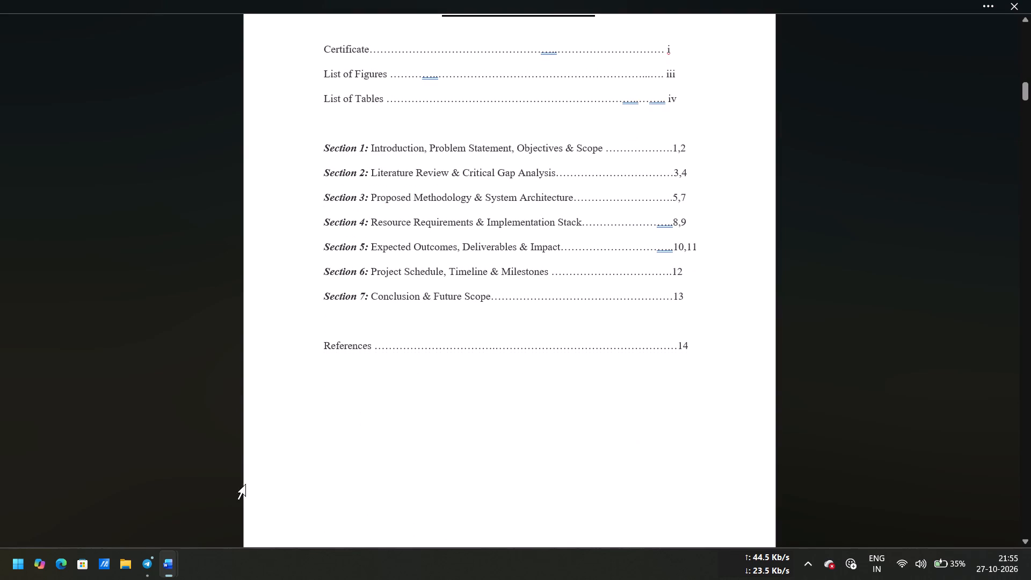
{"action": "left_click", "coordinate": [154, 482]}
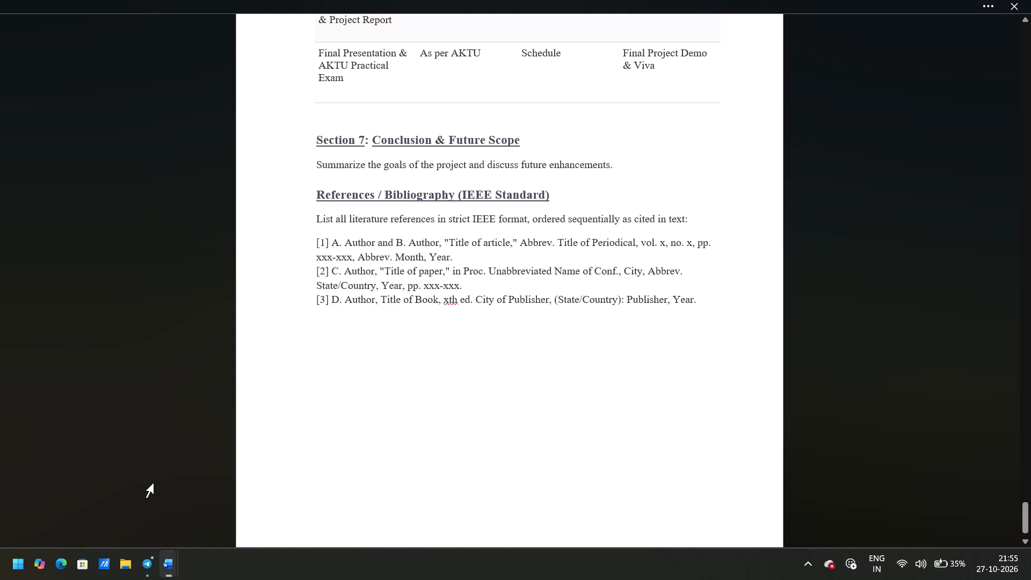
{"action": "scroll", "coordinate": [477, 324], "scroll_direction": "up", "scroll_amount": 12}
{"action": "scroll", "coordinate": [477, 324], "scroll_direction": "down", "scroll_amount": 1}
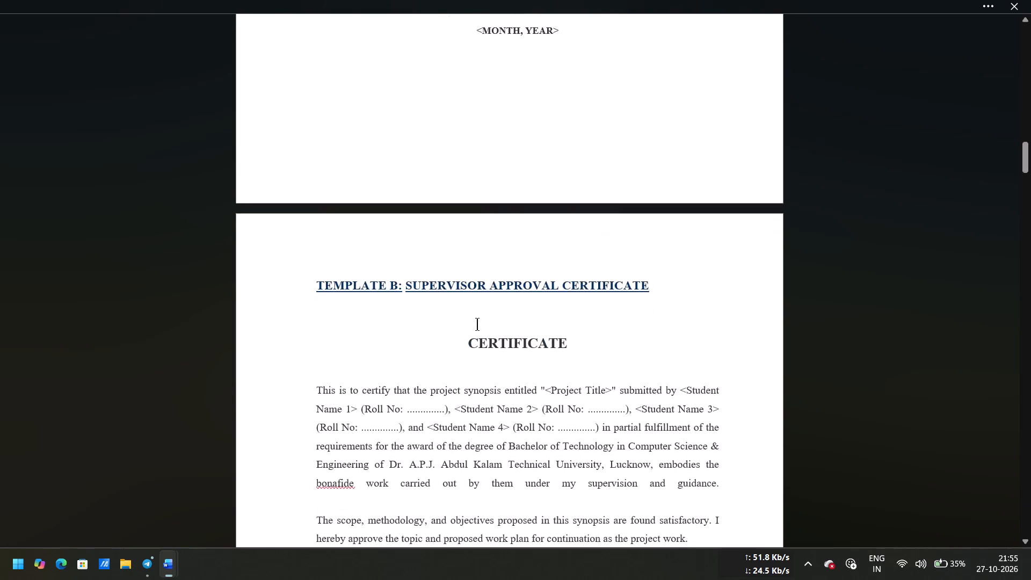
{"action": "scroll", "coordinate": [477, 324], "scroll_direction": "down", "scroll_amount": 1}
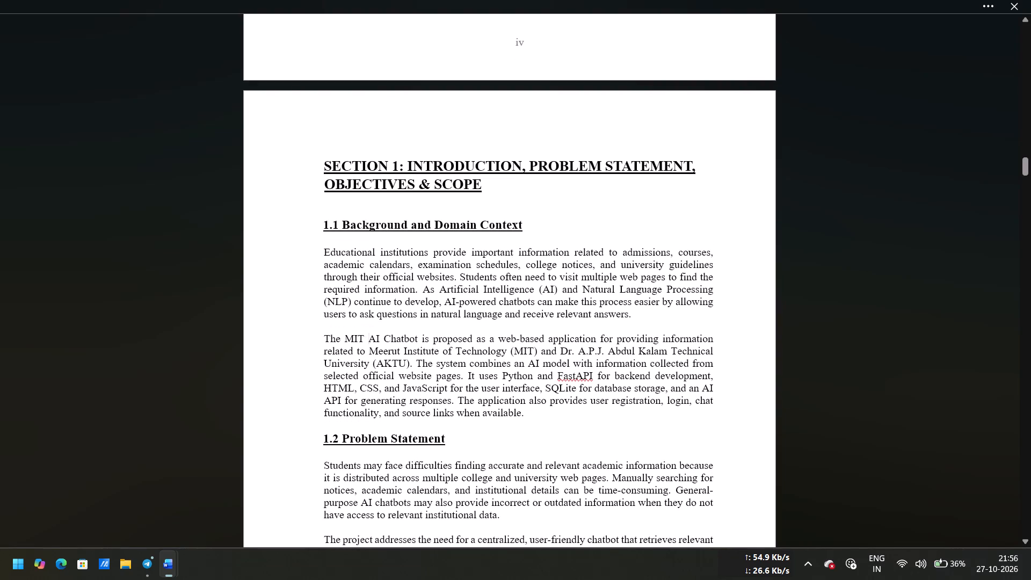
Remove "College" from the chatbot name in the closing paragraph of section 2.2 Critical Gap Analysis, leaving "MIT AI Chatbot".
{"action": "scroll", "coordinate": [431, 481], "scroll_direction": "down", "scroll_amount": 1}
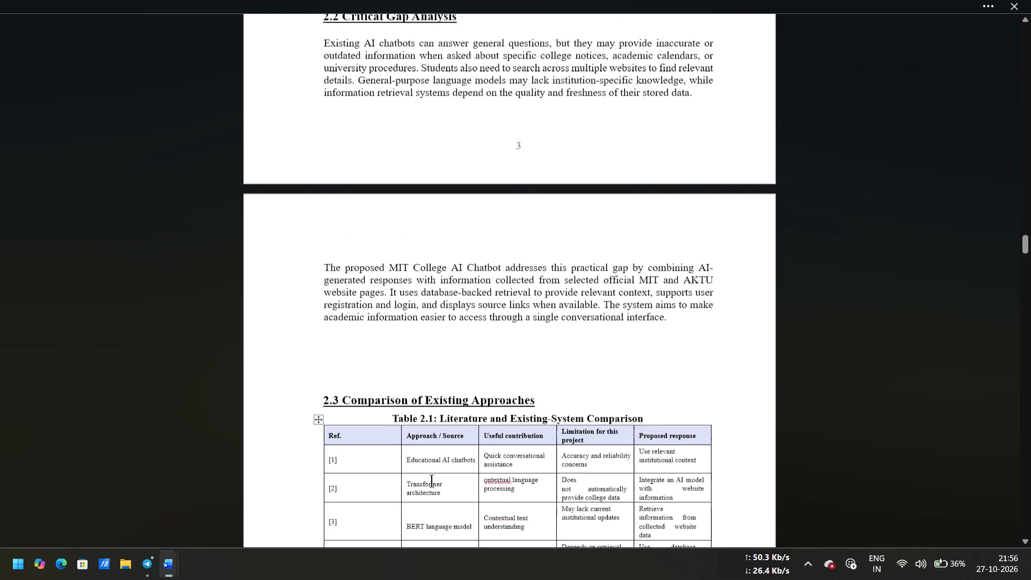
{"action": "scroll", "coordinate": [431, 481], "scroll_direction": "down", "scroll_amount": 1}
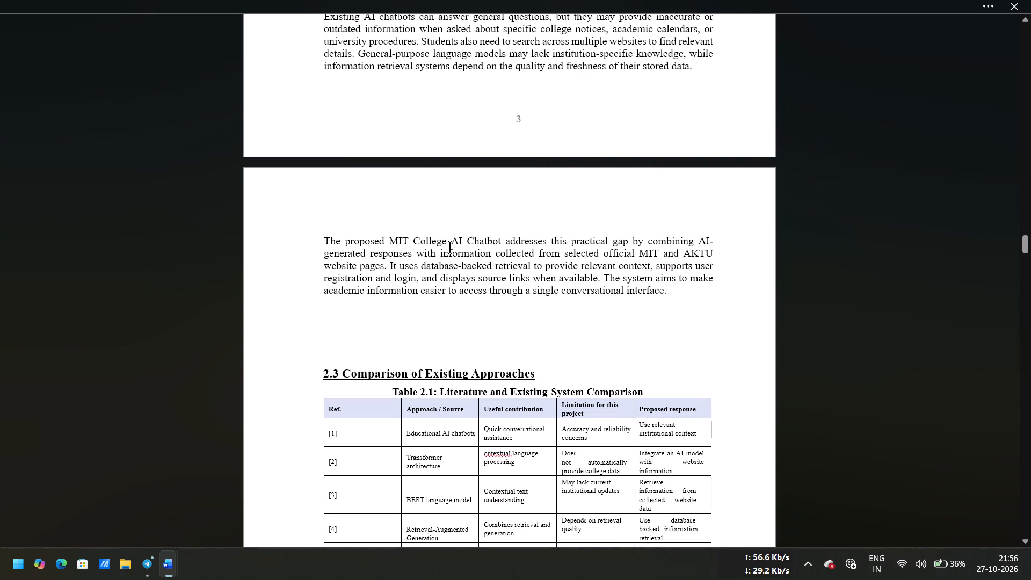
{"action": "left_click", "coordinate": [447, 243]}
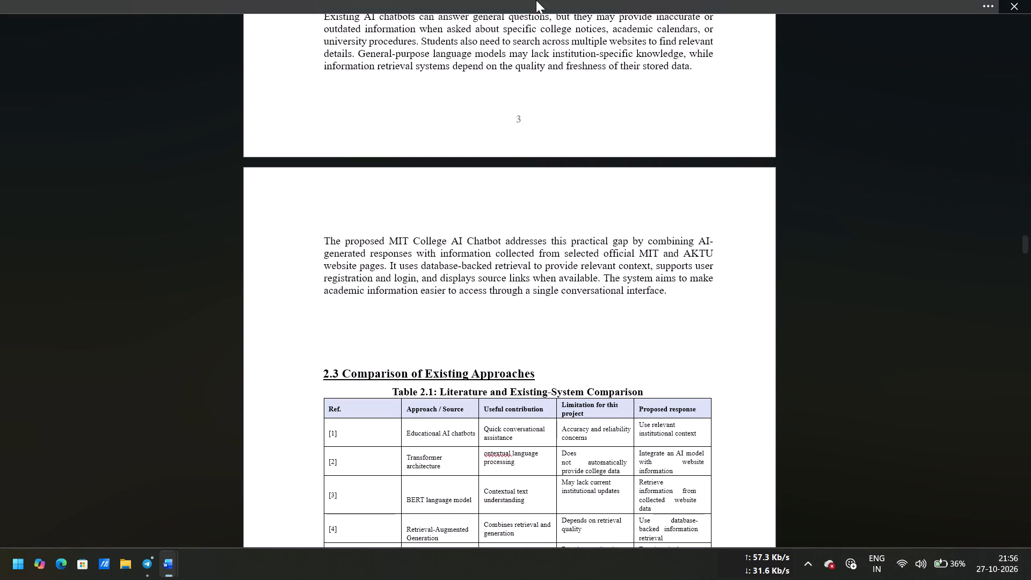
{"action": "left_click", "coordinate": [536, 0]}
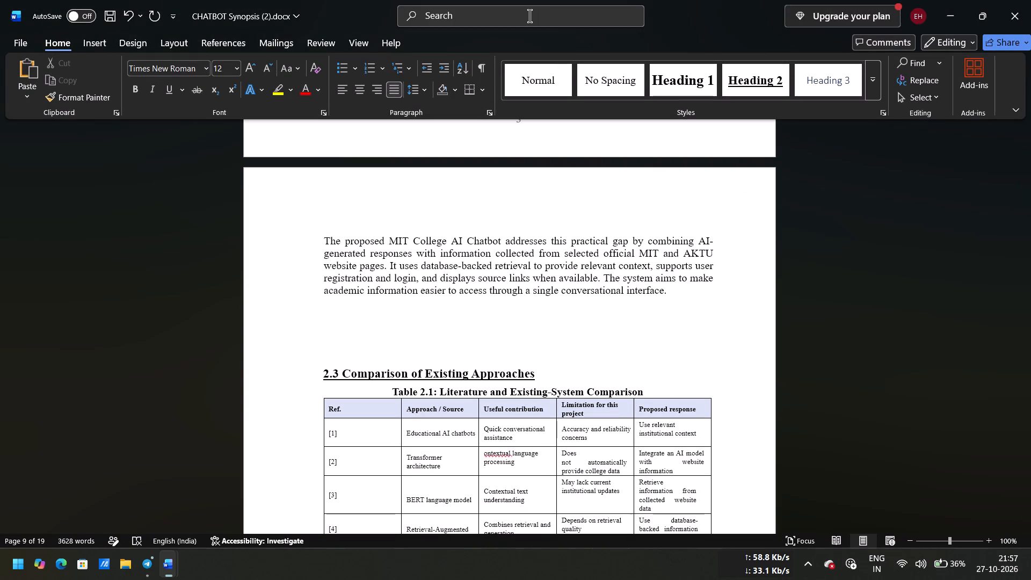
{"action": "double_click", "coordinate": [417, 237]}
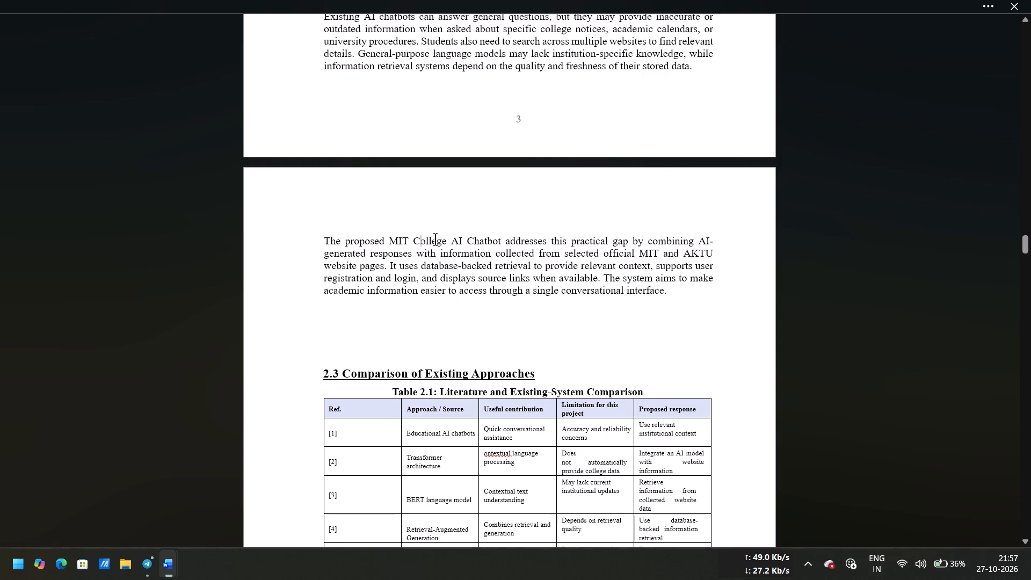
{"action": "left_click", "coordinate": [449, 243]}
{"action": "key", "text": "BackSpace"}
{"action": "key", "text": "BackSpace"}
{"action": "key", "text": "BackSpace"}
{"action": "key", "text": "BackSpace"}
{"action": "key", "text": "BackSpace"}
{"action": "key", "text": "BackSpace"}
{"action": "key", "text": "BackSpace"}
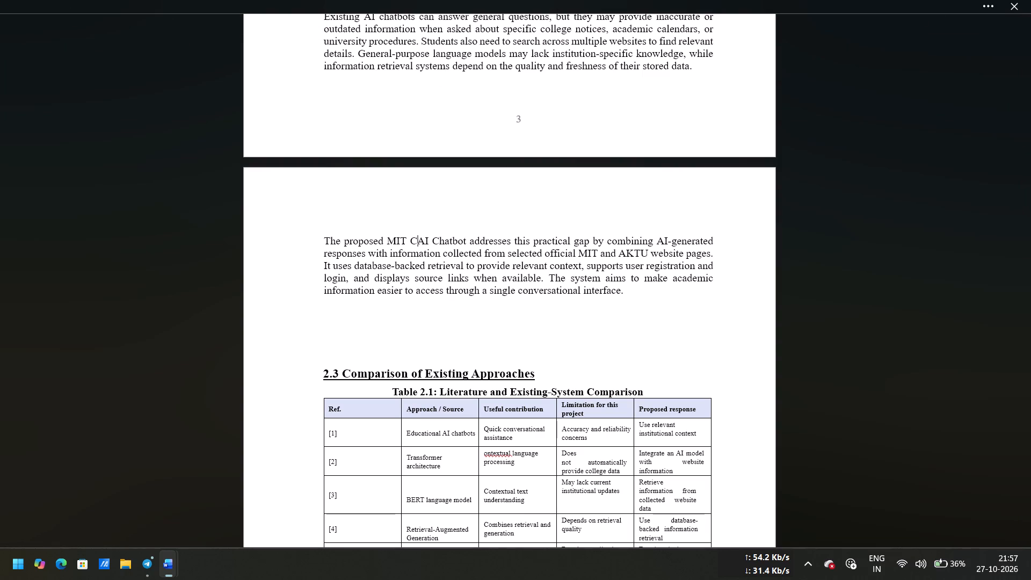
{"action": "key", "text": "BackSpace"}
Shorten the chatbot name to "MIT AI Chatbot" in the first sentence of section 3.1 Overall System Architecture.
{"action": "scroll", "coordinate": [449, 243], "scroll_direction": "down", "scroll_amount": 1}
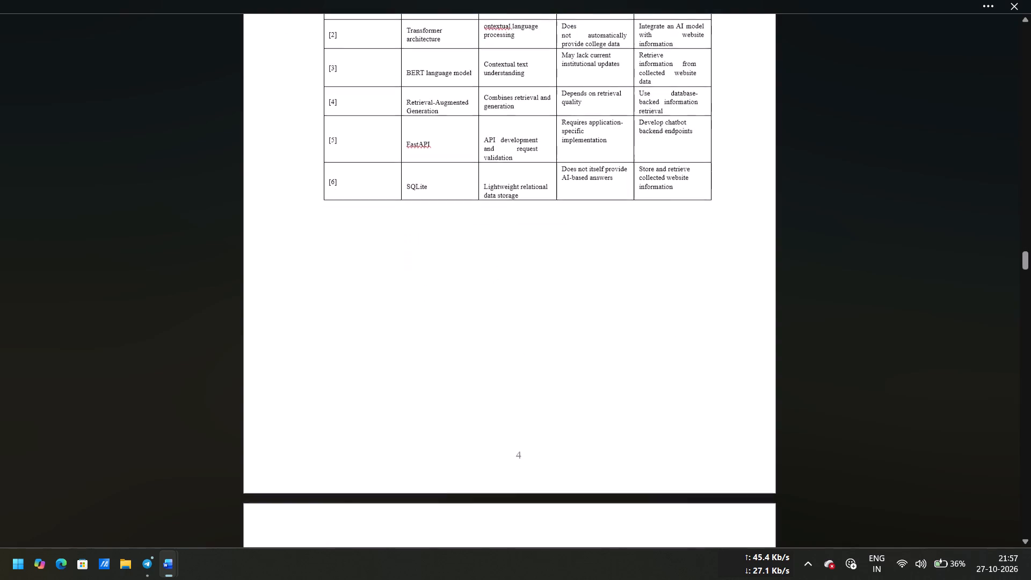
{"action": "scroll", "coordinate": [449, 243], "scroll_direction": "down", "scroll_amount": 2}
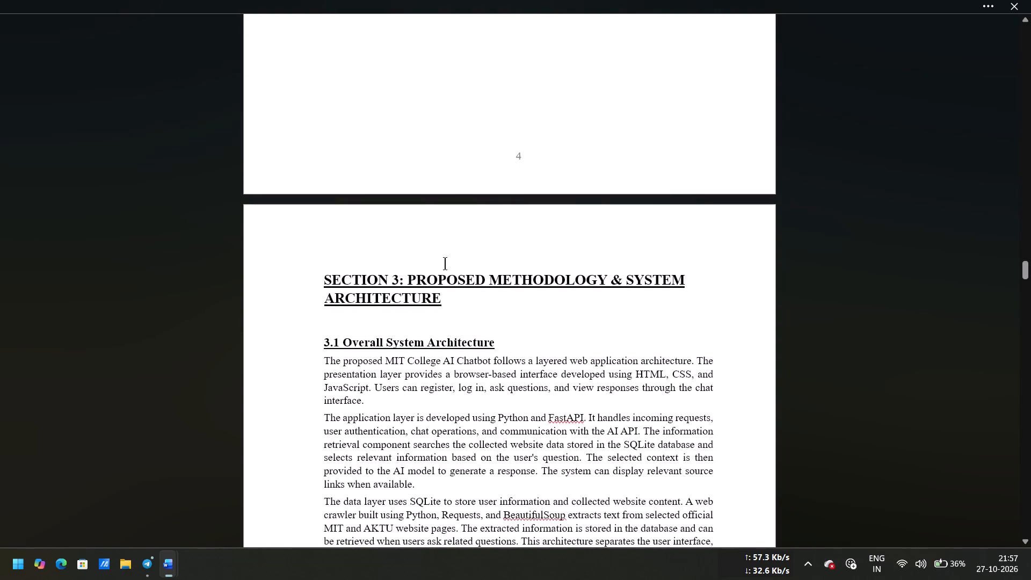
{"action": "left_click", "coordinate": [440, 358]}
{"action": "key", "text": "BackSpace"}
{"action": "key", "text": "BackSpace"}
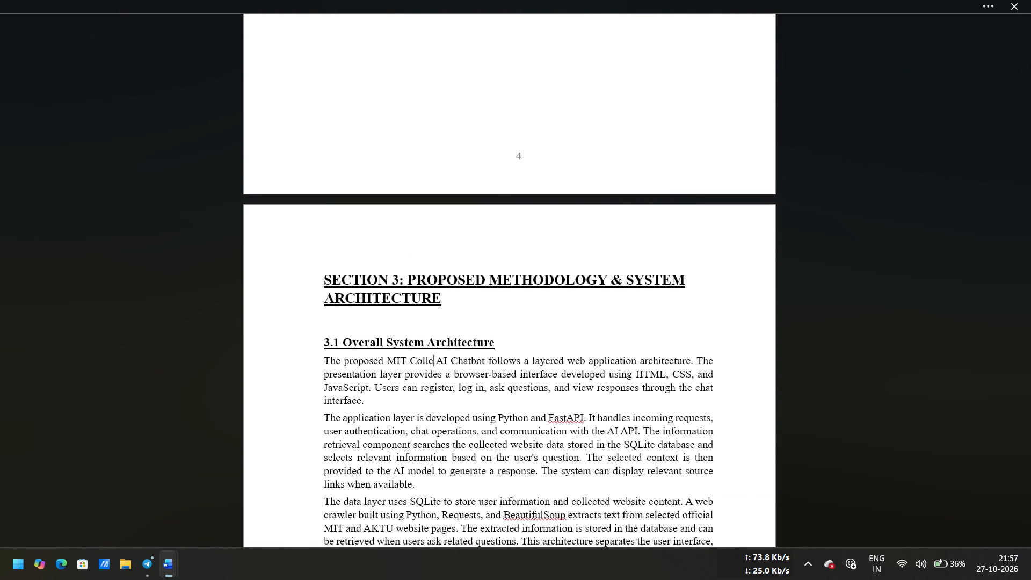
{"action": "key", "text": "BackSpace"}
{"action": "key", "text": "BackSpace"}
{"action": "key", "text": "BackSpace"}
{"action": "key", "text": "BackSpace"}
{"action": "key", "text": "BackSpace"}
{"action": "key", "text": "BackSpace"}
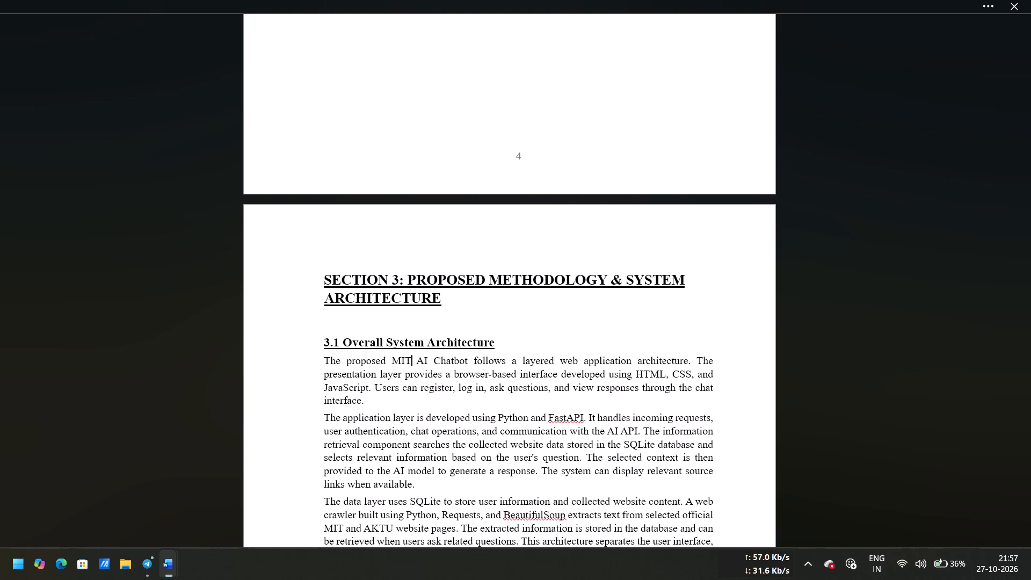
Delete "College" from the chatbot name in the opening sentence of section 3.3 Process Description, leaving "MIT AI Chatbot".
{"action": "scroll", "coordinate": [440, 358], "scroll_direction": "down", "scroll_amount": 1}
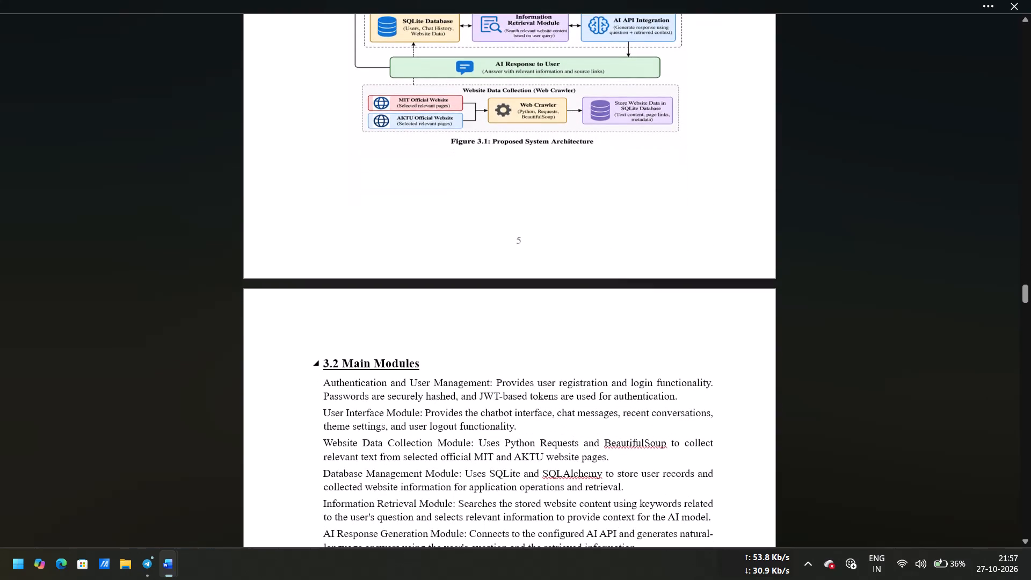
{"action": "scroll", "coordinate": [440, 358], "scroll_direction": "down", "scroll_amount": 1}
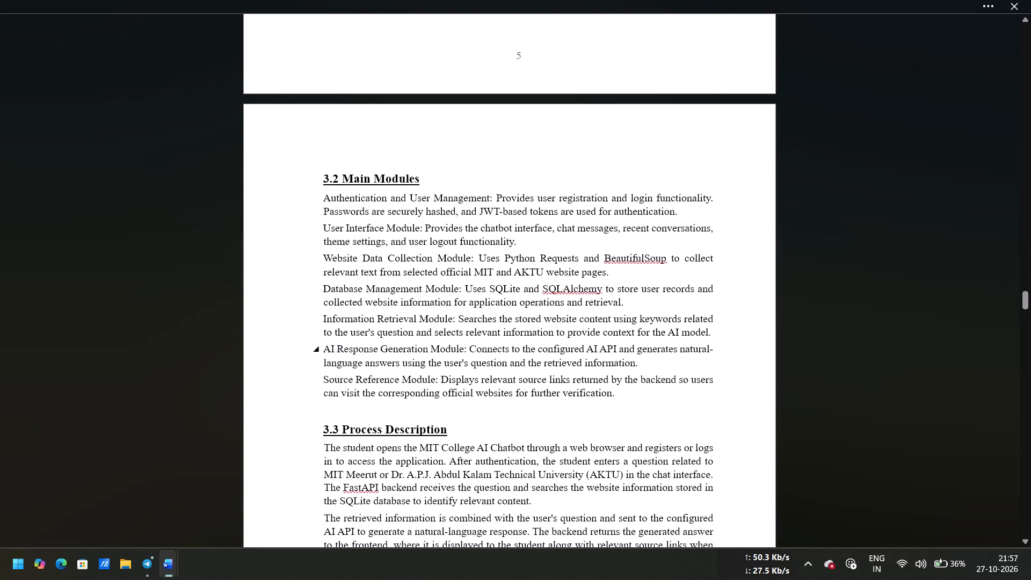
{"action": "scroll", "coordinate": [440, 358], "scroll_direction": "down", "scroll_amount": 1}
{"action": "left_click", "coordinate": [475, 448]}
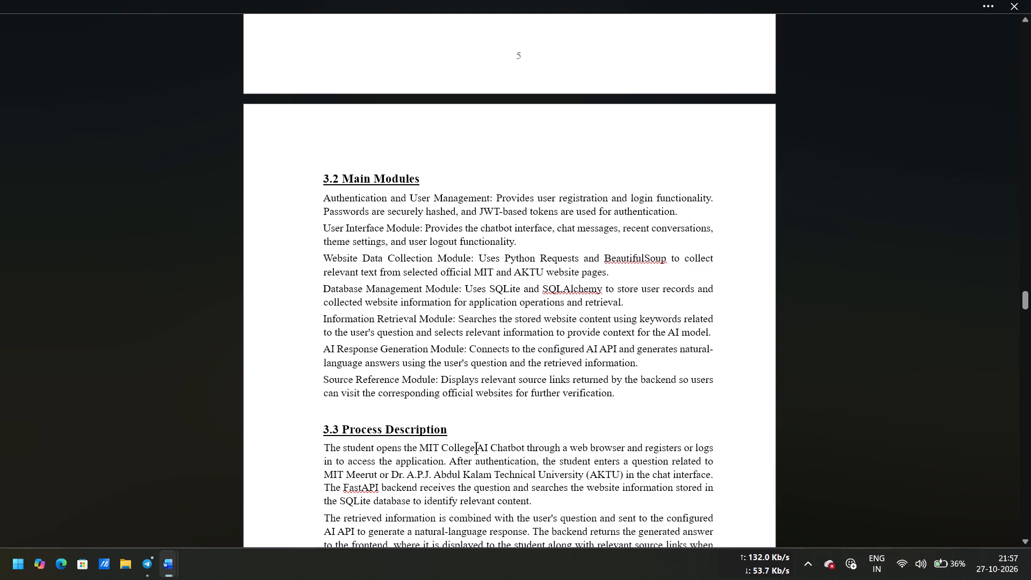
{"action": "key", "text": "BackSpace"}
{"action": "key", "text": "BackSpace"}
{"action": "key", "text": "BackSpace"}
{"action": "key", "text": "BackSpace"}
{"action": "key", "text": "BackSpace"}
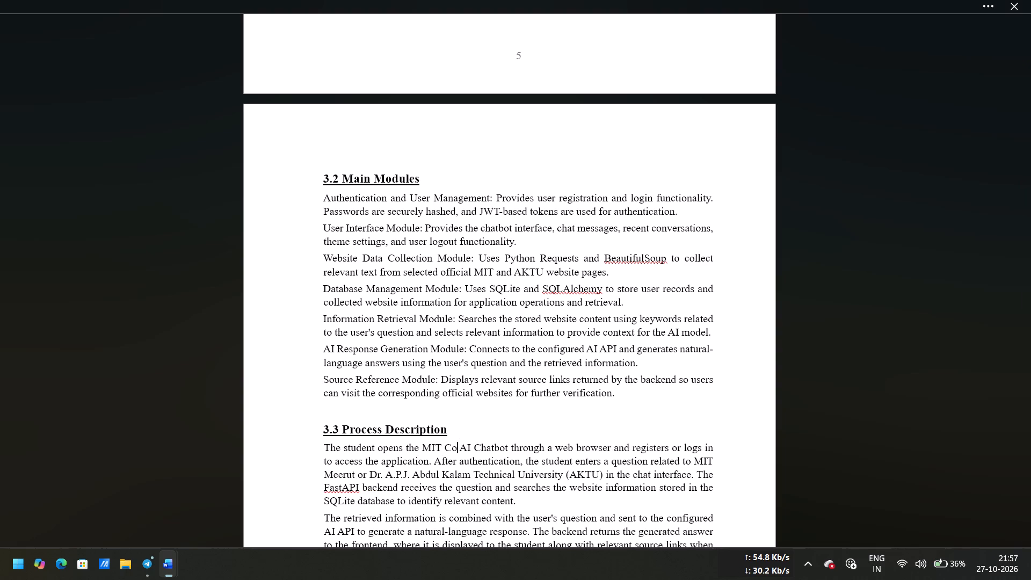
{"action": "key", "text": "BackSpace"}
{"action": "key", "text": "BackSpace"}
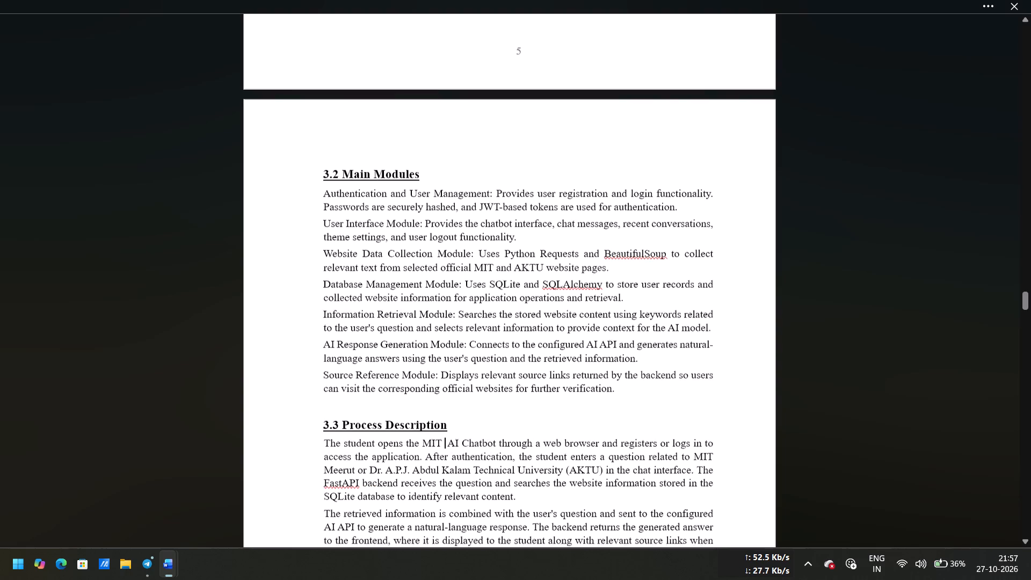
Recheck Sections 2 and 3 for remaining mentions of "College" in the chatbot name.
{"action": "scroll", "coordinate": [476, 448], "scroll_direction": "up", "scroll_amount": 1}
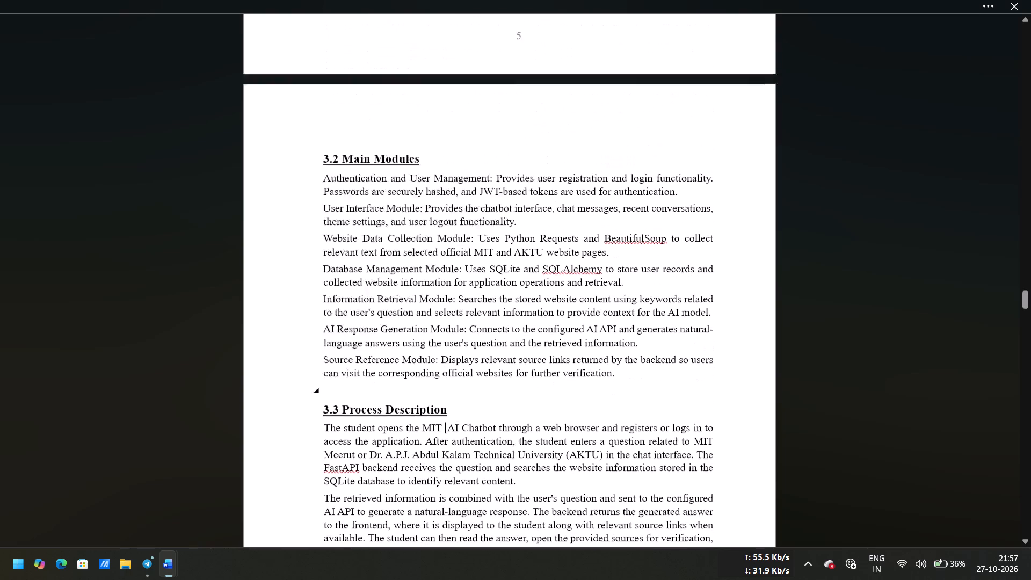
{"action": "scroll", "coordinate": [476, 448], "scroll_direction": "up", "scroll_amount": 2}
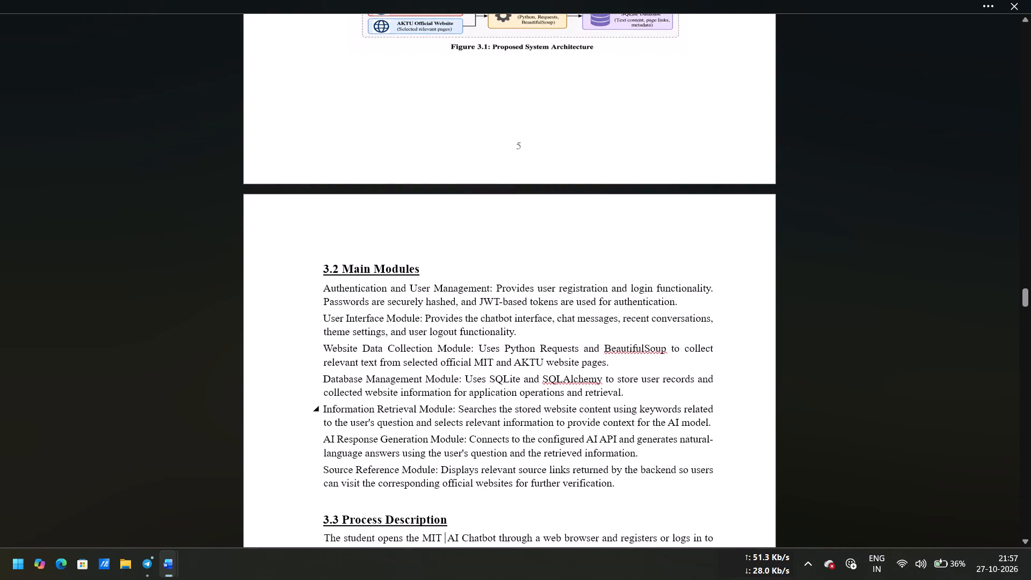
{"action": "scroll", "coordinate": [476, 448], "scroll_direction": "up", "scroll_amount": 2}
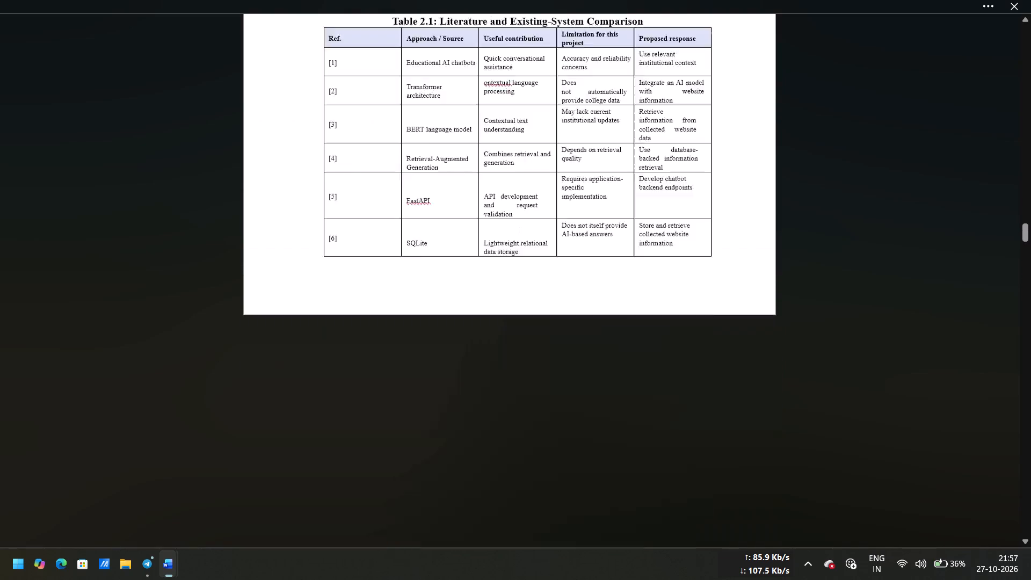
{"action": "scroll", "coordinate": [476, 448], "scroll_direction": "up", "scroll_amount": 1}
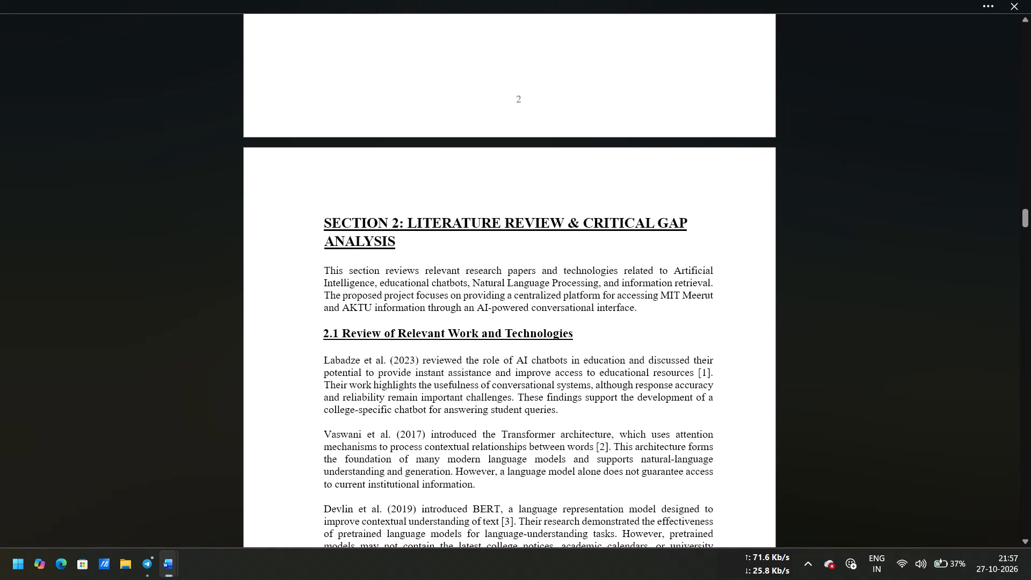
{"action": "scroll", "coordinate": [476, 448], "scroll_direction": "down", "scroll_amount": 1}
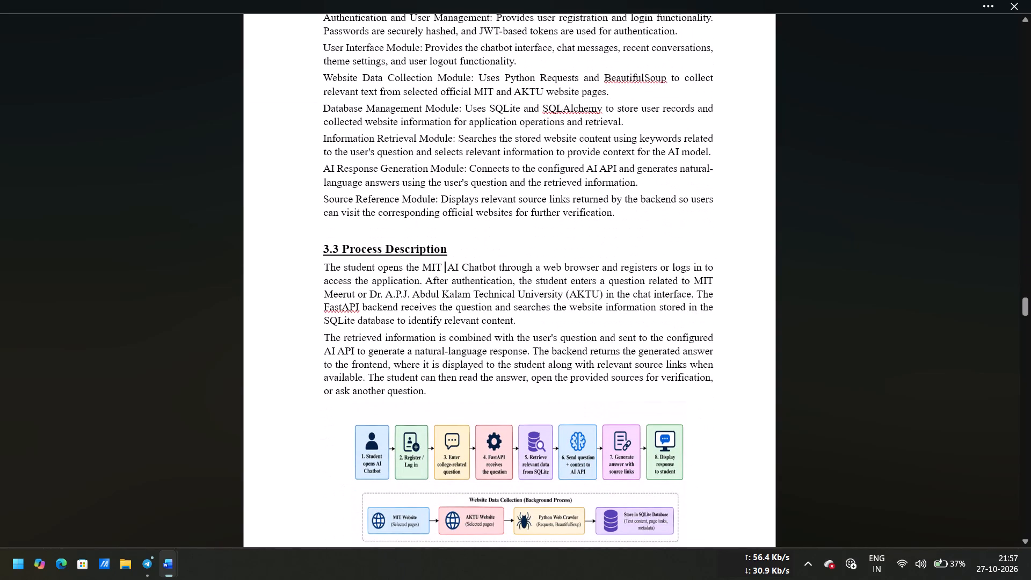
Remove "College" from the chatbot name in the first paragraph of Section 7: Conclusion & Future Scope, leaving "MIT AI Chatbot".
{"action": "scroll", "coordinate": [476, 448], "scroll_direction": "down", "scroll_amount": 2}
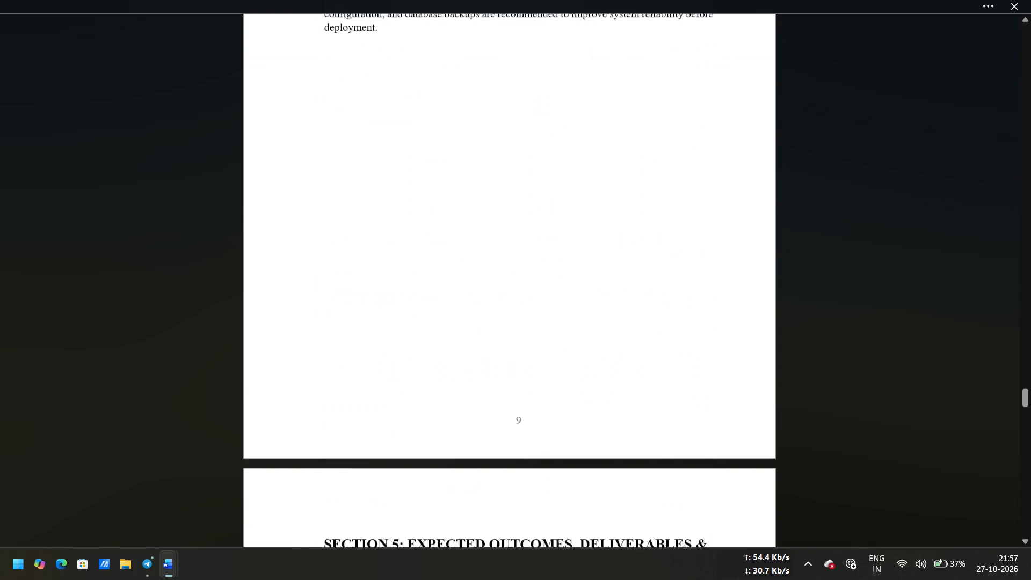
{"action": "scroll", "coordinate": [476, 448], "scroll_direction": "down", "scroll_amount": 2}
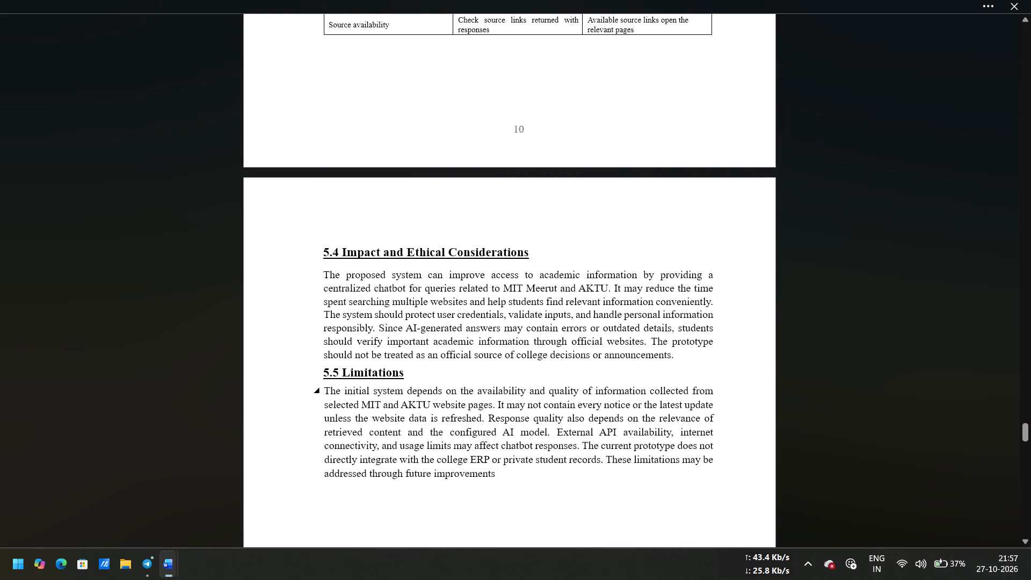
{"action": "scroll", "coordinate": [476, 448], "scroll_direction": "down", "scroll_amount": 1}
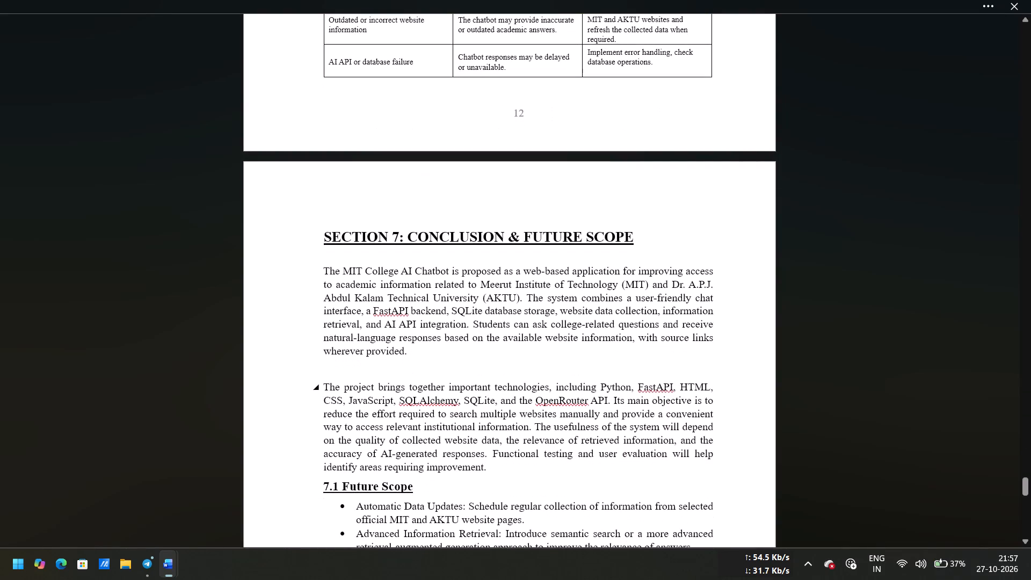
{"action": "scroll", "coordinate": [476, 448], "scroll_direction": "down", "scroll_amount": 1}
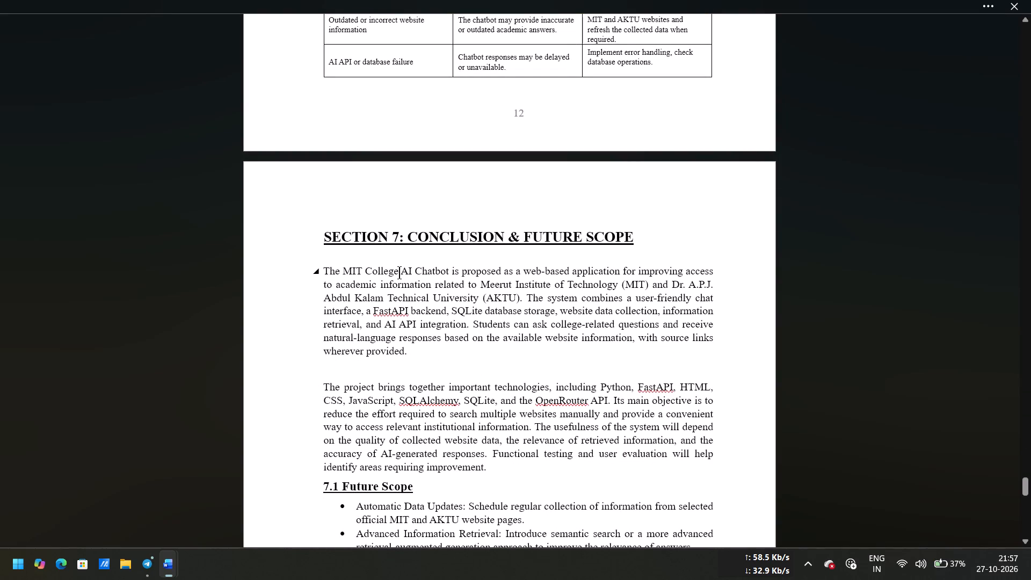
{"action": "left_click", "coordinate": [399, 272]}
{"action": "key", "text": "BackSpace"}
{"action": "key", "text": "BackSpace"}
{"action": "key", "text": "BackSpace"}
{"action": "key", "text": "BackSpace"}
{"action": "key", "text": "BackSpace"}
{"action": "key", "text": "BackSpace"}
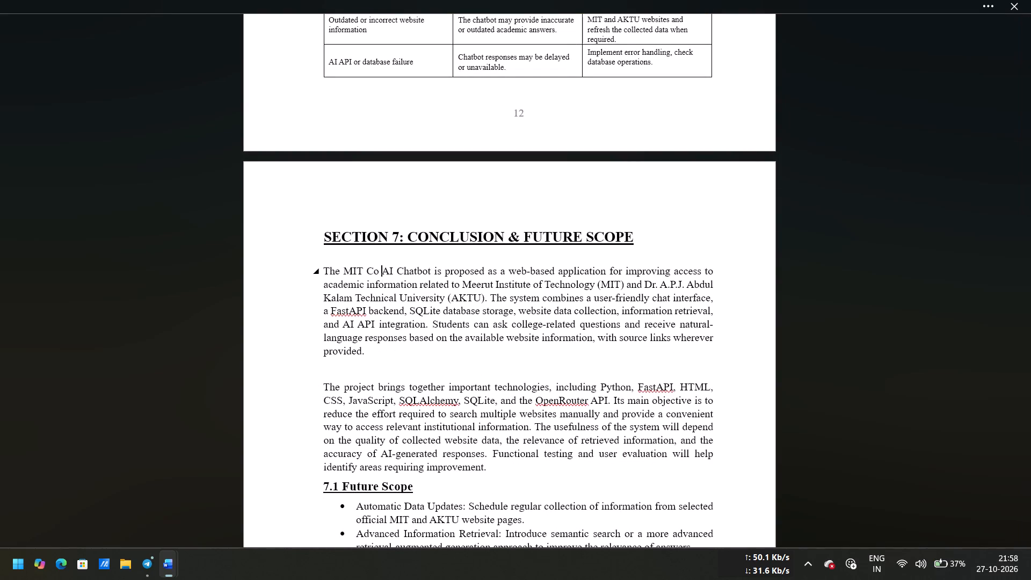
{"action": "key", "text": "BackSpace"}
{"action": "key", "text": "BackSpace"}
{"action": "scroll", "coordinate": [391, 275], "scroll_direction": "down", "scroll_amount": 1}
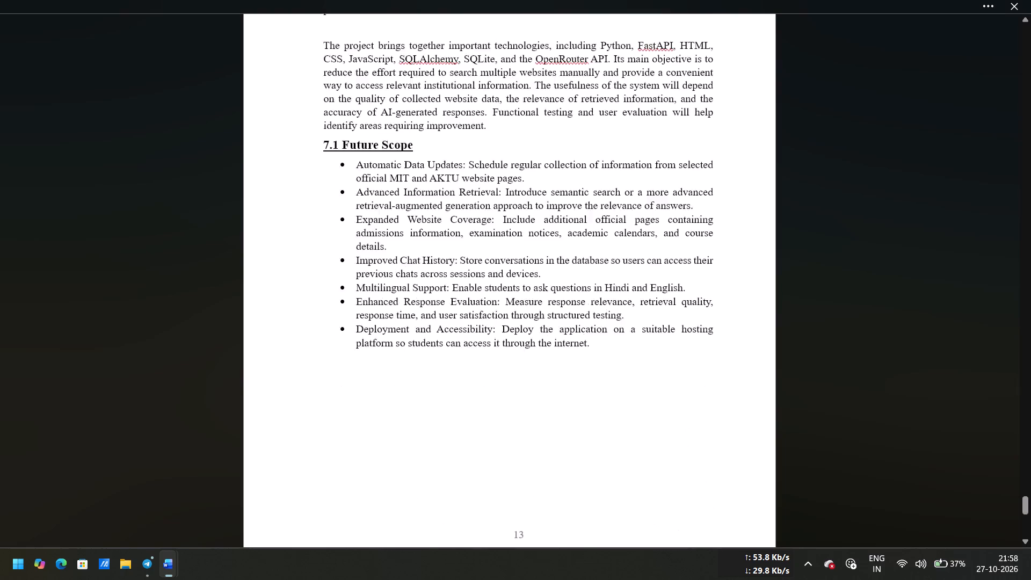
Review the synopsis from the references and cover page through the table of contents, List of Tables and Section 1.
{"action": "scroll", "coordinate": [391, 275], "scroll_direction": "down", "scroll_amount": 1}
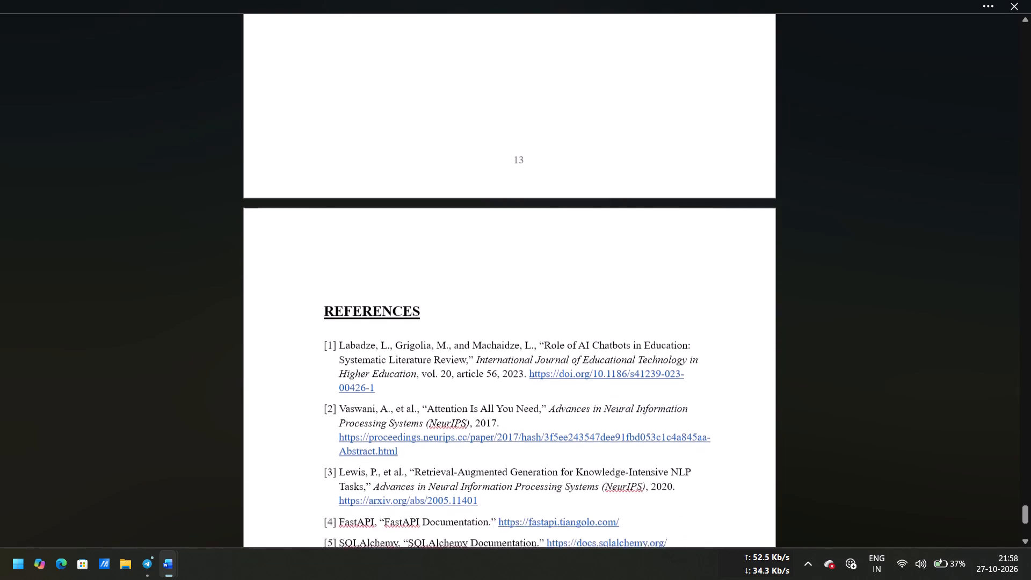
{"action": "scroll", "coordinate": [391, 275], "scroll_direction": "down", "scroll_amount": 1}
{"action": "scroll", "coordinate": [391, 275], "scroll_direction": "up", "scroll_amount": 8}
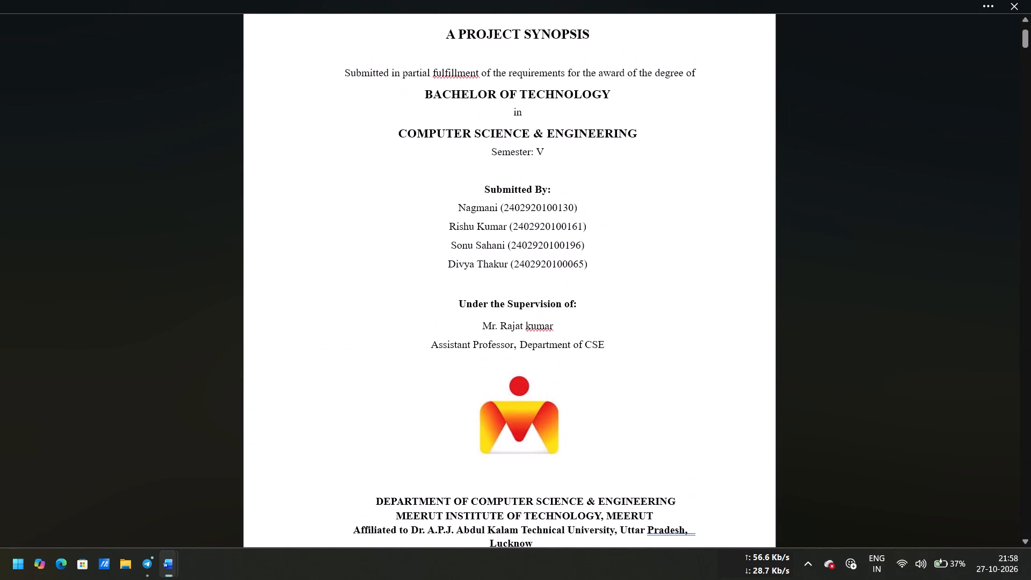
{"action": "scroll", "coordinate": [391, 275], "scroll_direction": "down", "scroll_amount": 1}
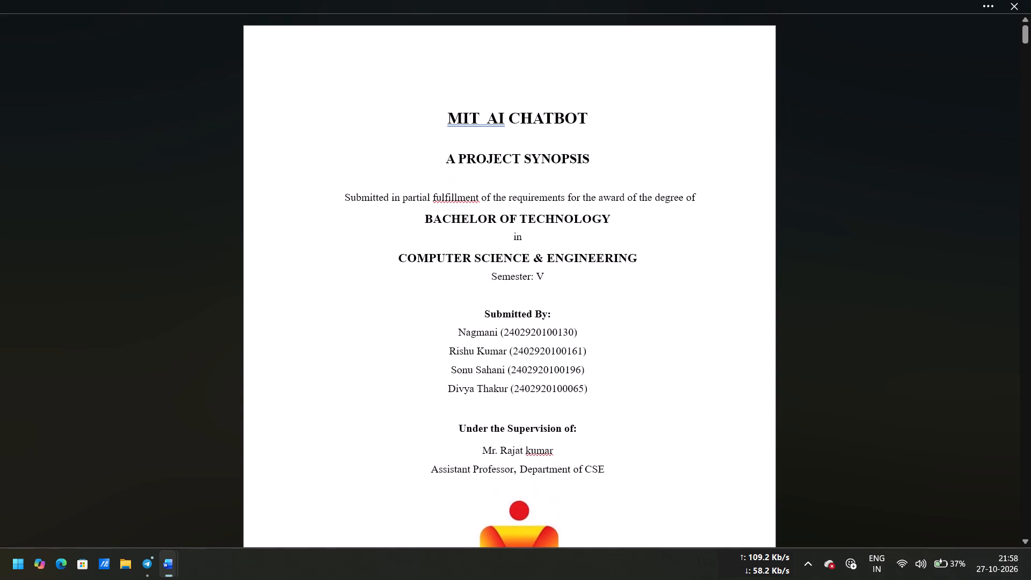
{"action": "scroll", "coordinate": [391, 275], "scroll_direction": "down", "scroll_amount": 1}
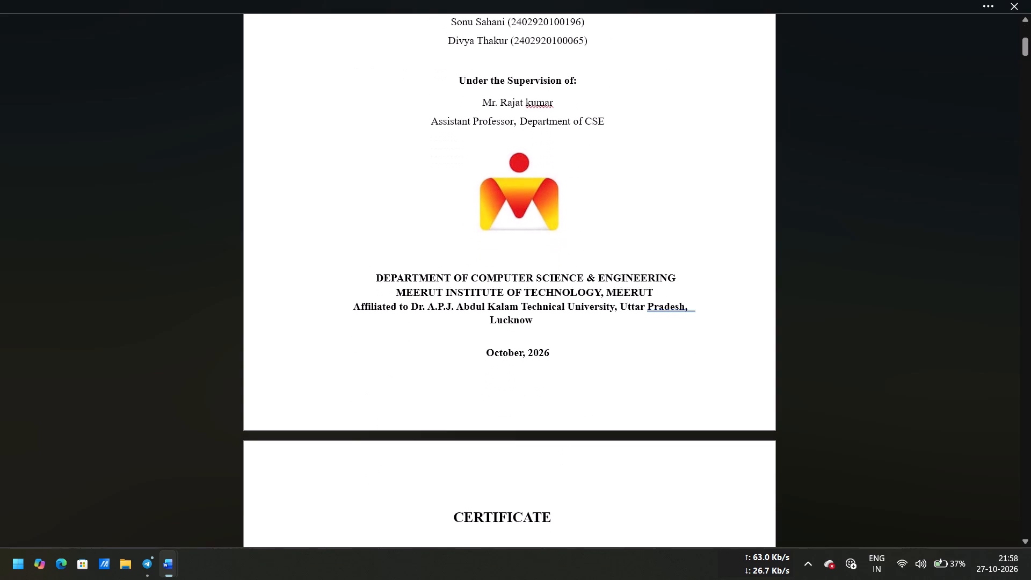
{"action": "scroll", "coordinate": [391, 275], "scroll_direction": "down", "scroll_amount": 1}
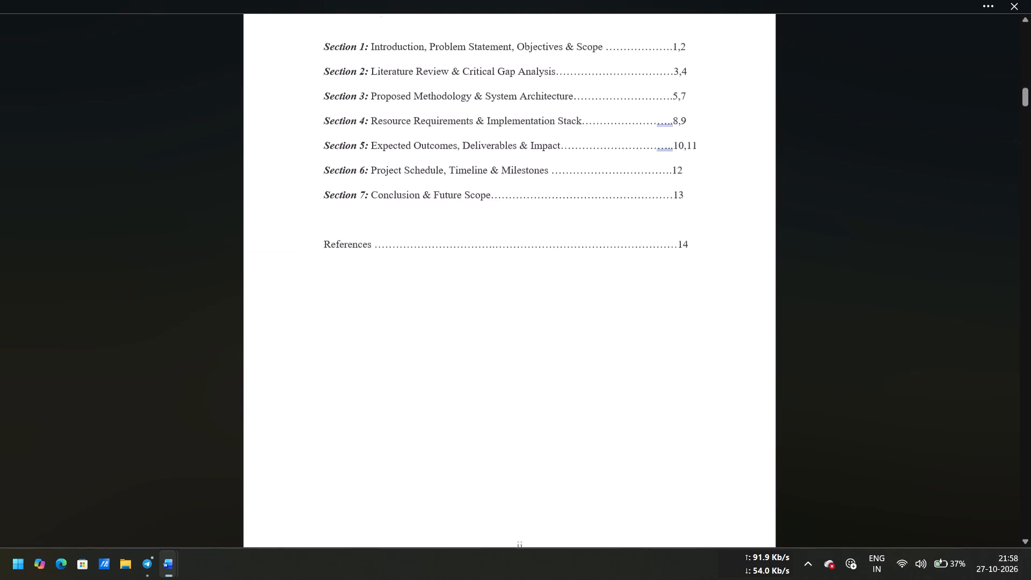
{"action": "scroll", "coordinate": [391, 275], "scroll_direction": "down", "scroll_amount": 3}
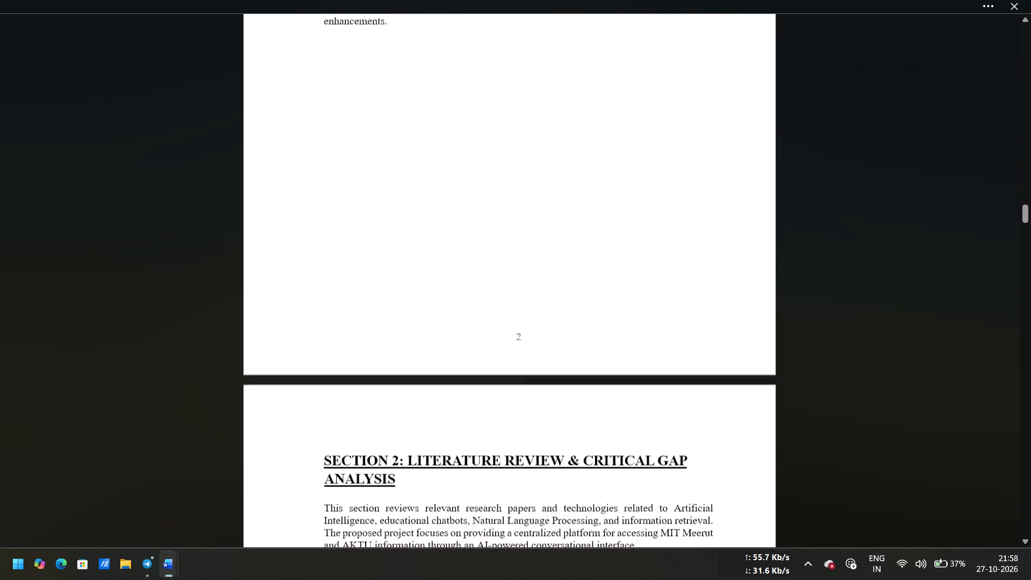
{"action": "scroll", "coordinate": [391, 275], "scroll_direction": "up", "scroll_amount": 1}
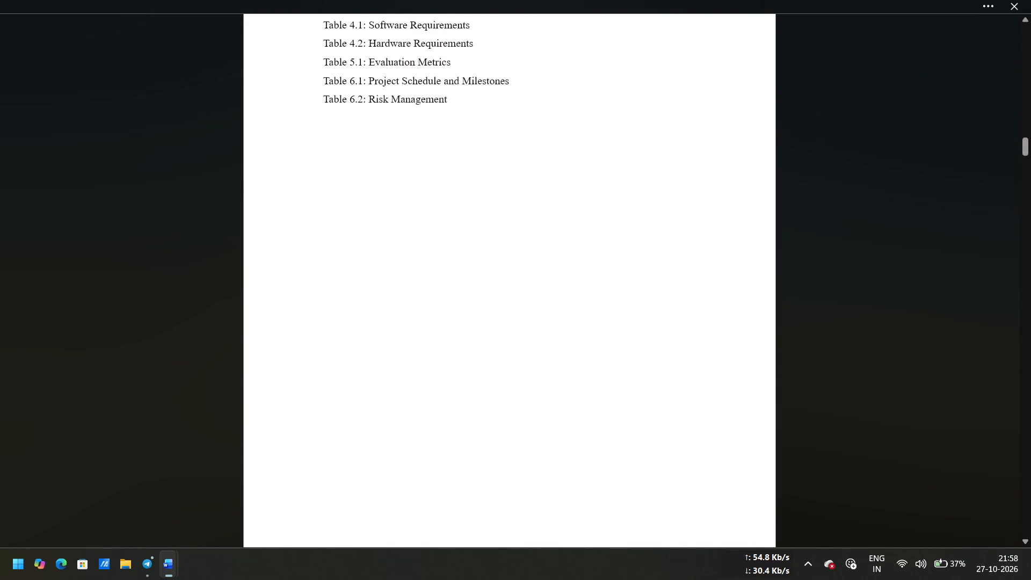
{"action": "scroll", "coordinate": [391, 275], "scroll_direction": "up", "scroll_amount": 2}
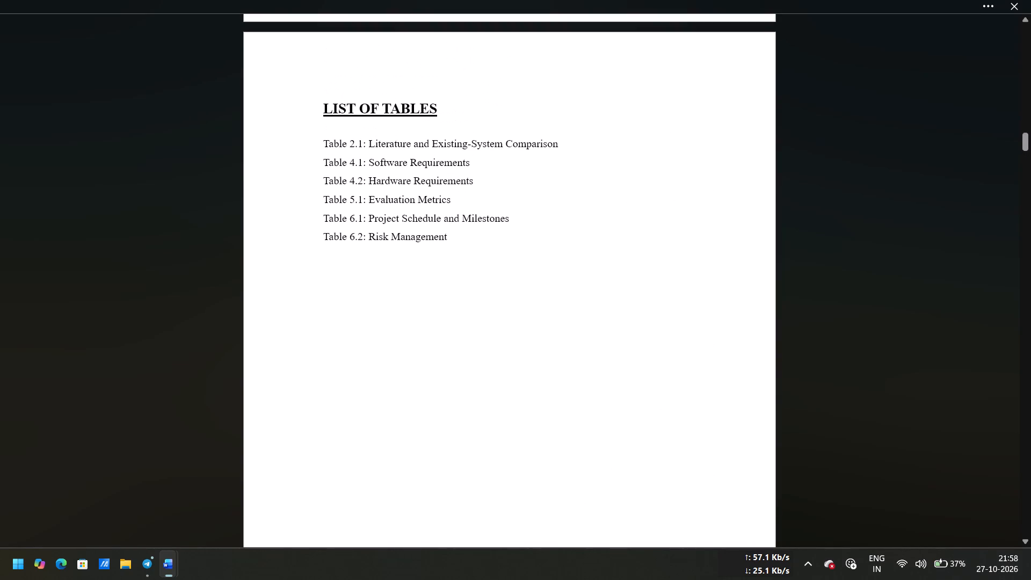
{"action": "left_click", "coordinate": [567, 144]}
{"action": "scroll", "coordinate": [567, 144], "scroll_direction": "down", "scroll_amount": 2}
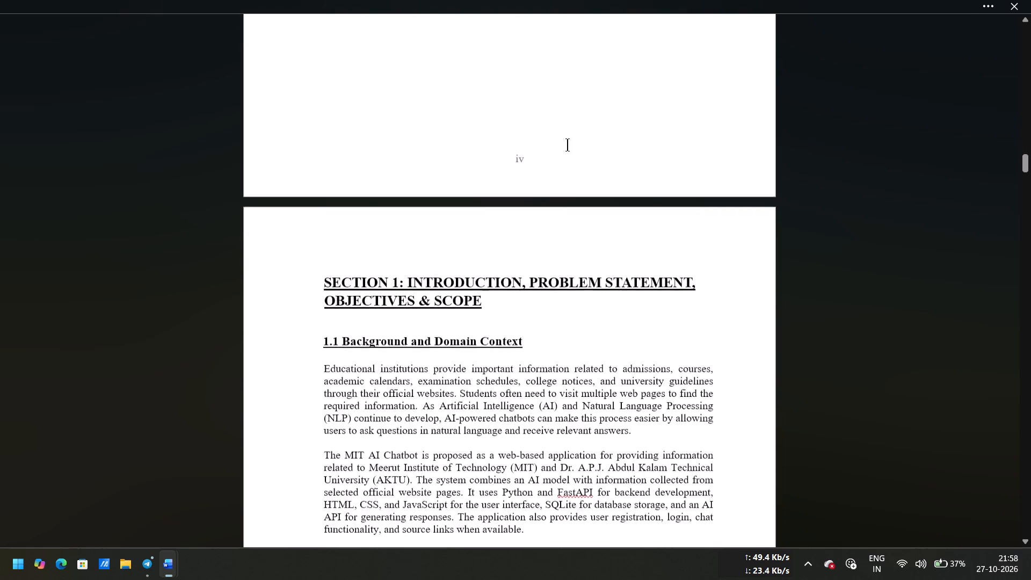
{"action": "scroll", "coordinate": [567, 144], "scroll_direction": "down", "scroll_amount": 2}
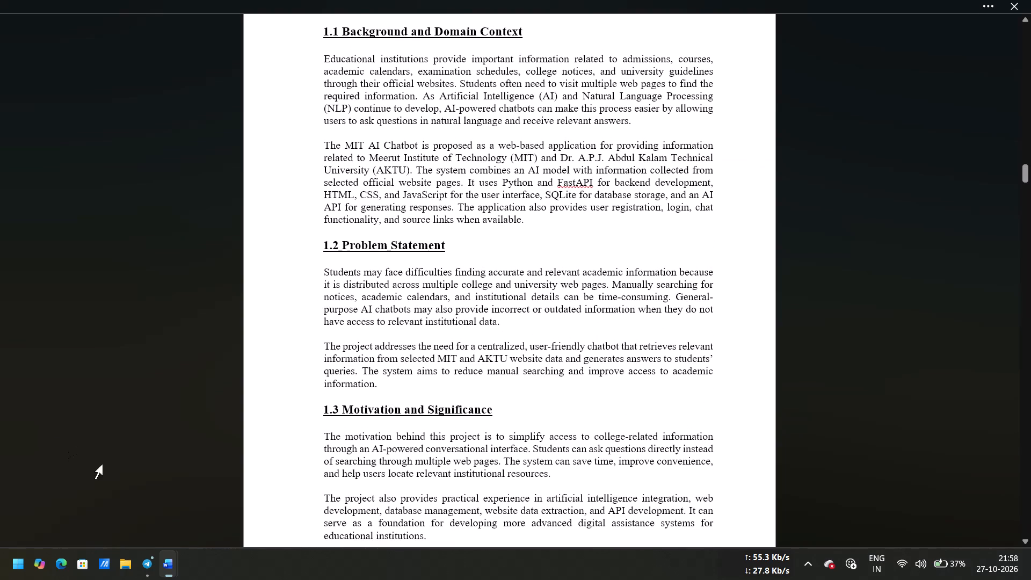
Switch to the Final_Project_Synopsis_Format document and examine its contents page, formatting rules and required synopsis order.
{"action": "left_click", "coordinate": [120, 482]}
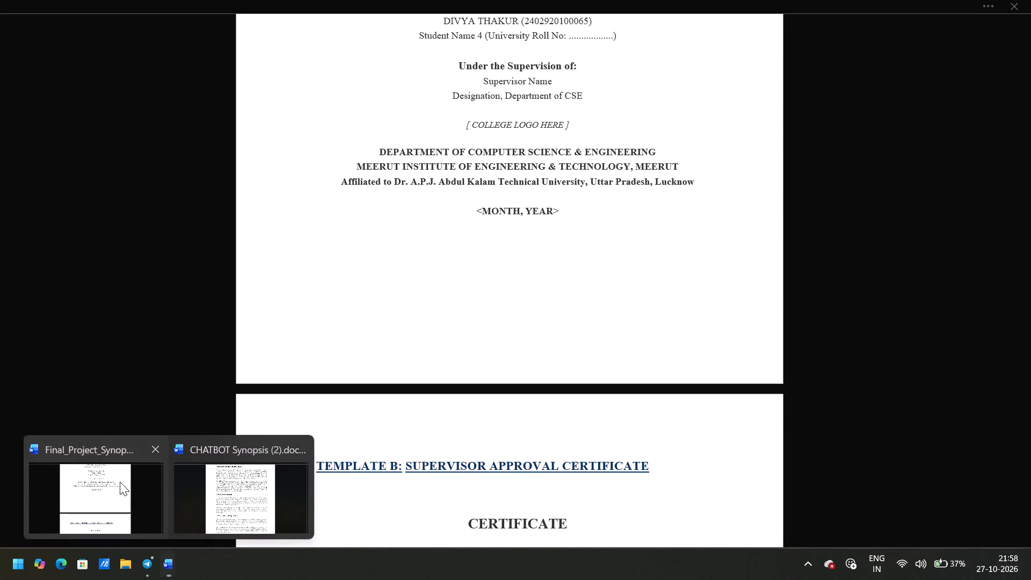
{"action": "scroll", "coordinate": [364, 386], "scroll_direction": "down", "scroll_amount": 1}
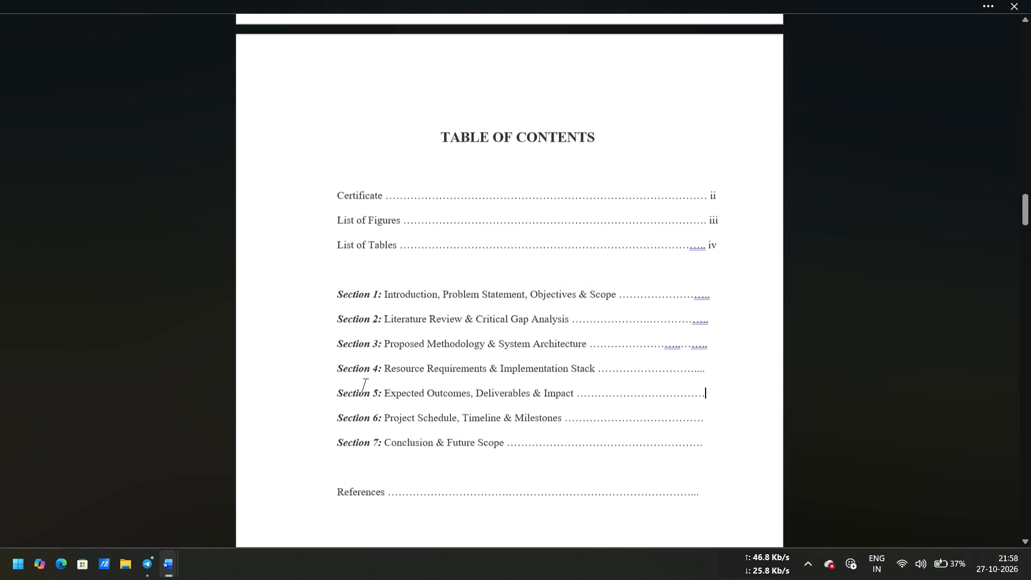
{"action": "scroll", "coordinate": [364, 386], "scroll_direction": "down", "scroll_amount": 3}
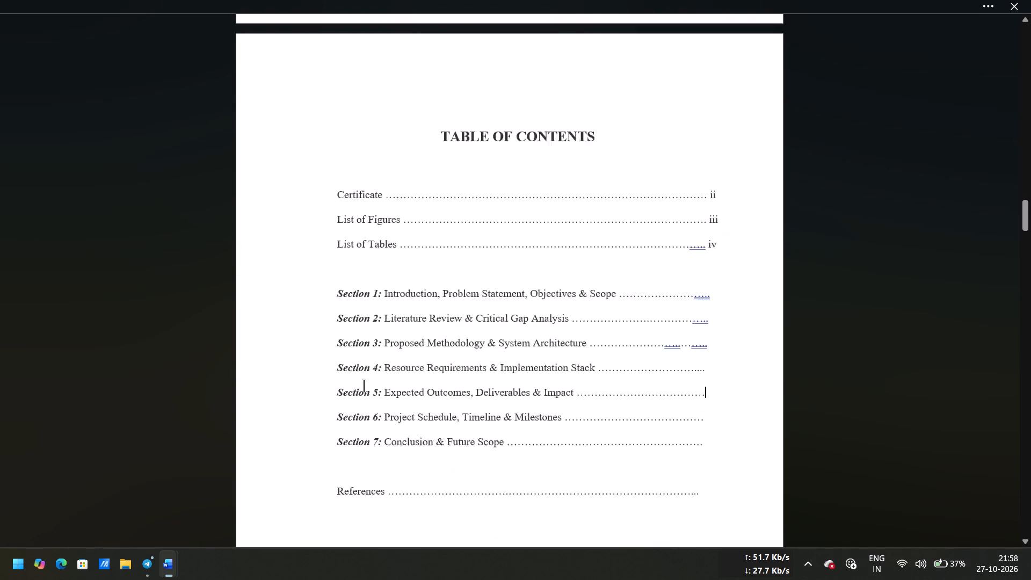
{"action": "scroll", "coordinate": [364, 386], "scroll_direction": "down", "scroll_amount": 1}
{"action": "scroll", "coordinate": [364, 386], "scroll_direction": "up", "scroll_amount": 5}
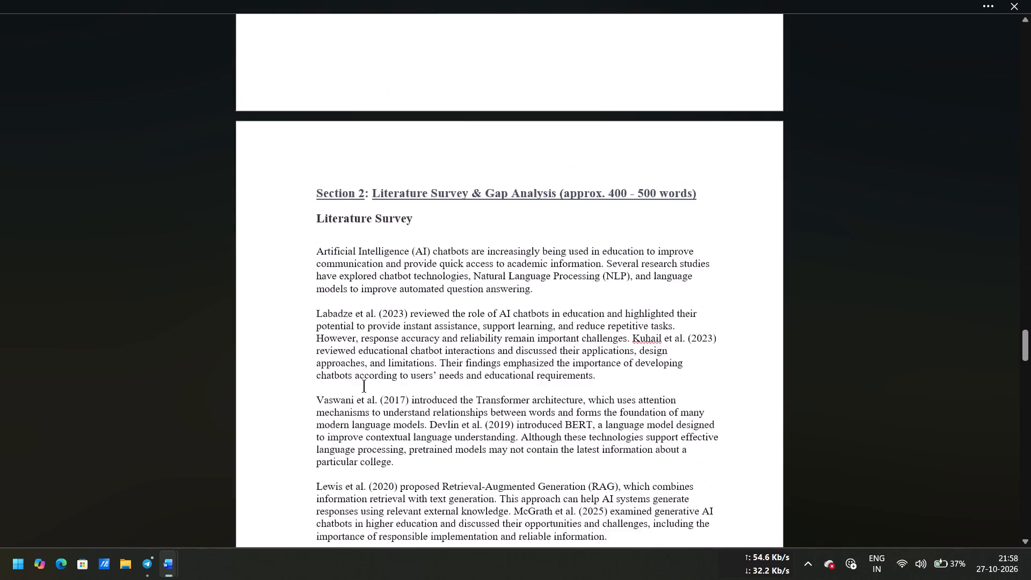
{"action": "scroll", "coordinate": [364, 386], "scroll_direction": "up", "scroll_amount": 13}
{"action": "scroll", "coordinate": [364, 386], "scroll_direction": "down", "scroll_amount": 1}
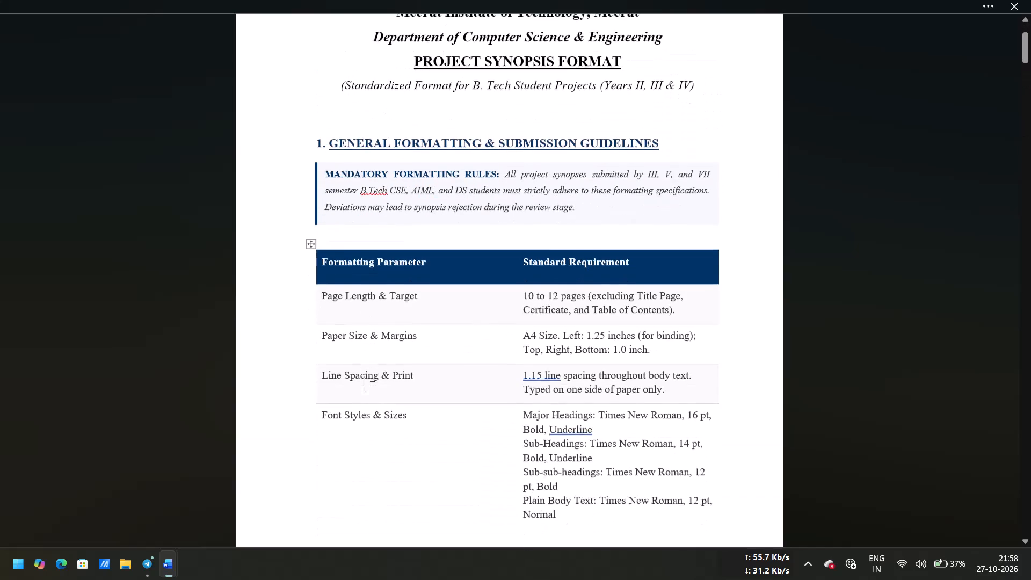
{"action": "scroll", "coordinate": [364, 386], "scroll_direction": "down", "scroll_amount": 1}
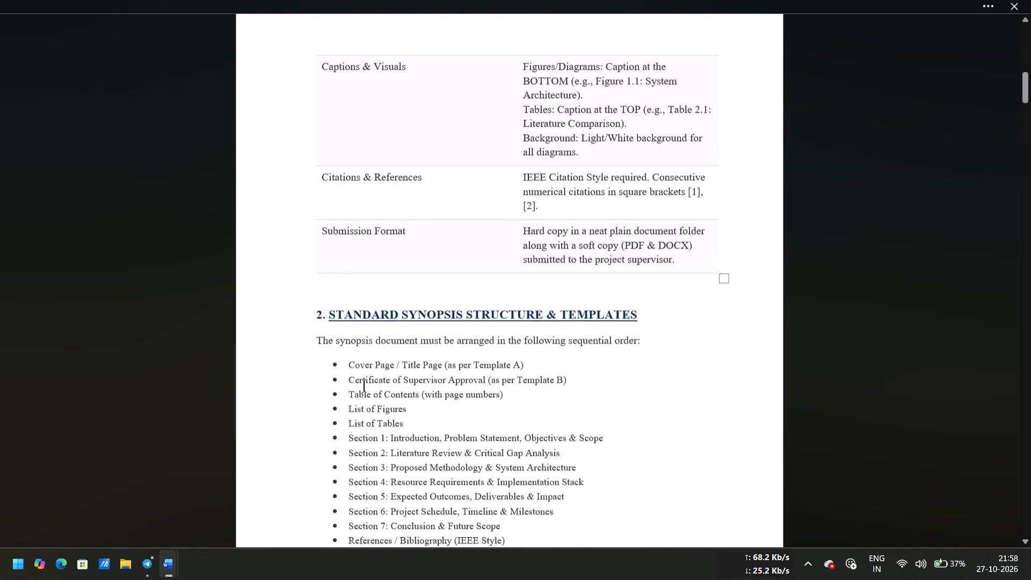
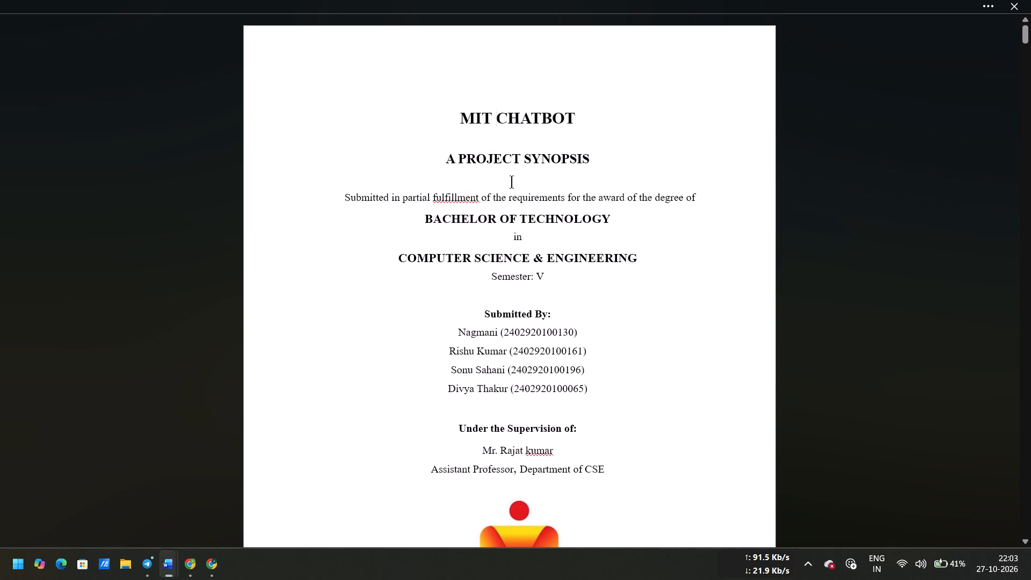
{"action": "scroll", "coordinate": [511, 182], "scroll_direction": "down", "scroll_amount": 1}
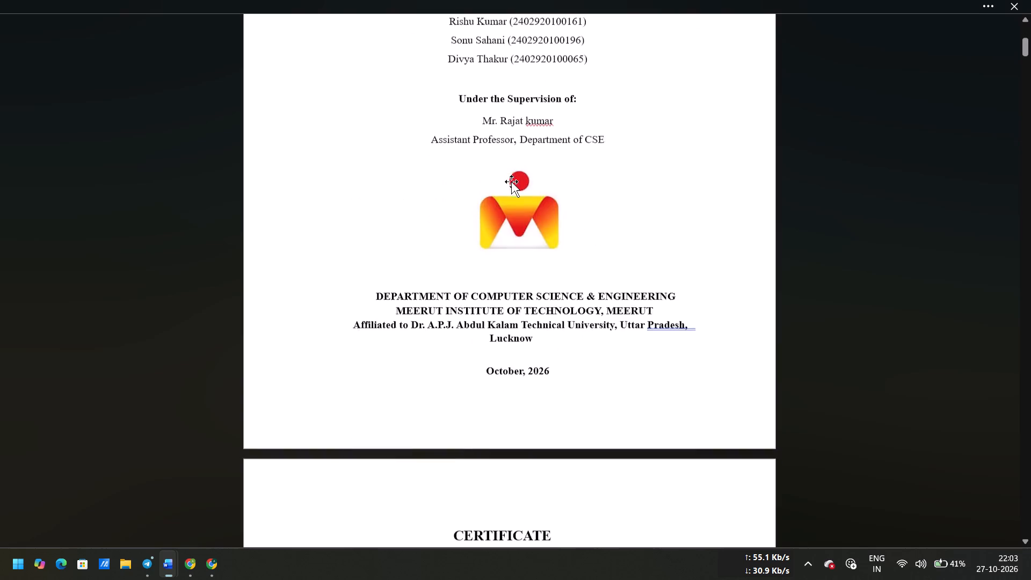
{"action": "scroll", "coordinate": [511, 182], "scroll_direction": "down", "scroll_amount": 2}
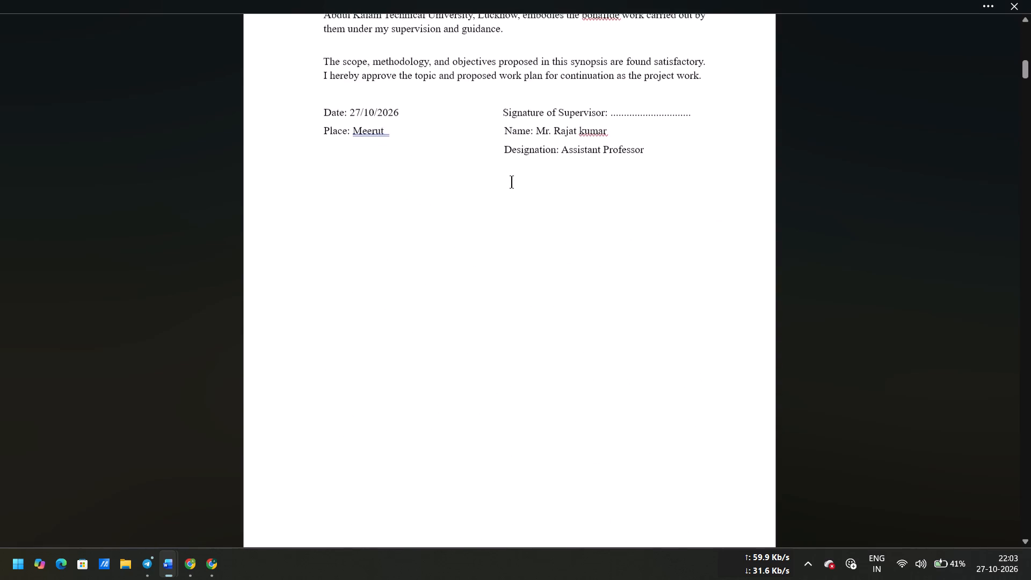
{"action": "scroll", "coordinate": [511, 182], "scroll_direction": "down", "scroll_amount": 2}
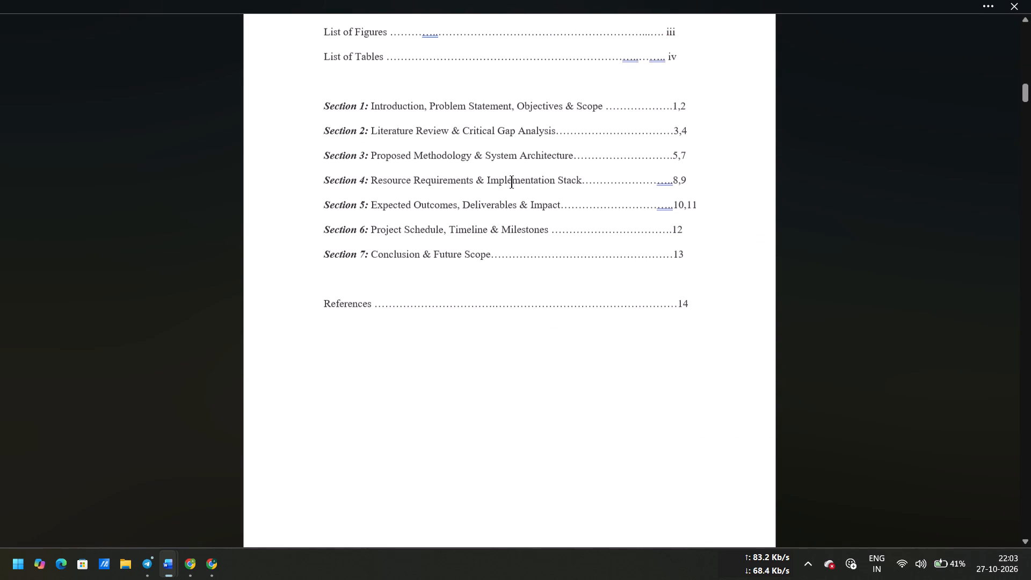
{"action": "scroll", "coordinate": [511, 182], "scroll_direction": "down", "scroll_amount": 2}
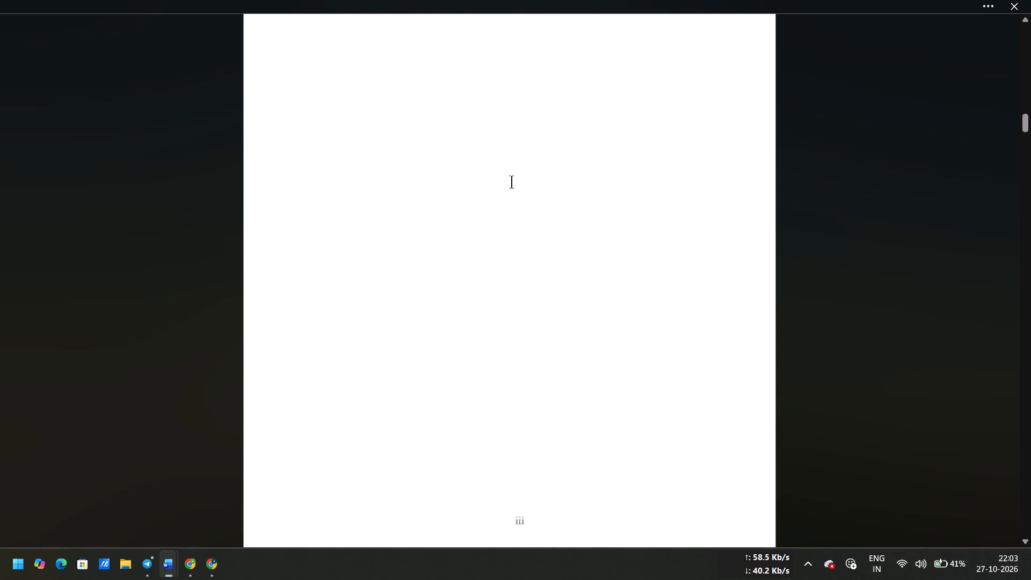
{"action": "scroll", "coordinate": [511, 182], "scroll_direction": "down", "scroll_amount": 2}
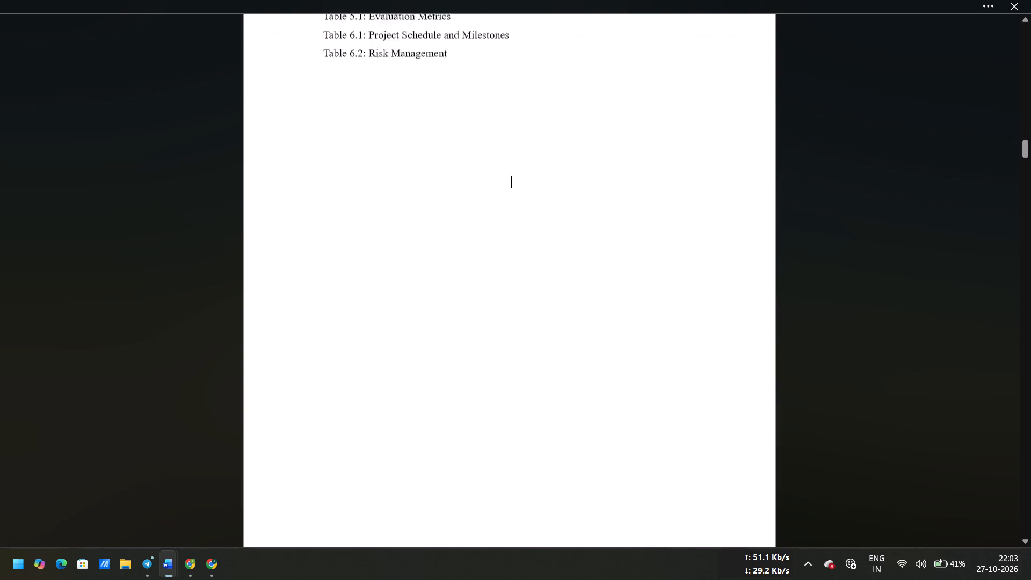
Remove "AI" from "The MIT AI Chatbot" in the second paragraph of section 1.1 Background and Domain Context.
{"action": "scroll", "coordinate": [511, 182], "scroll_direction": "down", "scroll_amount": 1}
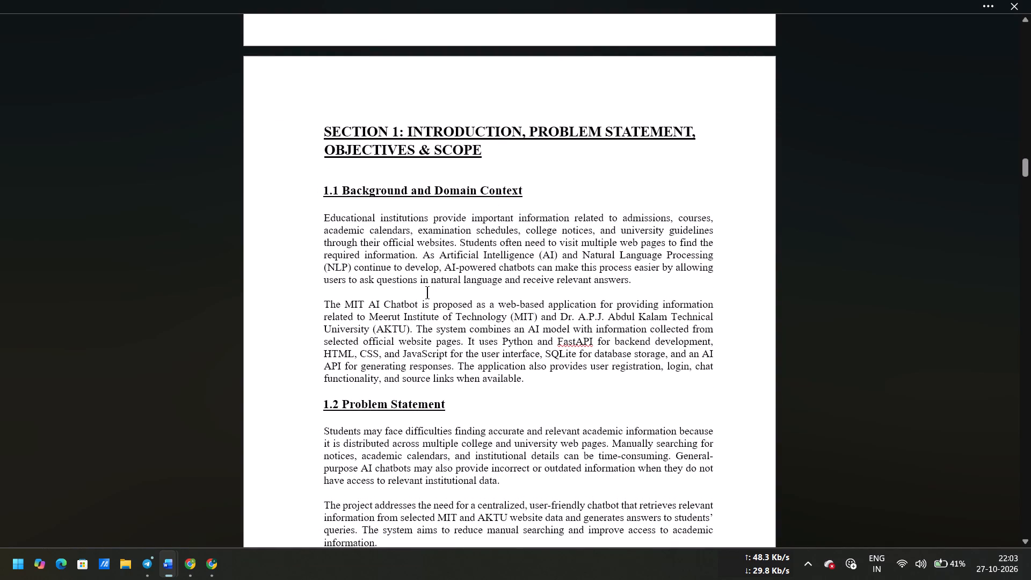
{"action": "left_click", "coordinate": [386, 301]}
{"action": "key", "text": "BackSpace"}
{"action": "key", "text": "BackSpace"}
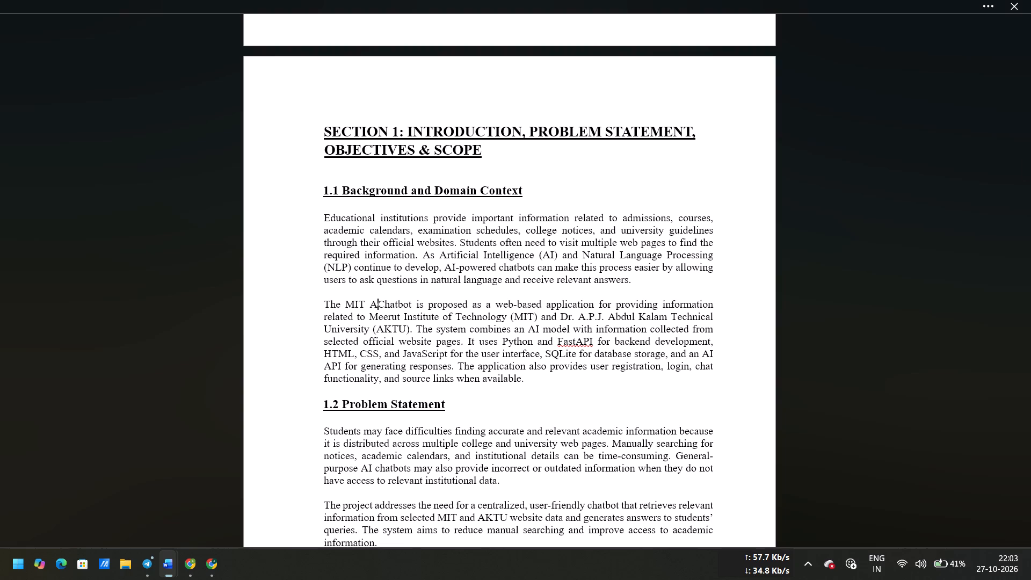
{"action": "key", "text": "BackSpace"}
{"action": "key", "text": "space"}
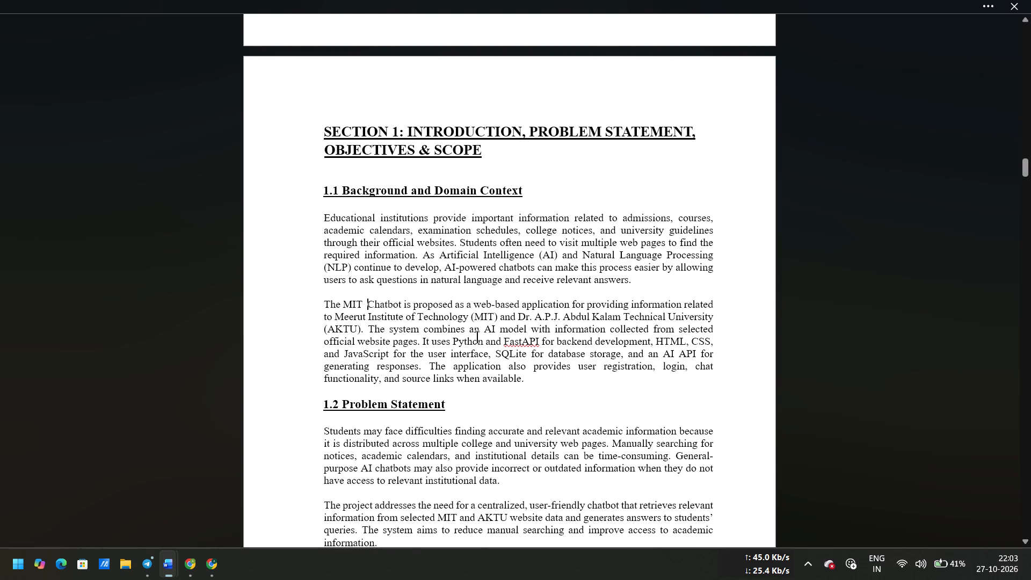
Delete "AI" from "web-based AI chatbot" in the first objective of section 1.4 Objectives (SMART).
{"action": "scroll", "coordinate": [479, 338], "scroll_direction": "down", "scroll_amount": 1}
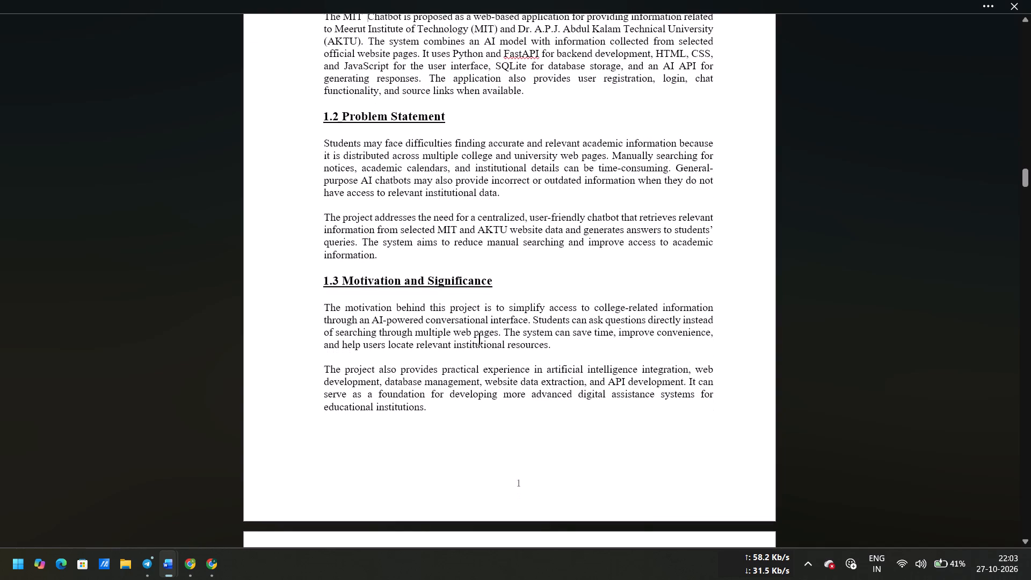
{"action": "scroll", "coordinate": [479, 338], "scroll_direction": "down", "scroll_amount": 1}
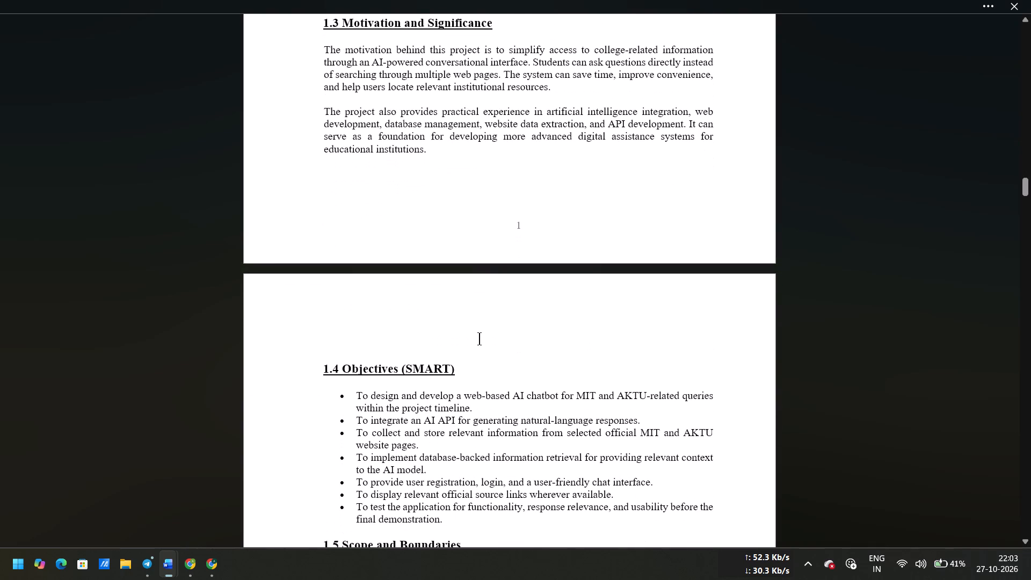
{"action": "scroll", "coordinate": [479, 338], "scroll_direction": "down", "scroll_amount": 2}
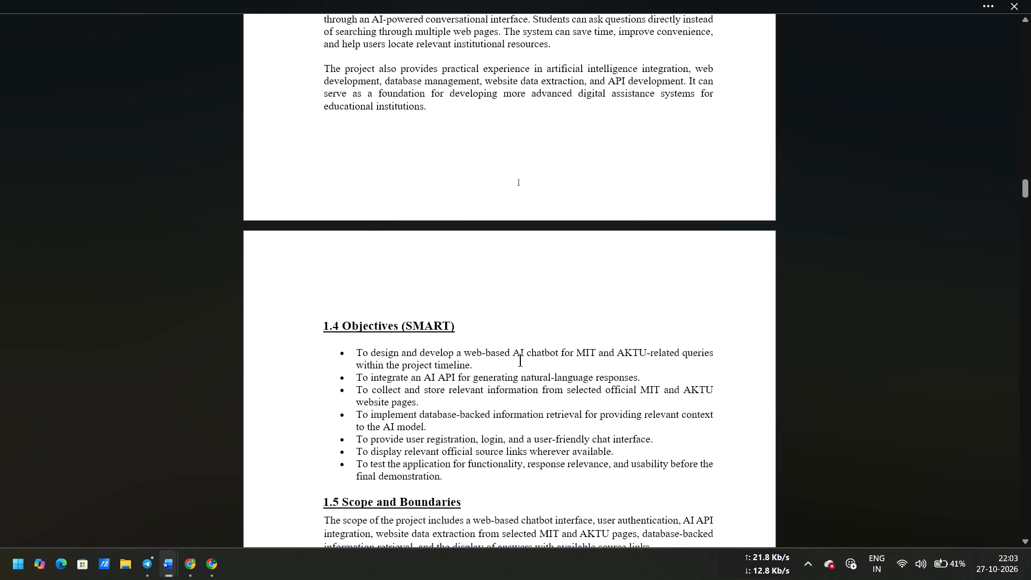
{"action": "left_click", "coordinate": [527, 355]}
{"action": "key", "text": "BackSpace"}
{"action": "key", "text": "BackSpace"}
{"action": "key", "text": "BackSpace"}
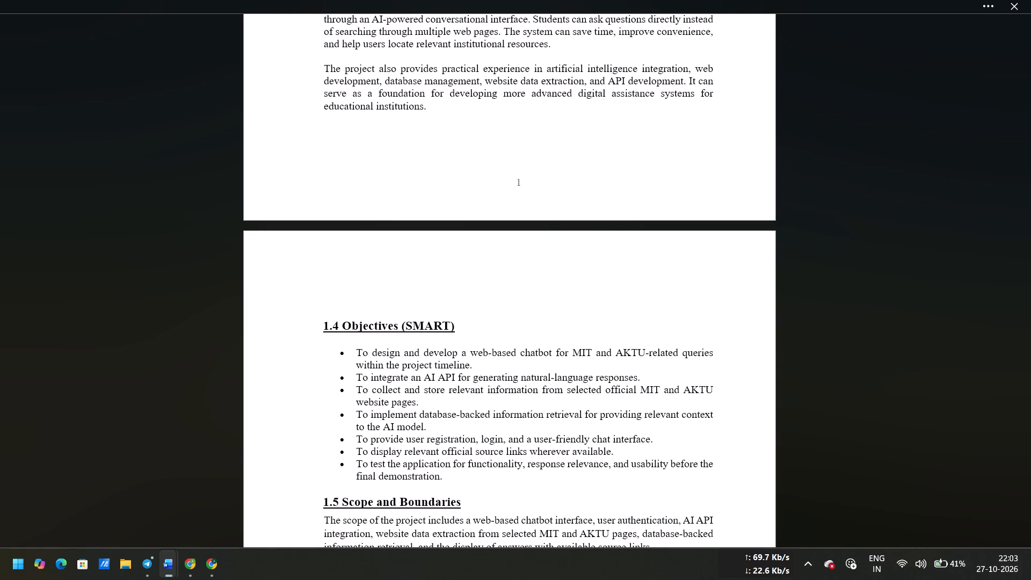
Remove "AI" from "The proposed MIT AI Chatbot" in the opening sentence of section 3.1 Overall System Architecture.
{"action": "scroll", "coordinate": [527, 355], "scroll_direction": "left", "scroll_amount": 1}
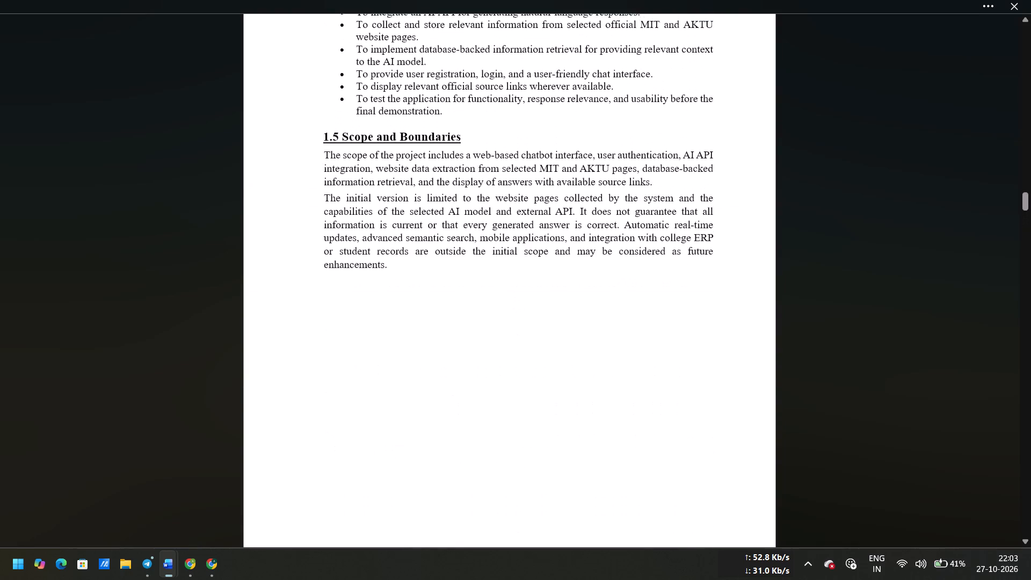
{"action": "scroll", "coordinate": [527, 355], "scroll_direction": "left", "scroll_amount": 3}
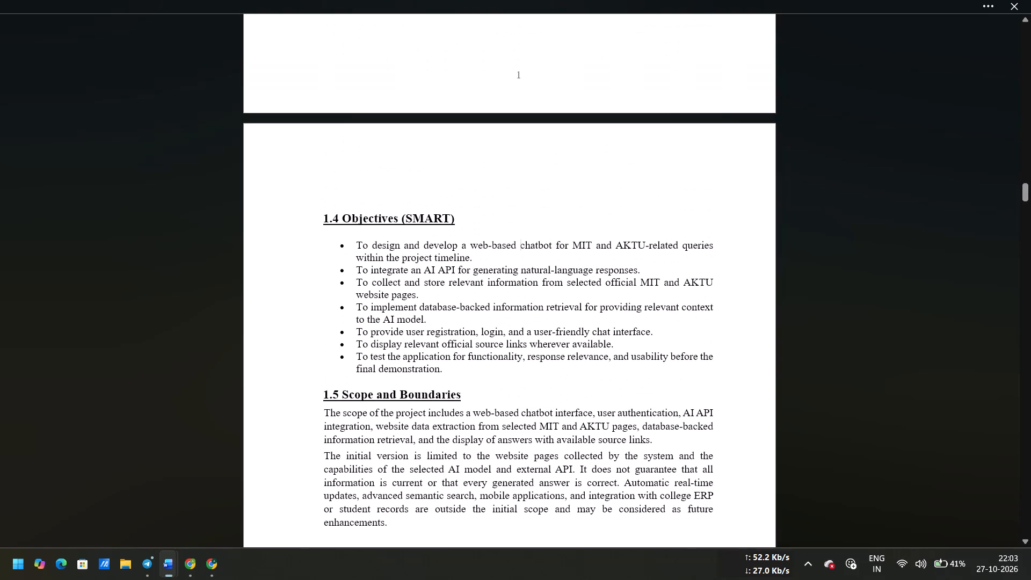
{"action": "scroll", "coordinate": [527, 355], "scroll_direction": "left", "scroll_amount": 2}
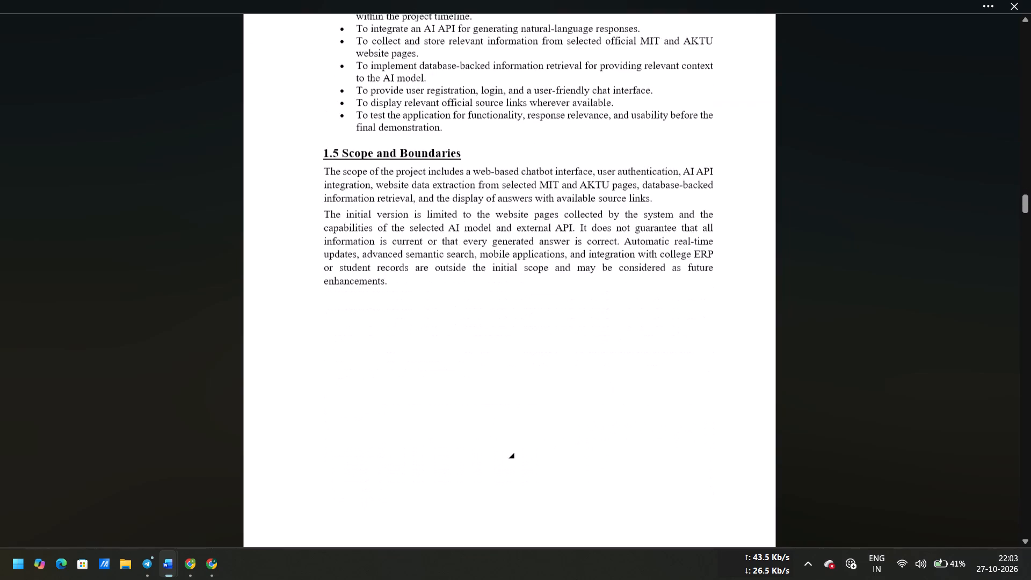
{"action": "scroll", "coordinate": [527, 355], "scroll_direction": "left", "scroll_amount": 1}
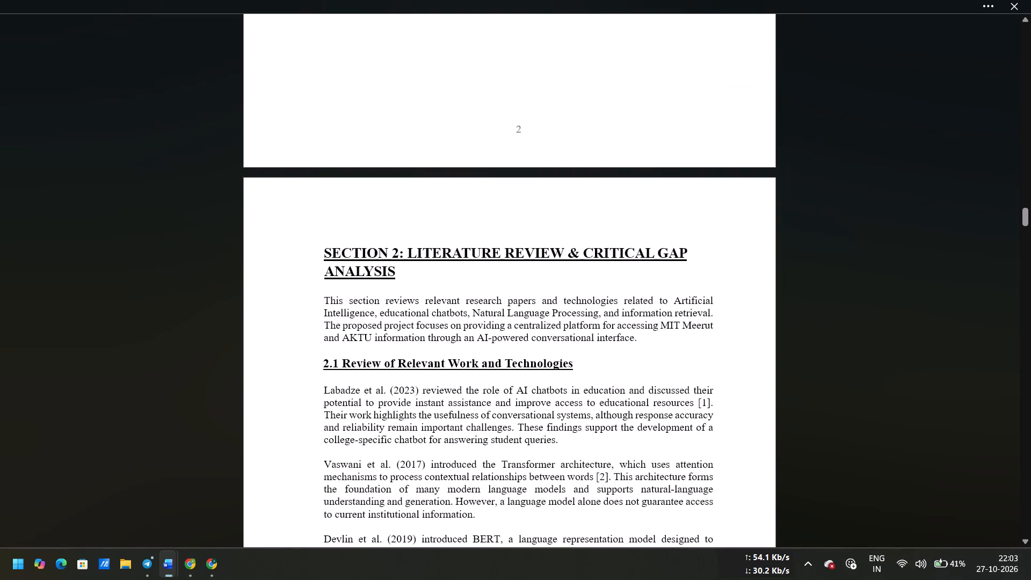
{"action": "scroll", "coordinate": [527, 355], "scroll_direction": "down", "scroll_amount": 1}
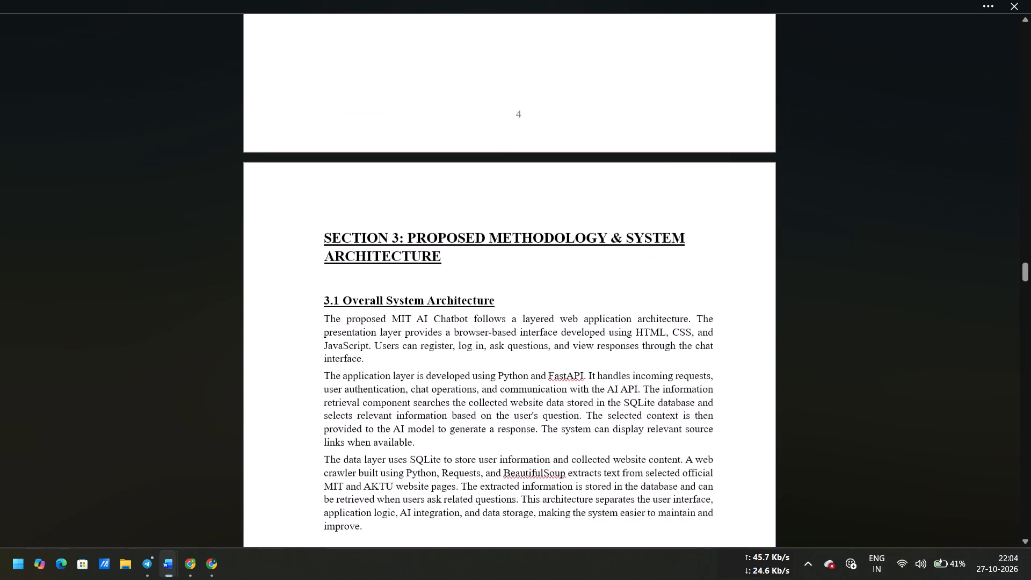
{"action": "scroll", "coordinate": [527, 355], "scroll_direction": "down", "scroll_amount": 2}
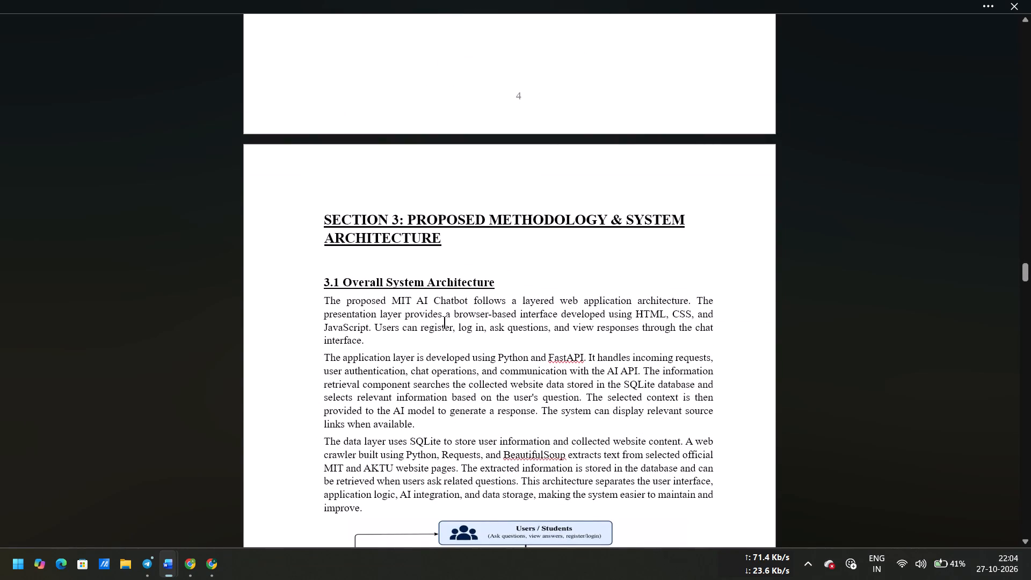
{"action": "left_click", "coordinate": [430, 300]}
{"action": "key", "text": "BackSpace"}
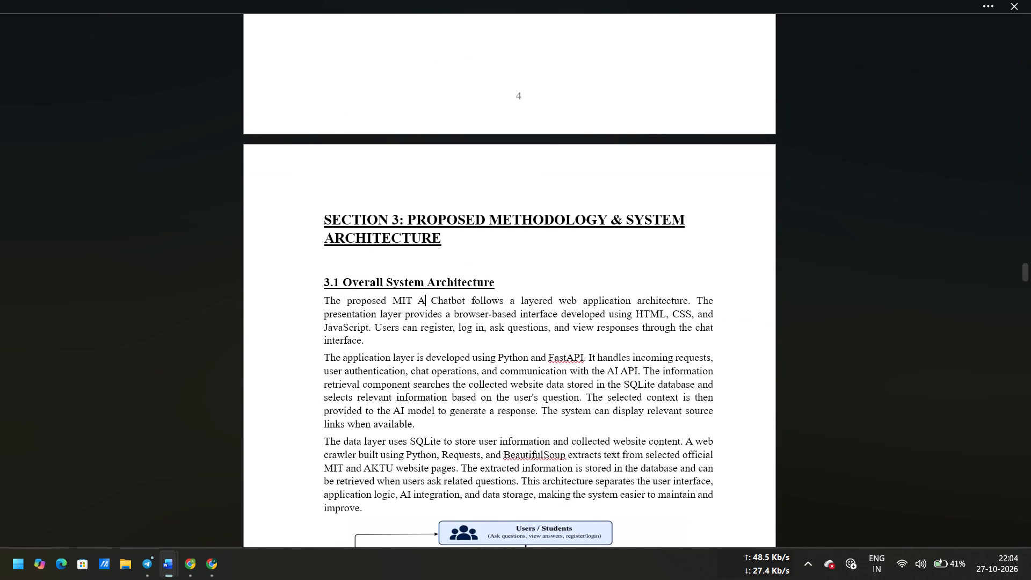
{"action": "key", "text": "BackSpace"}
{"action": "key", "text": "BackSpace"}
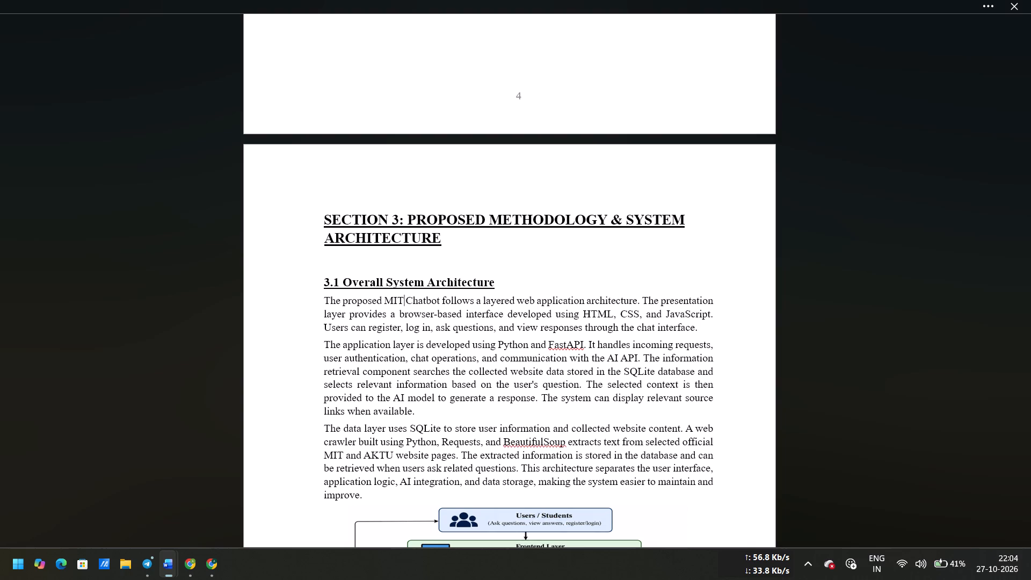